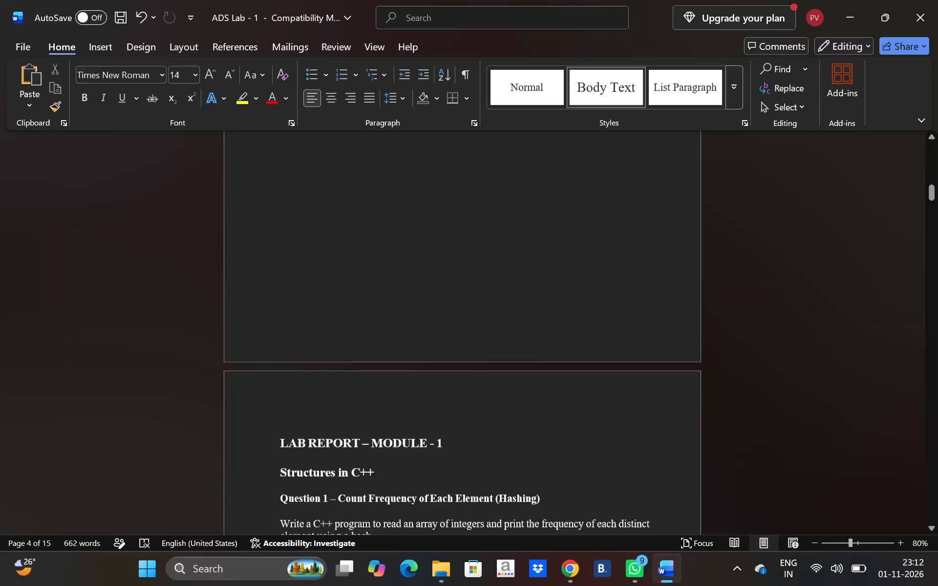
# Open the Save As options for the ADS Lab - 1 document.
pyautogui.scroll(-2, 621, 209)
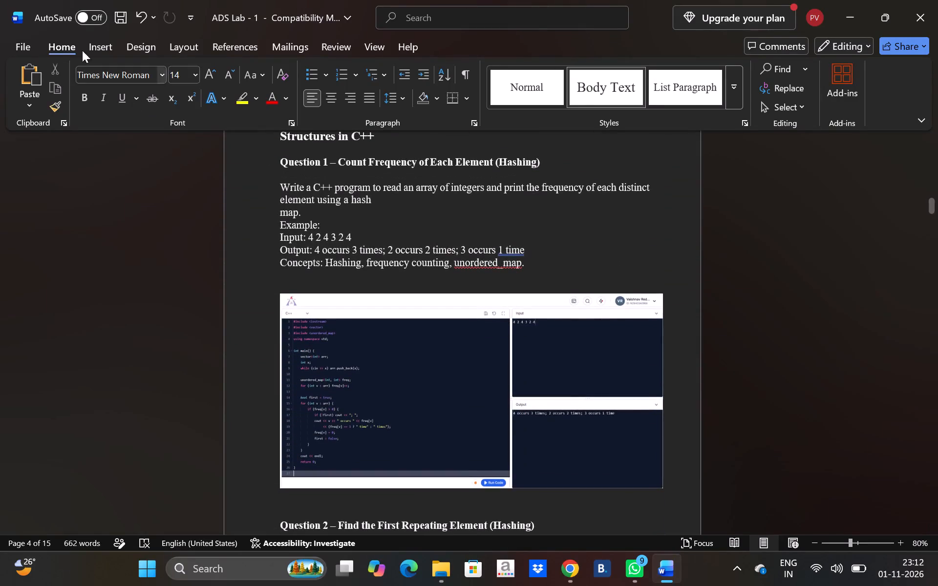
pyautogui.click(22, 47)
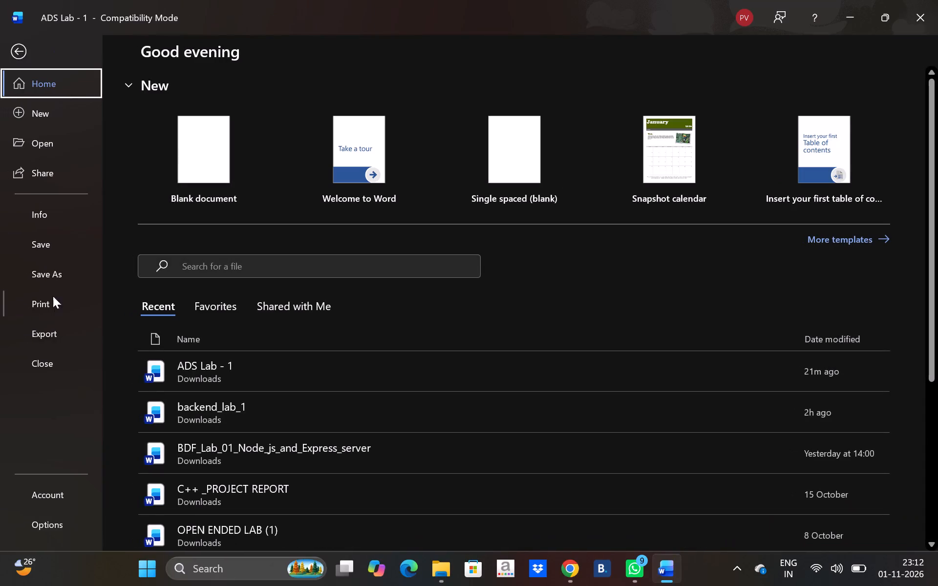
pyautogui.click(45, 282)
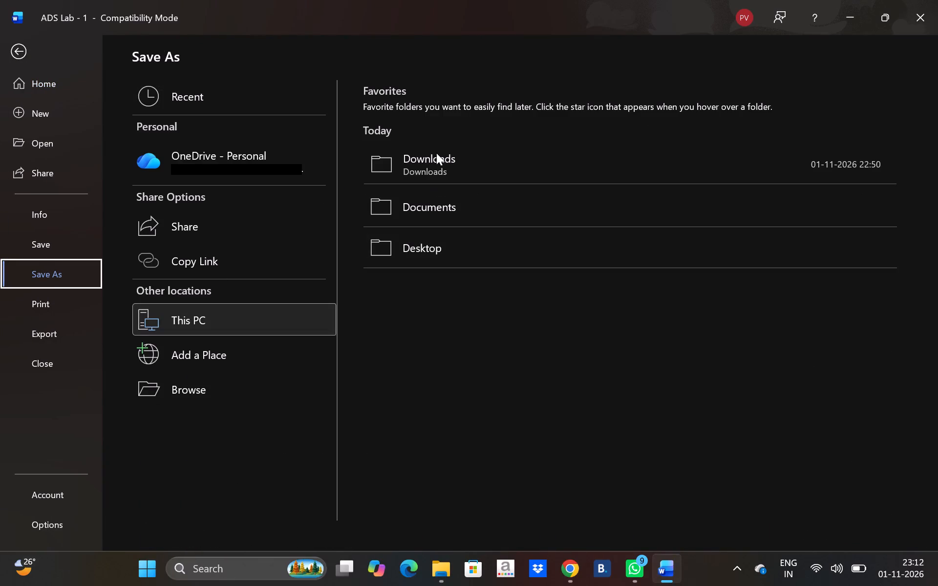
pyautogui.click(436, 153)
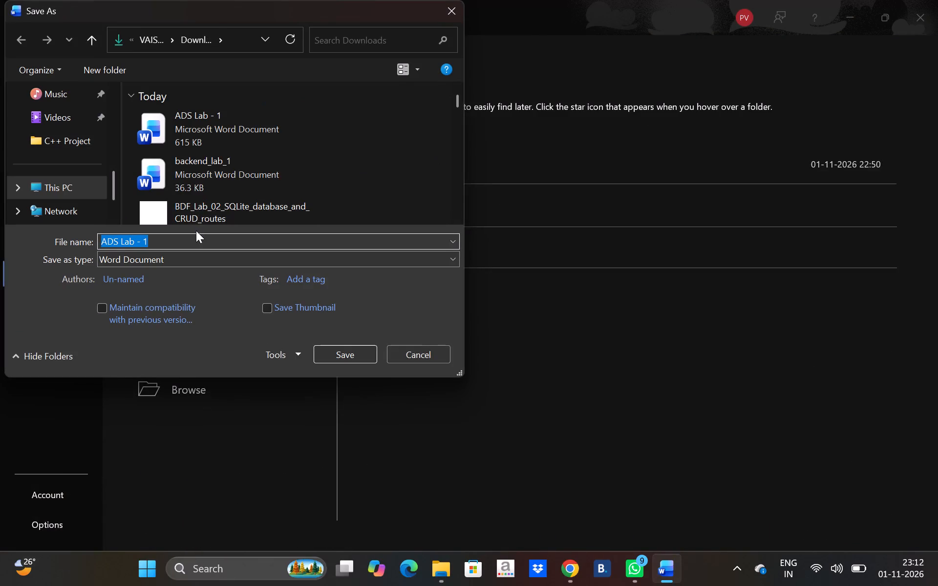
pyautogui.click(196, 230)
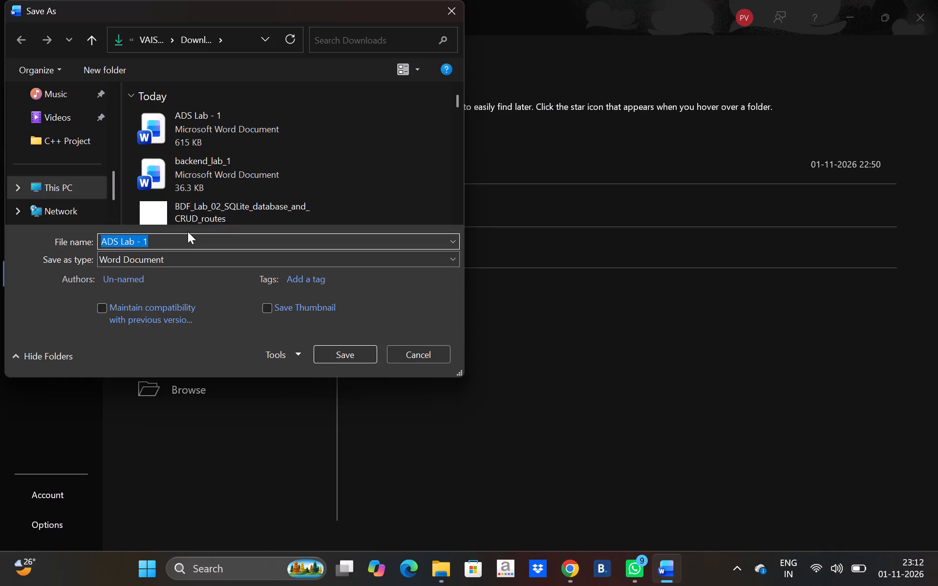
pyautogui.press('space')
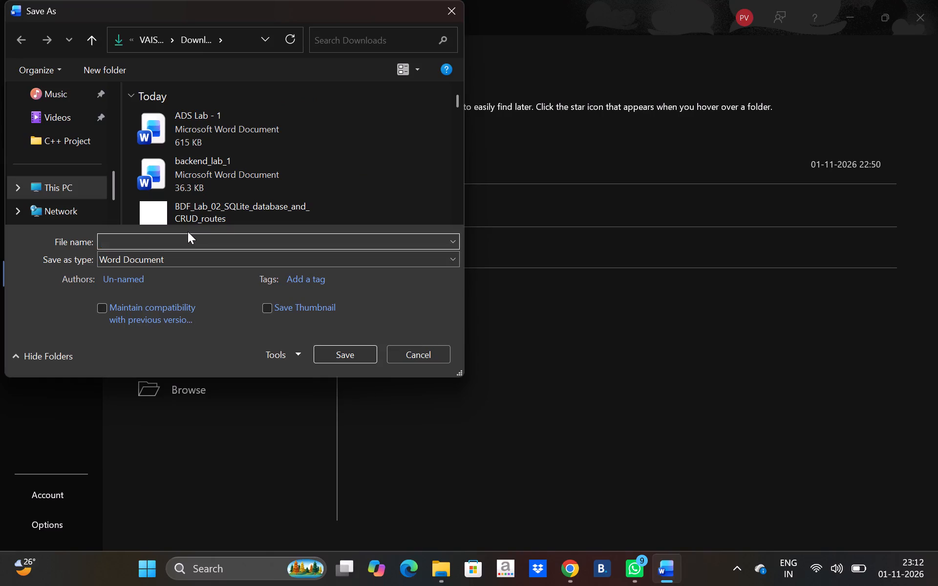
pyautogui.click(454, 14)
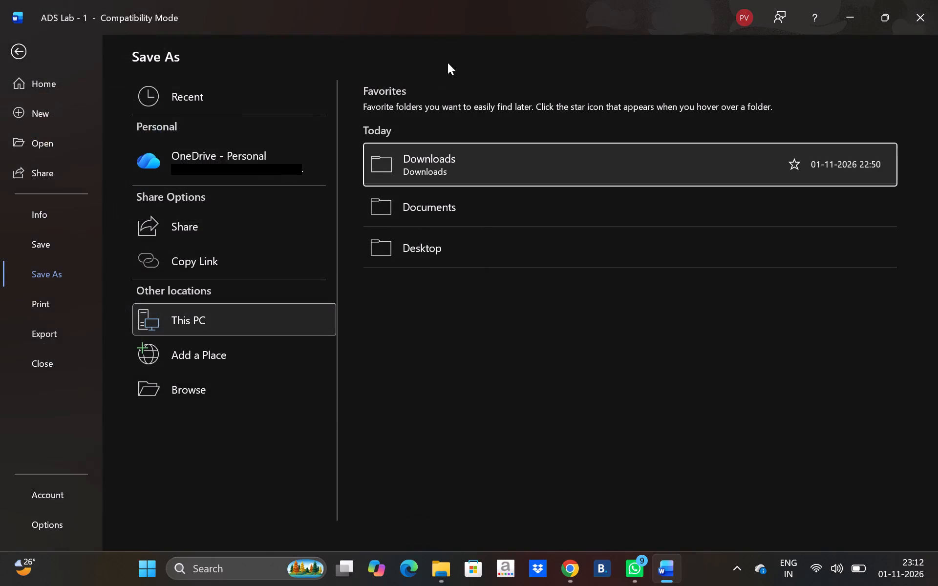
# Save the report in Downloads as a PDF named "ADS Lab - 1v" and close the PDF preview.
pyautogui.click(463, 149)
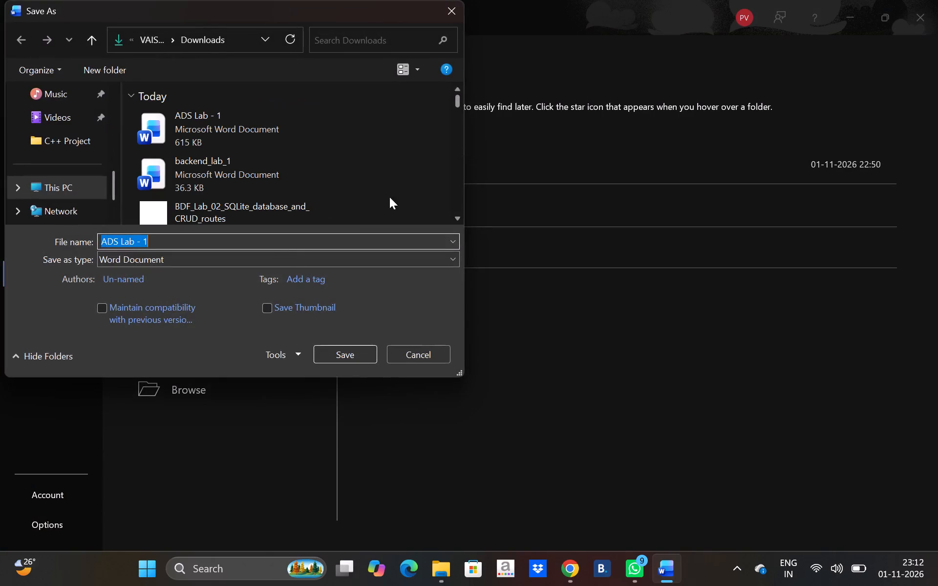
pyautogui.click(280, 241)
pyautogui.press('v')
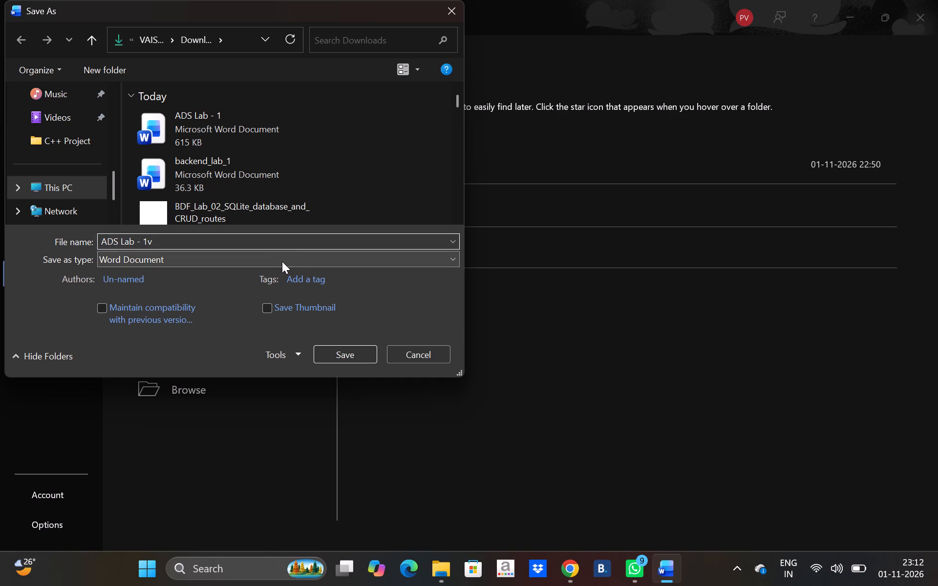
pyautogui.click(455, 257)
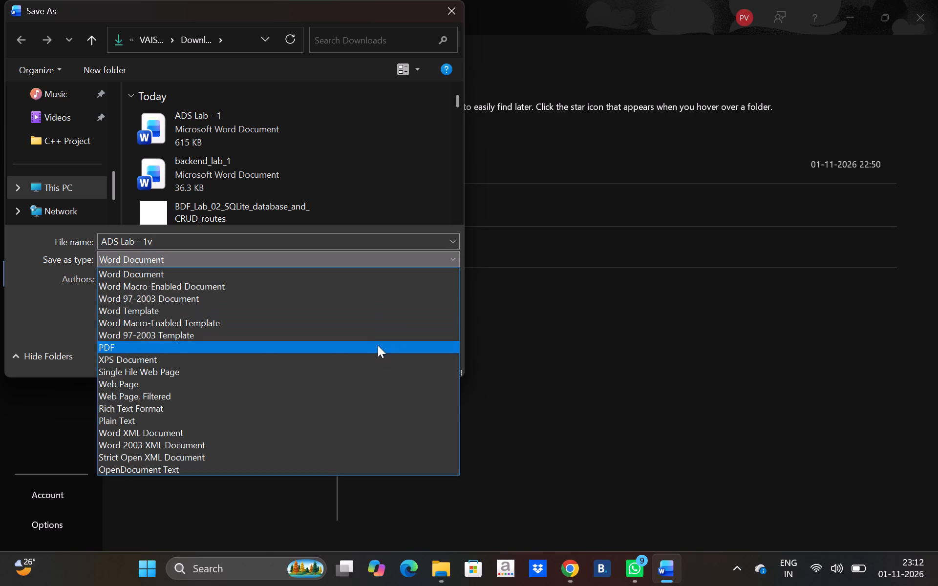
pyautogui.click(378, 345)
pyautogui.click(347, 383)
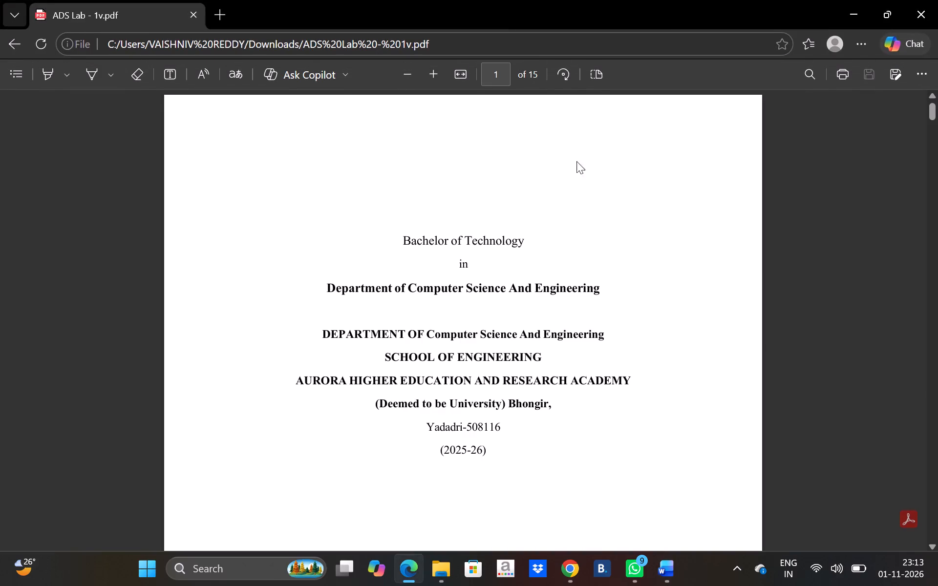
pyautogui.click(932, 4)
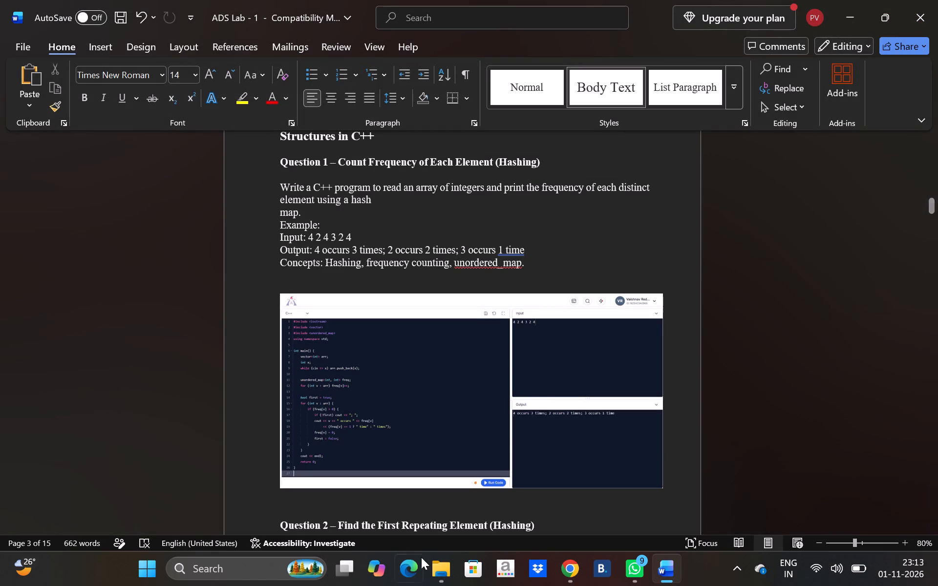
# In Chrome, convert the ADS Lab - 2 PDF to Word with iLovePDF and download the result.
pyautogui.click(572, 580)
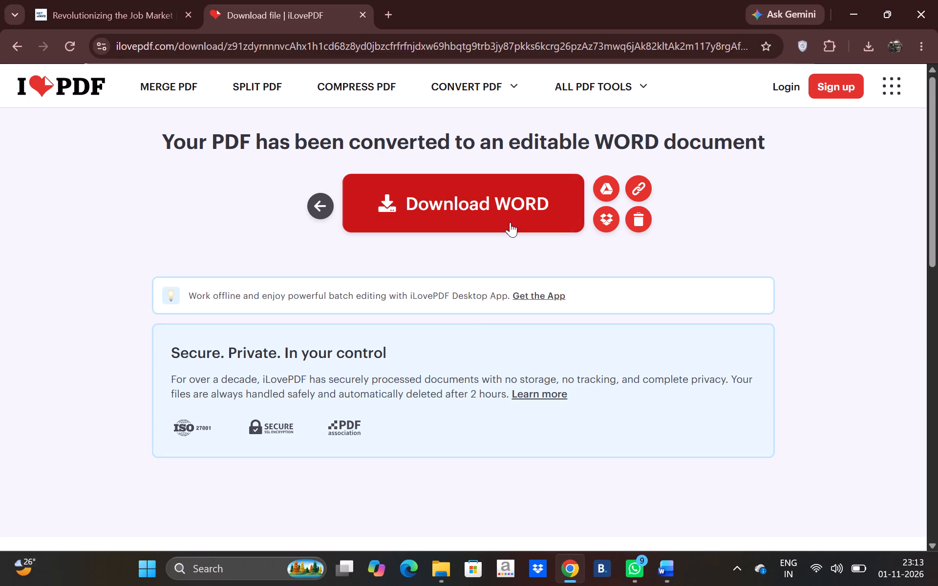
pyautogui.click(315, 212)
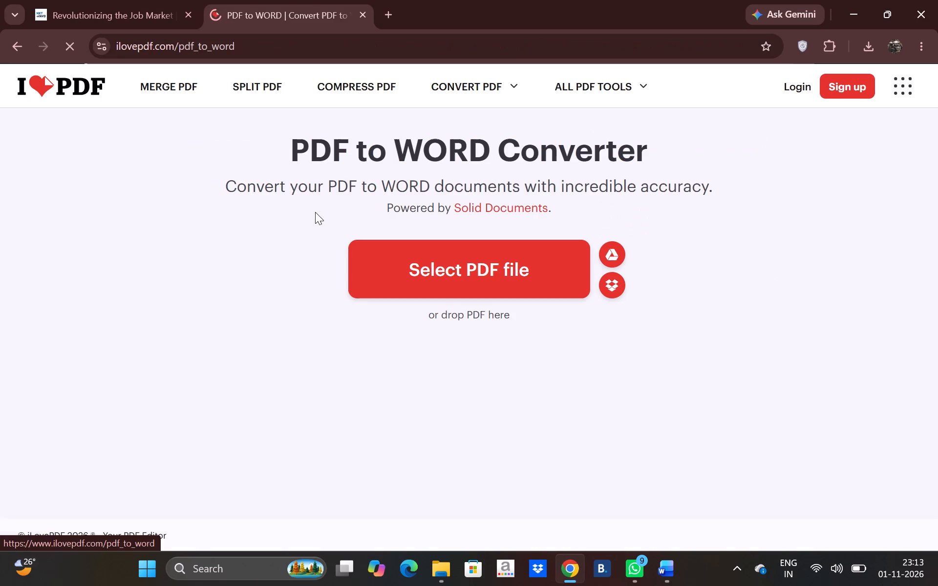
pyautogui.click(435, 256)
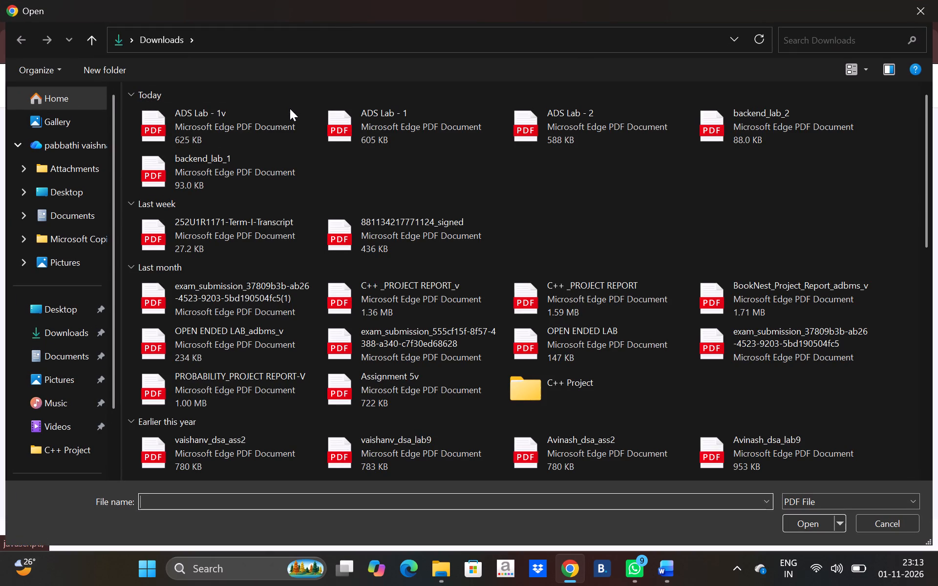
pyautogui.doubleClick(554, 130)
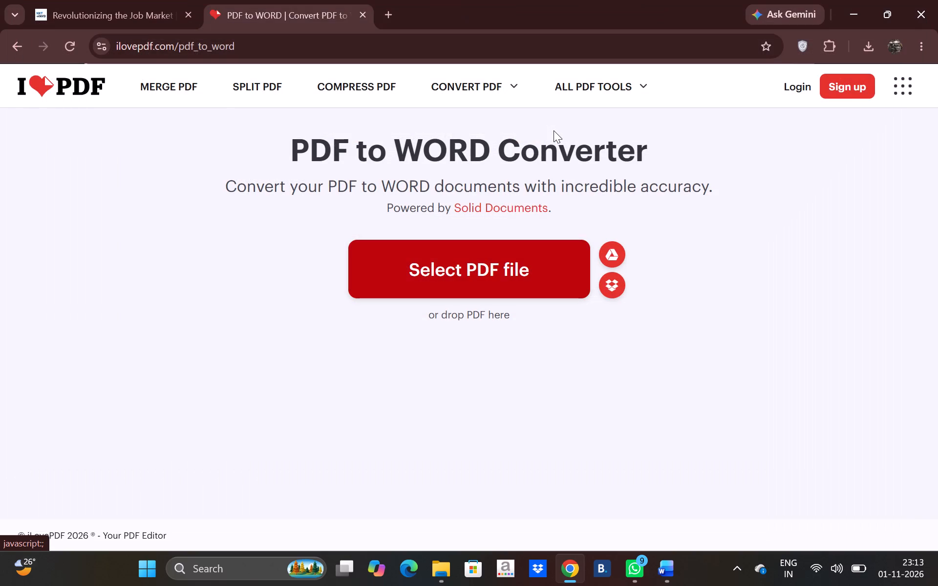
pyautogui.click(692, 504)
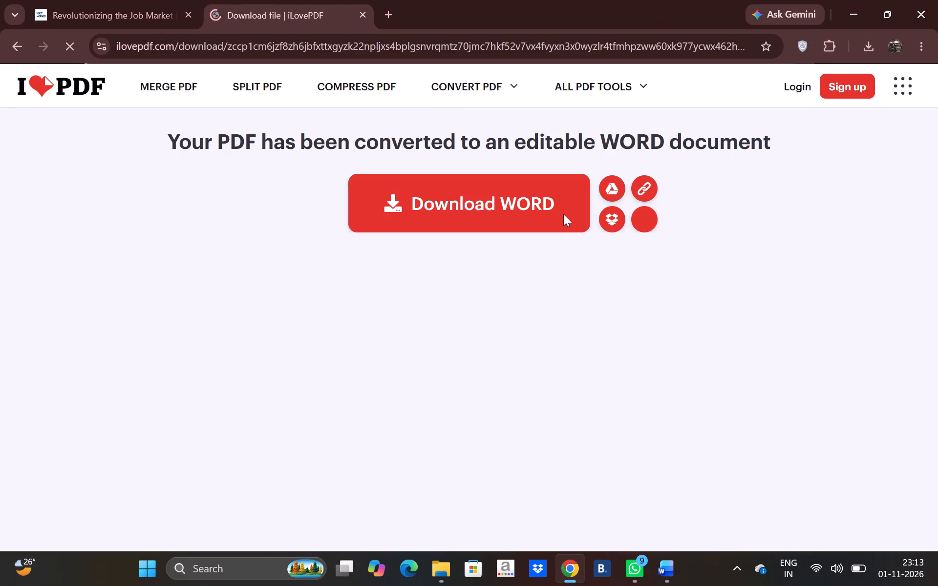
pyautogui.click(563, 214)
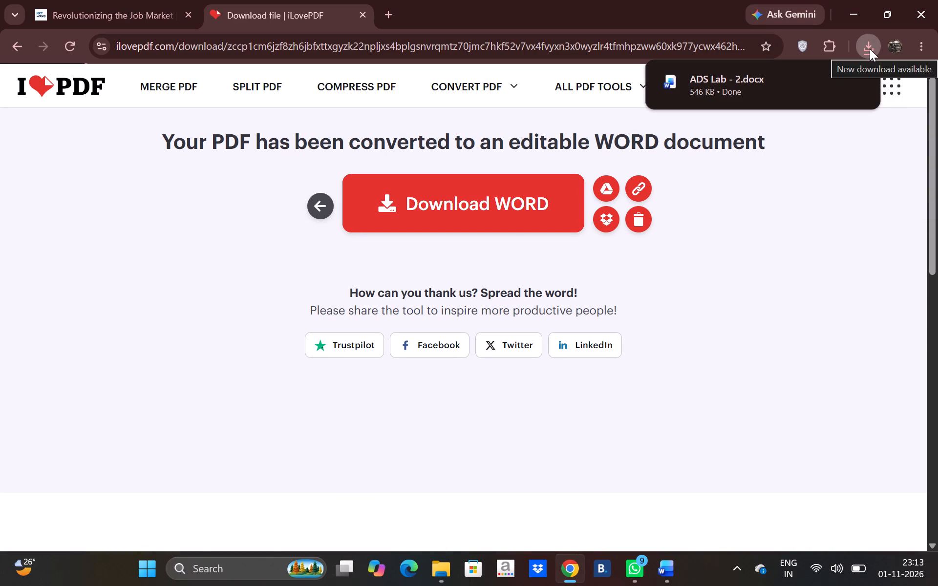
# Open the downloaded ADS Lab - 2 document in Word and enable editing.
pyautogui.click(810, 78)
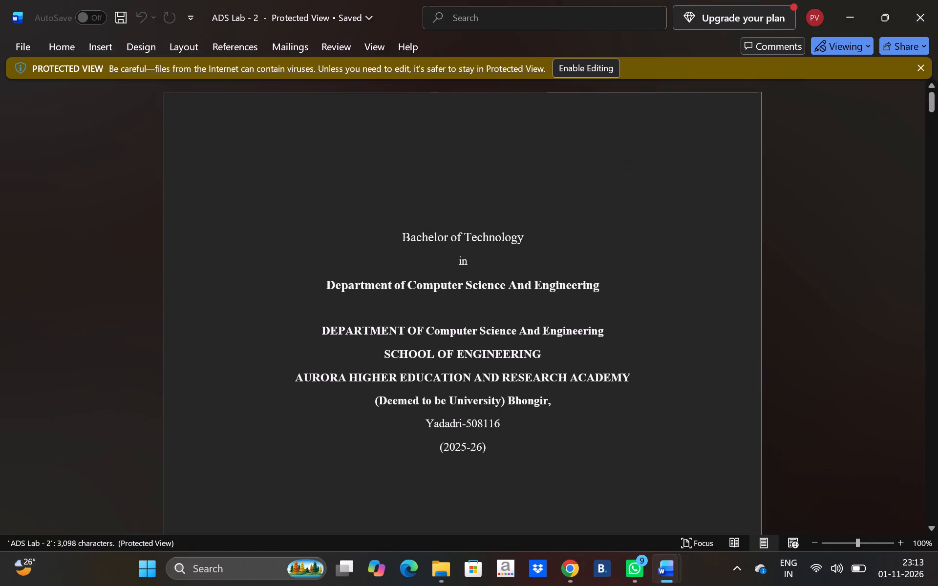
pyautogui.click(575, 73)
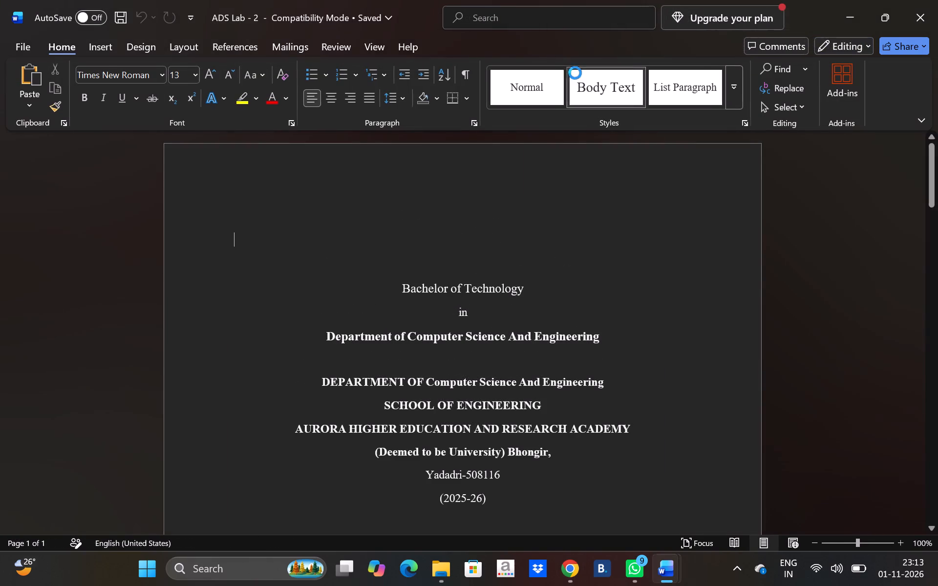
# Replace the student's name in the certificate paragraph with the new student's full name.
pyautogui.scroll(-2, 508, 329)
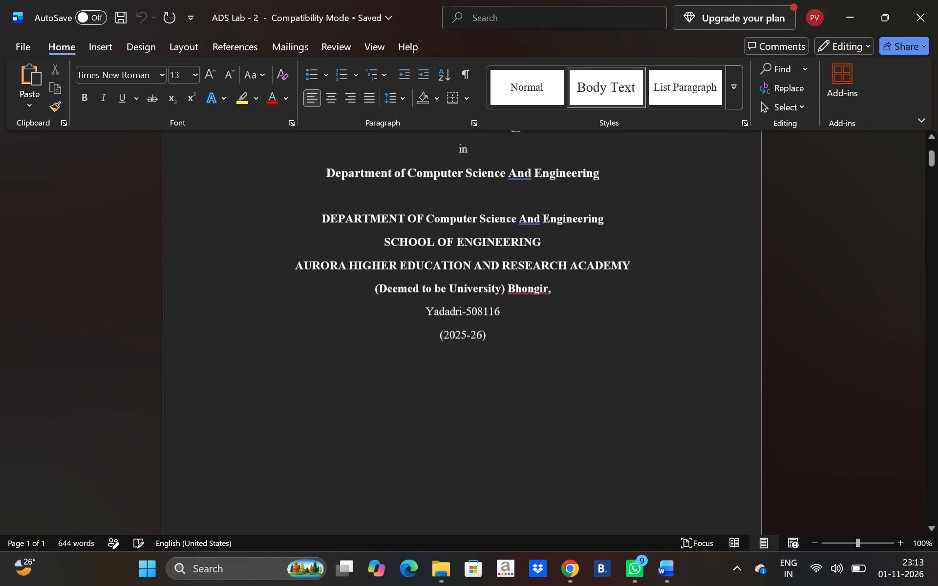
pyautogui.scroll(-5, 508, 329)
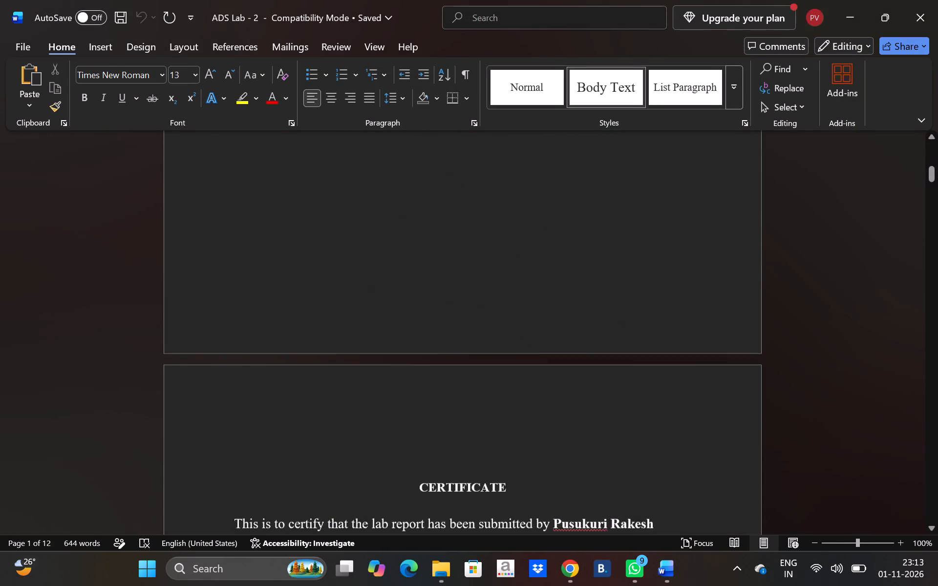
pyautogui.scroll(-3, 508, 329)
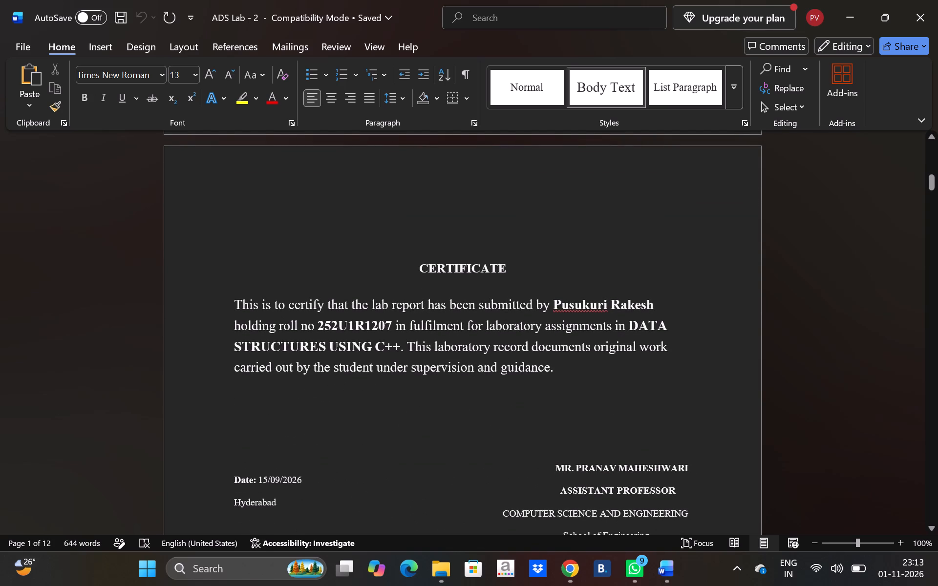
pyautogui.click(656, 302)
pyautogui.press('BackSpace')
pyautogui.press('BackSpace')
pyautogui.press('BackSpace')
pyautogui.press('BackSpace')
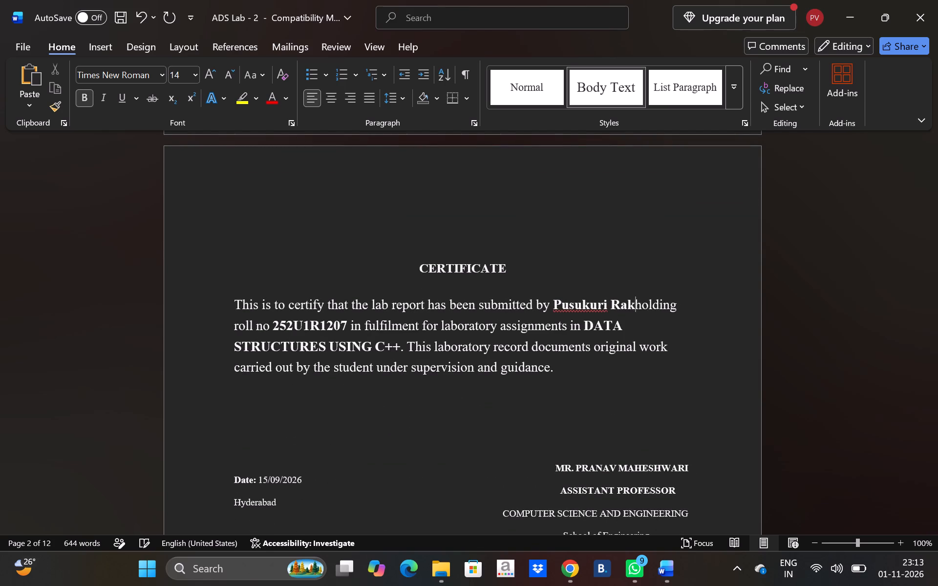
pyautogui.press('BackSpace')
pyautogui.press('BackSpace')
pyautogui.press('BackSpace')
pyautogui.press('BackSpace')
pyautogui.press('BackSpace')
pyautogui.press('BackSpace')
pyautogui.press('BackSpace')
pyautogui.press('BackSpace')
pyautogui.press('BackSpace')
pyautogui.press('BackSpace')
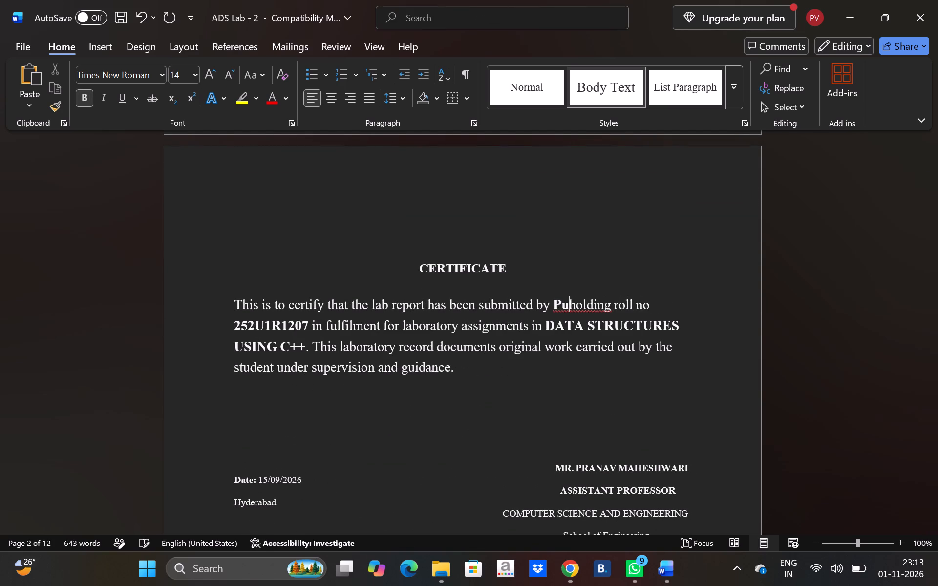
pyautogui.press('BackSpace')
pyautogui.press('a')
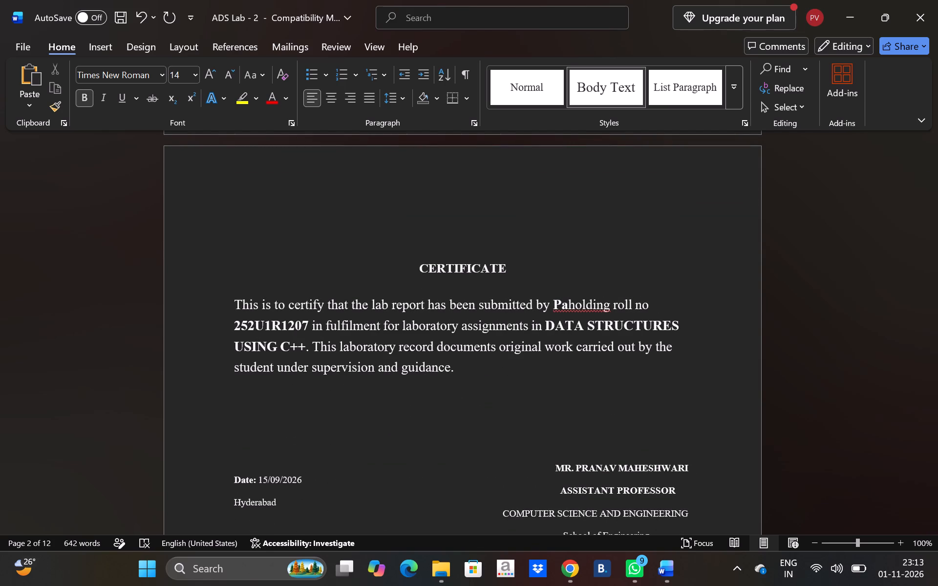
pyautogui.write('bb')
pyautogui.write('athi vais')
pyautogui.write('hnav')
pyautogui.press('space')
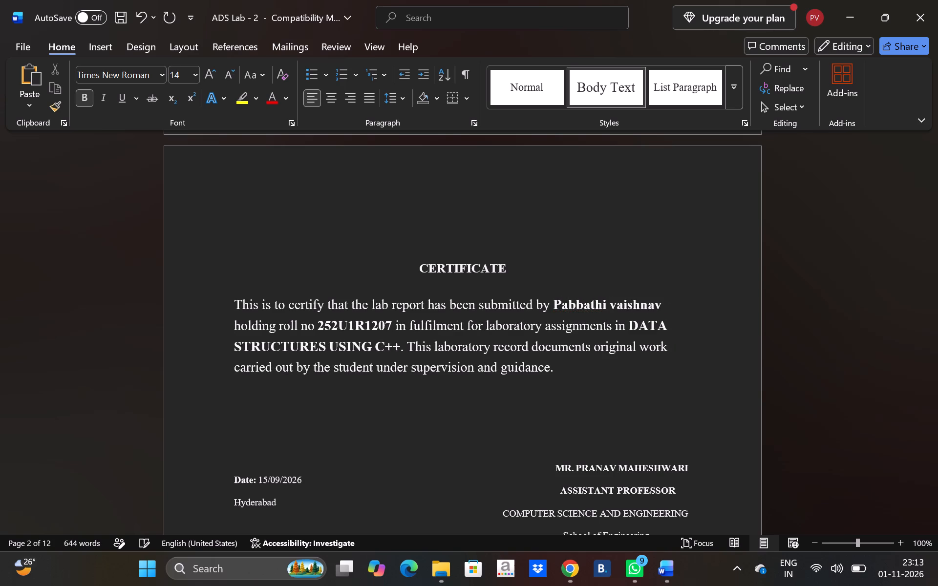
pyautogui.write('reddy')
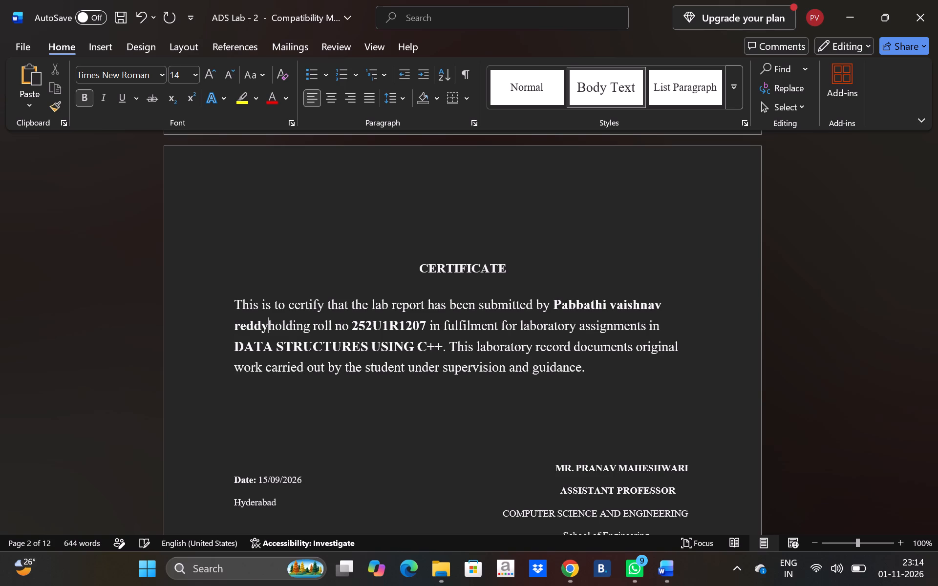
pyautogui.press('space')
# Replace the last three digits of the certificate's roll number with those of the new student.
pyautogui.scroll(-1, 656, 302)
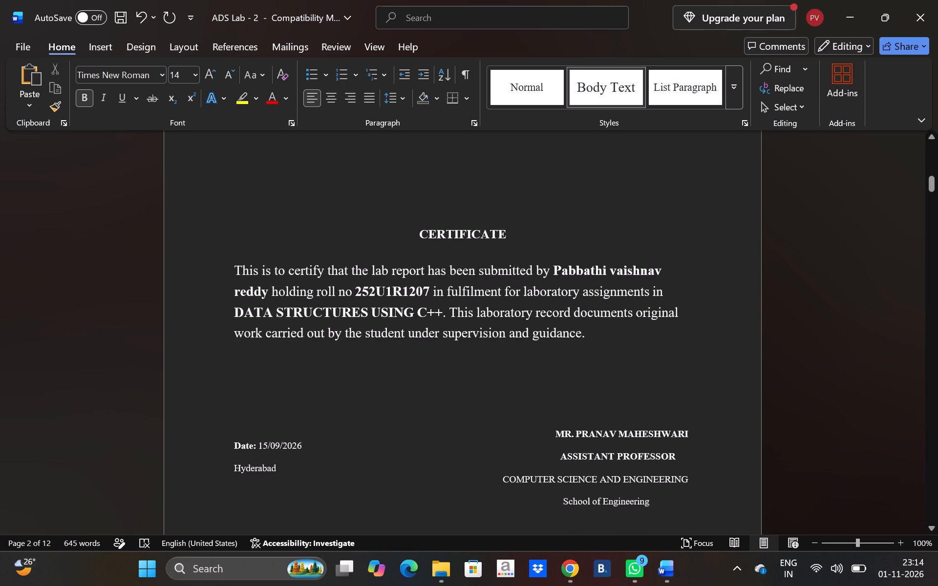
pyautogui.click(431, 289)
pyautogui.press('Left')
pyautogui.press('BackSpace')
pyautogui.press('BackSpace')
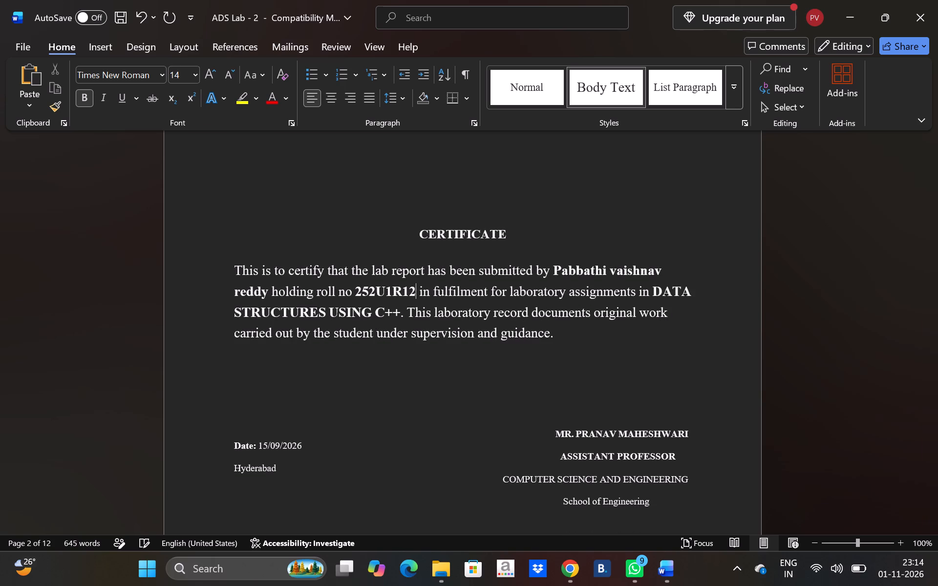
pyautogui.press('BackSpace')
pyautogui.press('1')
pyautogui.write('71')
# Crop the header bar with the previous student's profile off the top of the Question 1 code screenshot.
pyautogui.scroll(-3, 431, 289)
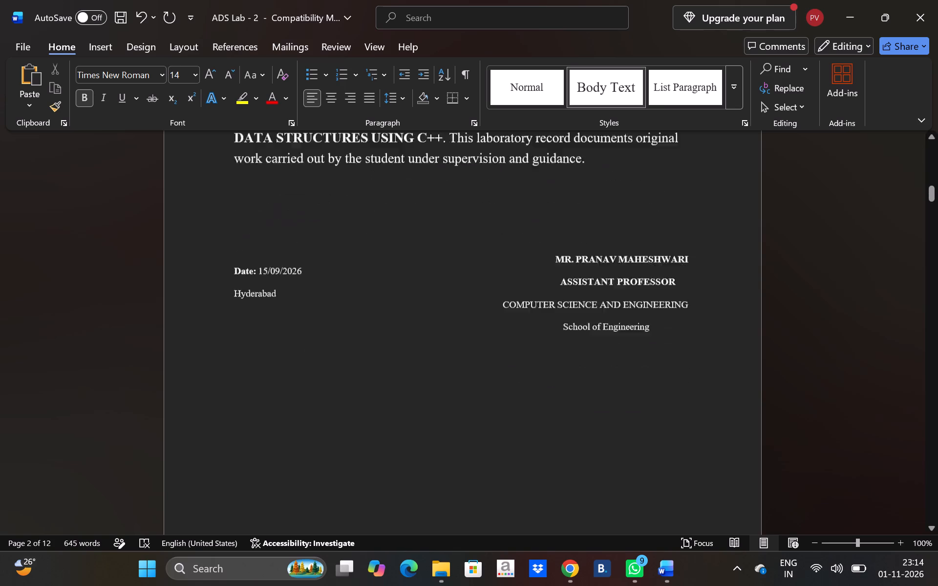
pyautogui.scroll(-2, 431, 289)
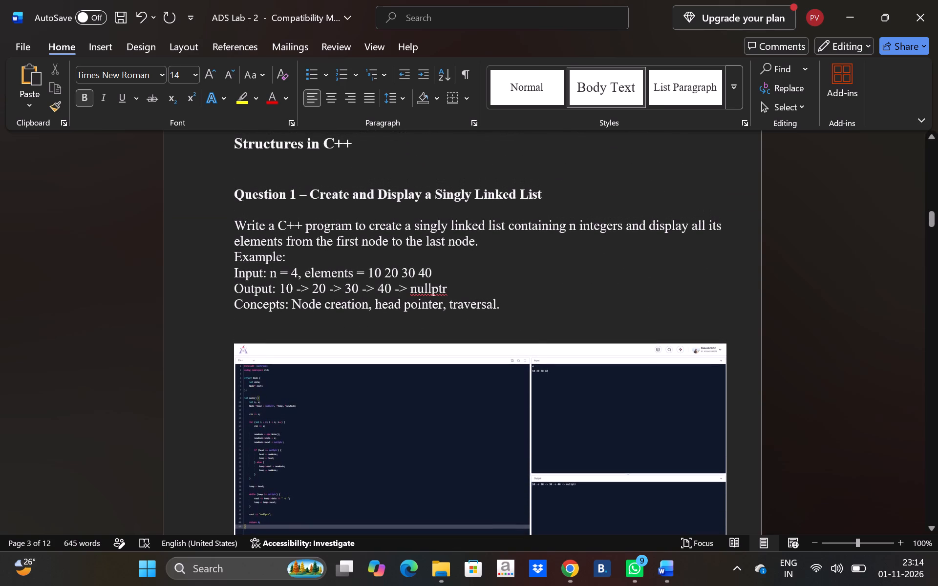
pyautogui.rightClick(484, 433)
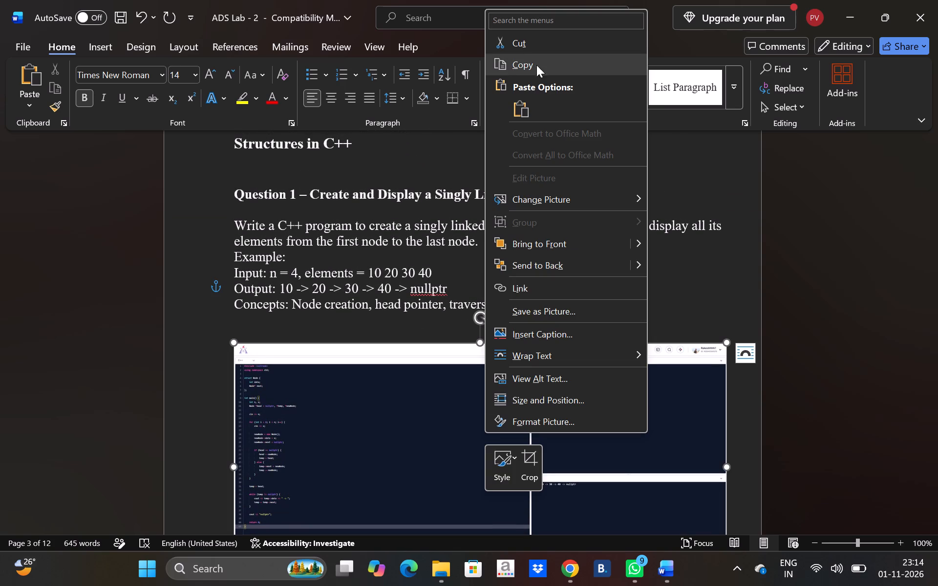
pyautogui.click(535, 455)
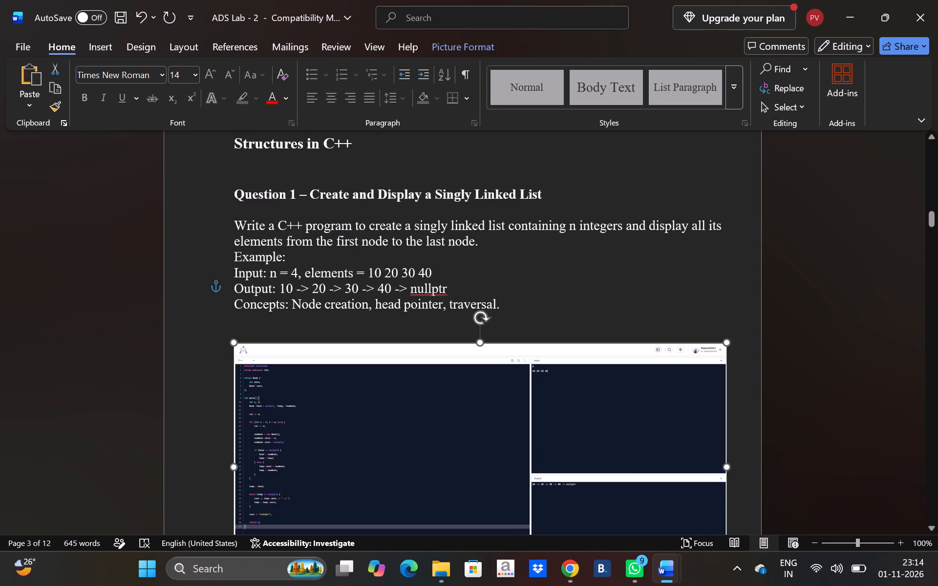
pyautogui.moveTo(720, 346); pyautogui.dragTo(727, 353)
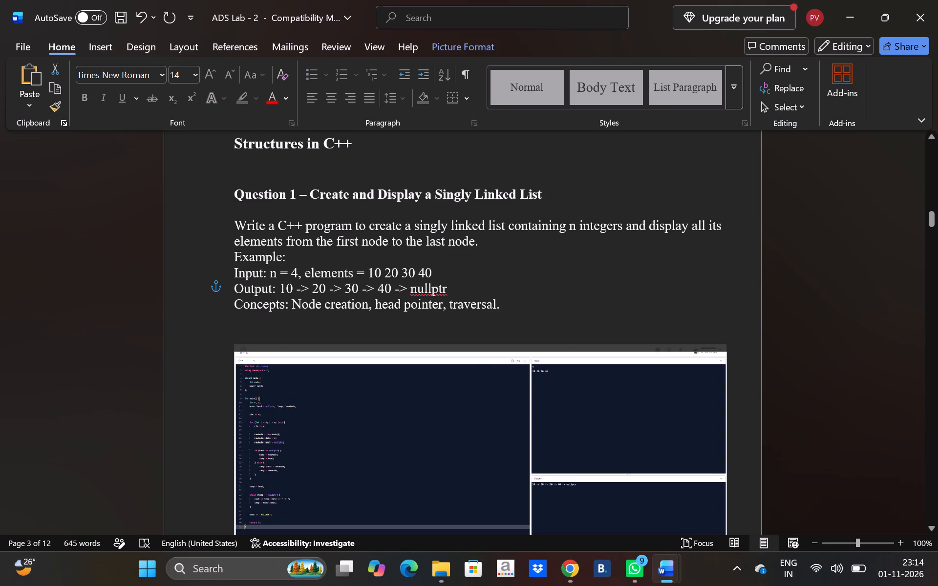
pyautogui.moveTo(727, 353); pyautogui.dragTo(726, 354)
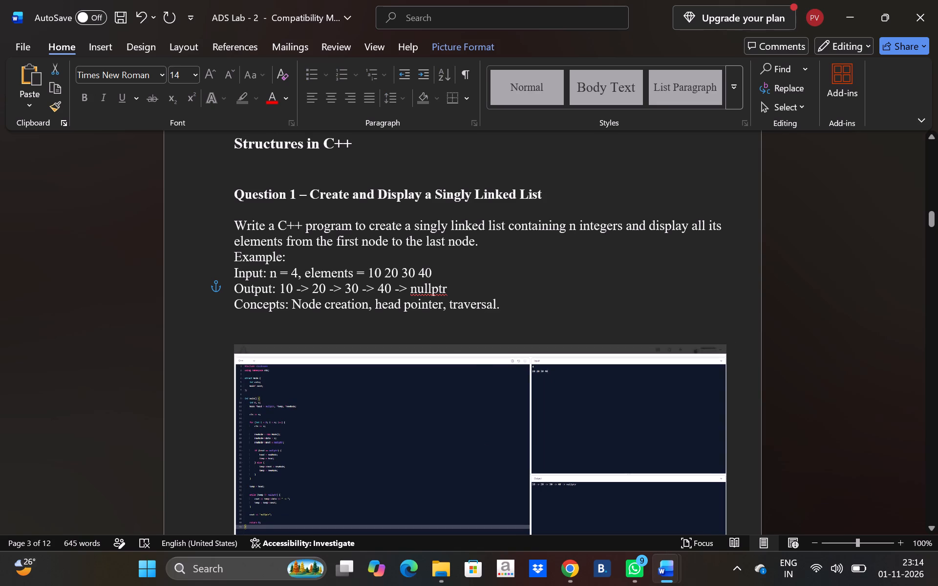
pyautogui.moveTo(726, 354); pyautogui.dragTo(724, 354)
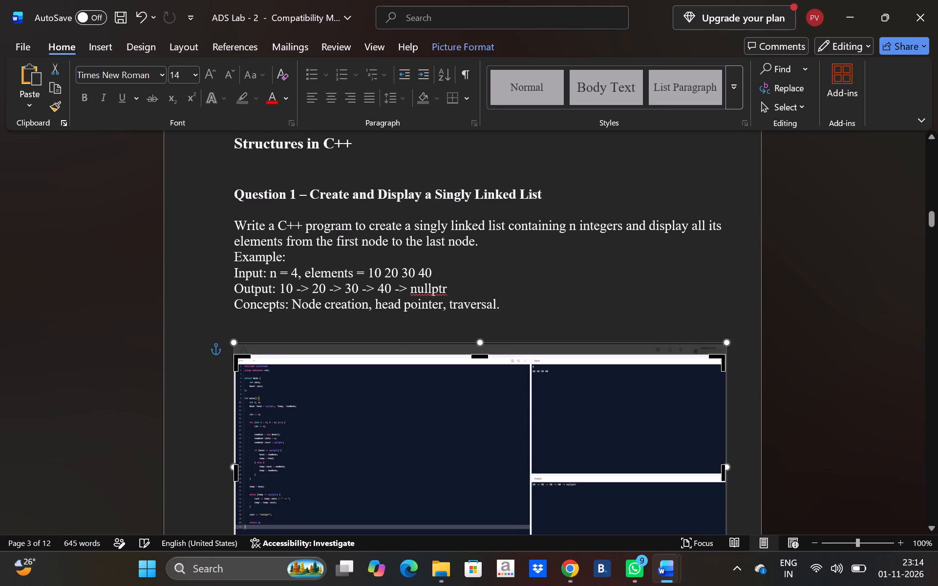
pyautogui.click(728, 310)
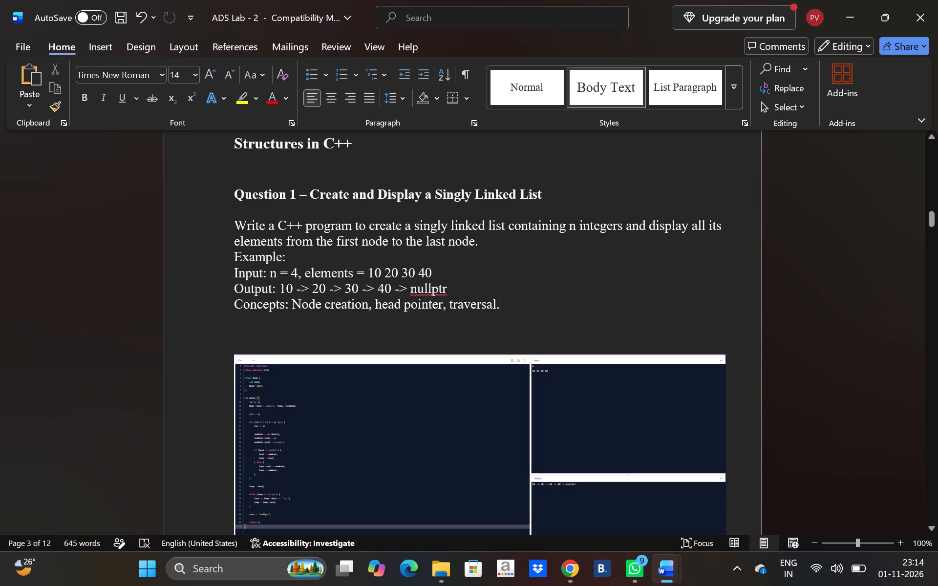
# Remove a blank line below Question 1's Concepts line and paste the copied header bar showing the new student's profile there.
pyautogui.keyDown('ctrl'); pyautogui.scroll(1, 728, 310); pyautogui.keyUp('ctrl')
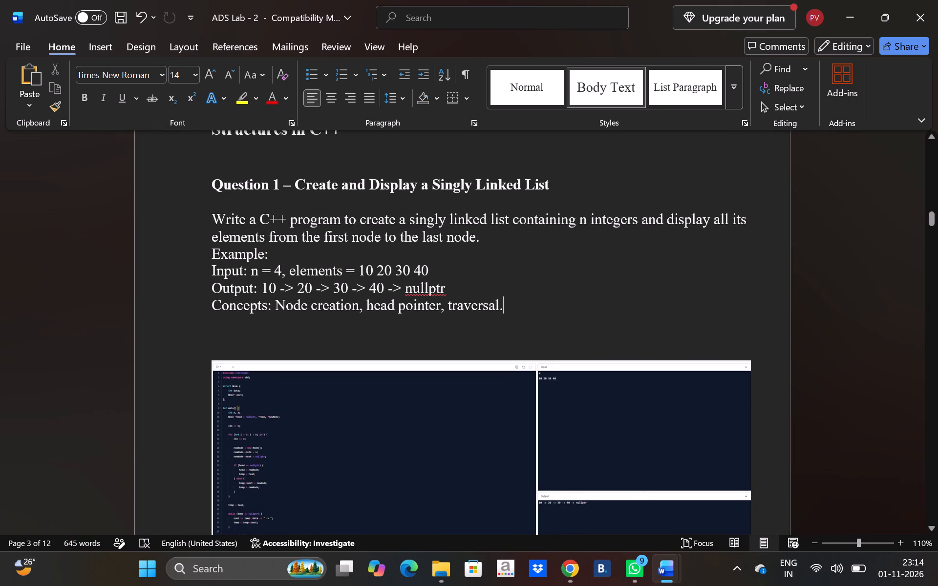
pyautogui.press('Return')
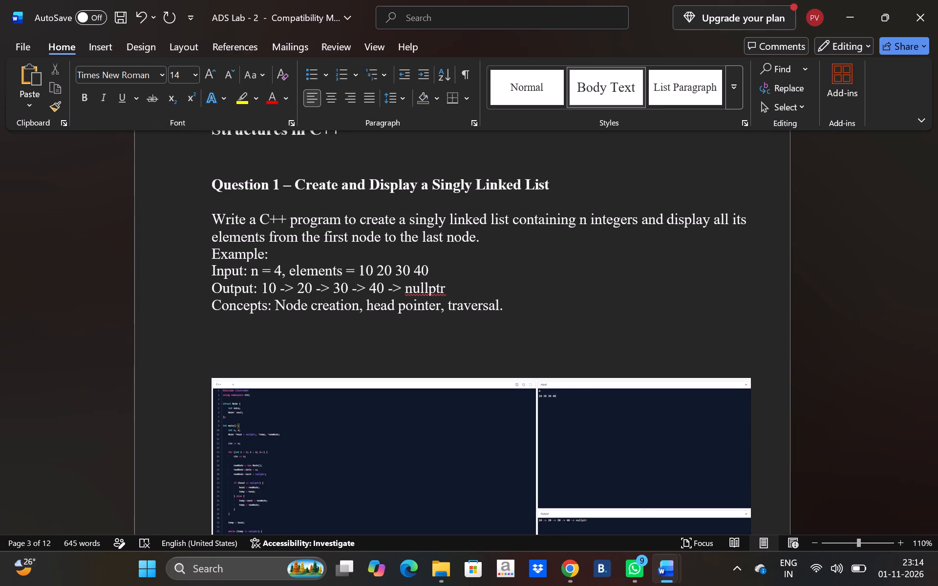
pyautogui.press('BackSpace')
pyautogui.press('Down')
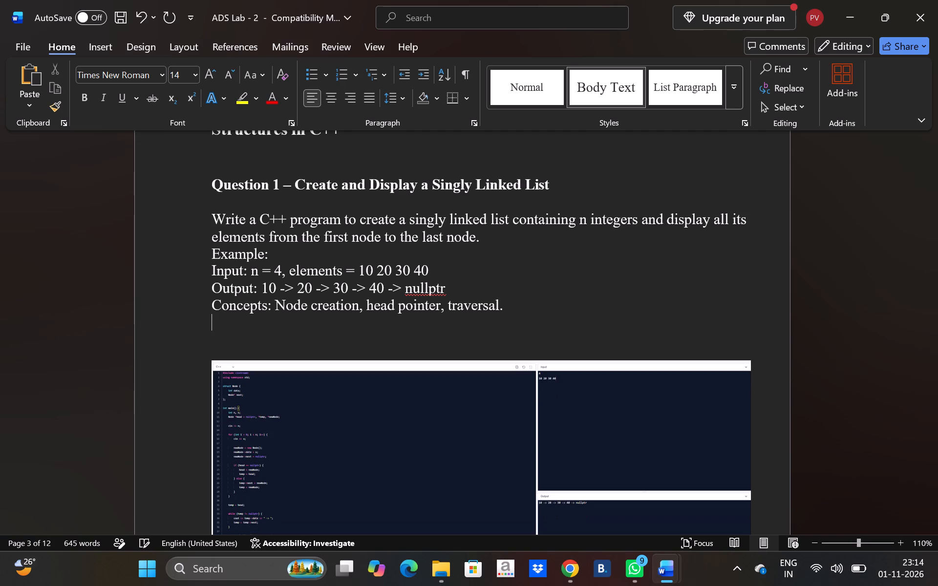
pyautogui.press('Down')
pyautogui.press('BackSpace')
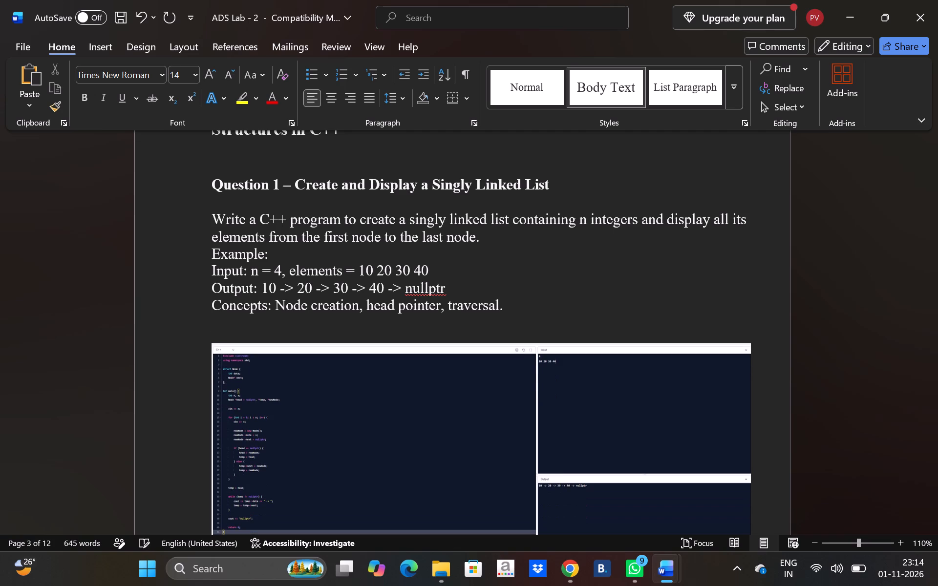
pyautogui.press('Down')
pyautogui.hotkey('ctrl', 'v')
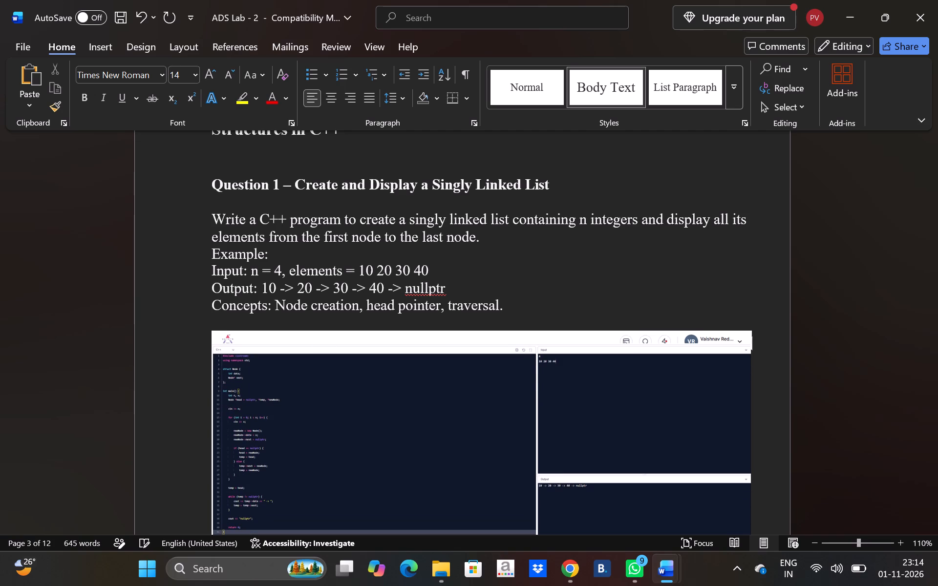
# Move the cropped Question 1 code screenshot directly beneath the pasted header bar, aligned with the bar's side edges.
pyautogui.moveTo(382, 355); pyautogui.dragTo(390, 366)
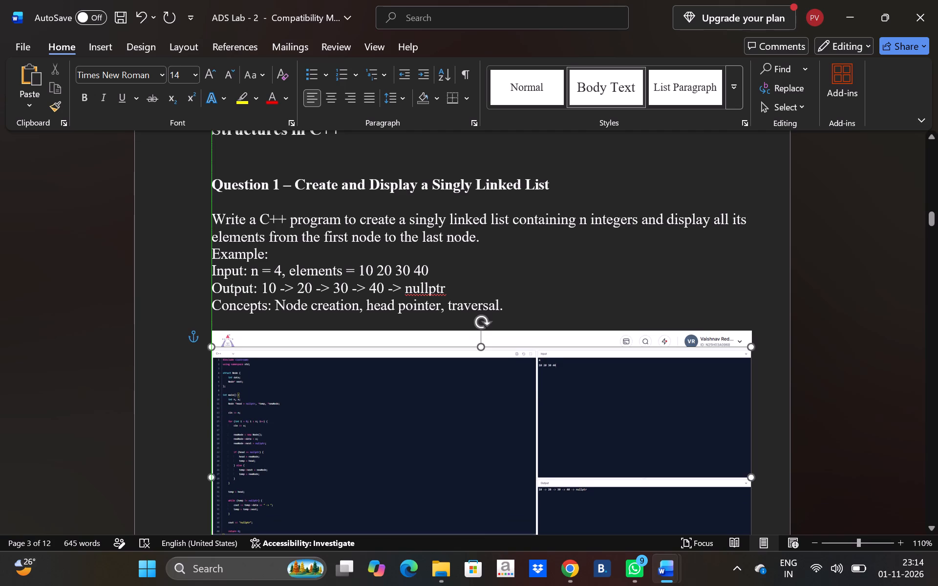
pyautogui.moveTo(390, 366); pyautogui.dragTo(388, 363)
pyautogui.doubleClick(388, 363)
pyautogui.scroll(1, 388, 363)
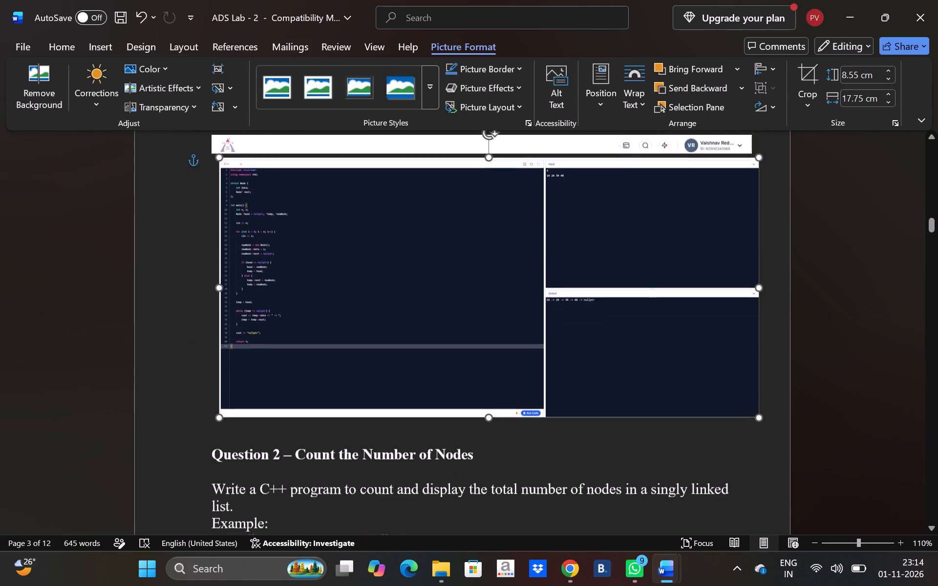
pyautogui.scroll(1, 388, 363)
pyautogui.click(388, 363)
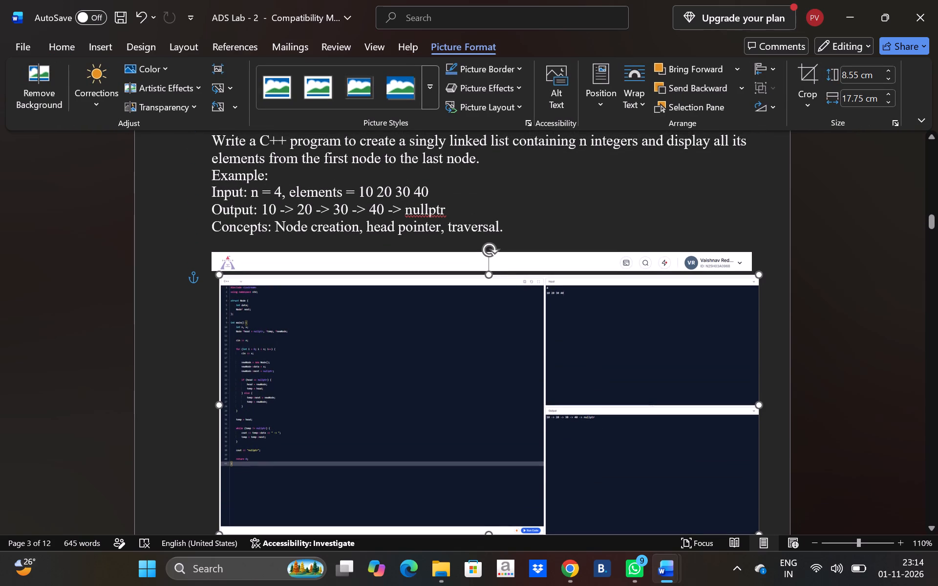
pyautogui.moveTo(351, 341); pyautogui.dragTo(337, 328)
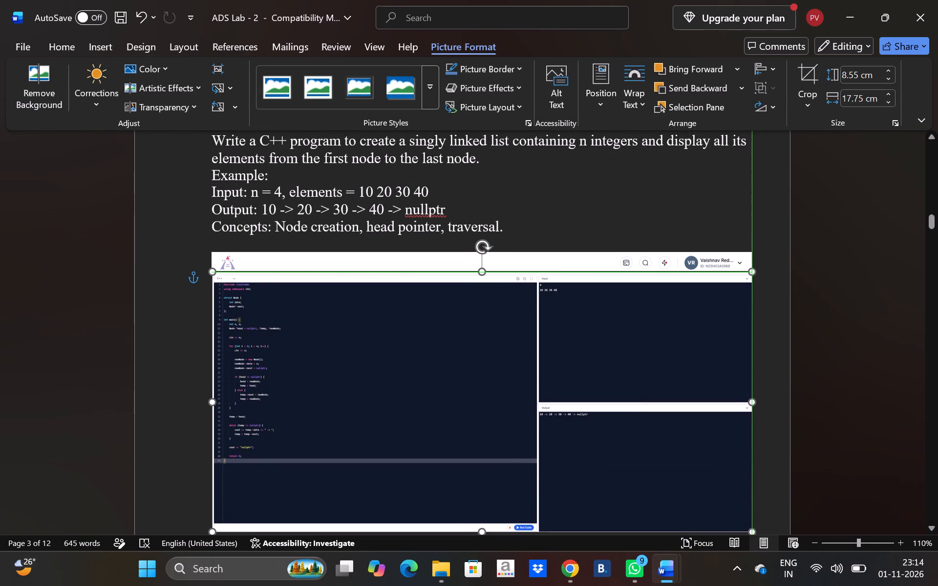
pyautogui.moveTo(337, 328); pyautogui.dragTo(334, 321)
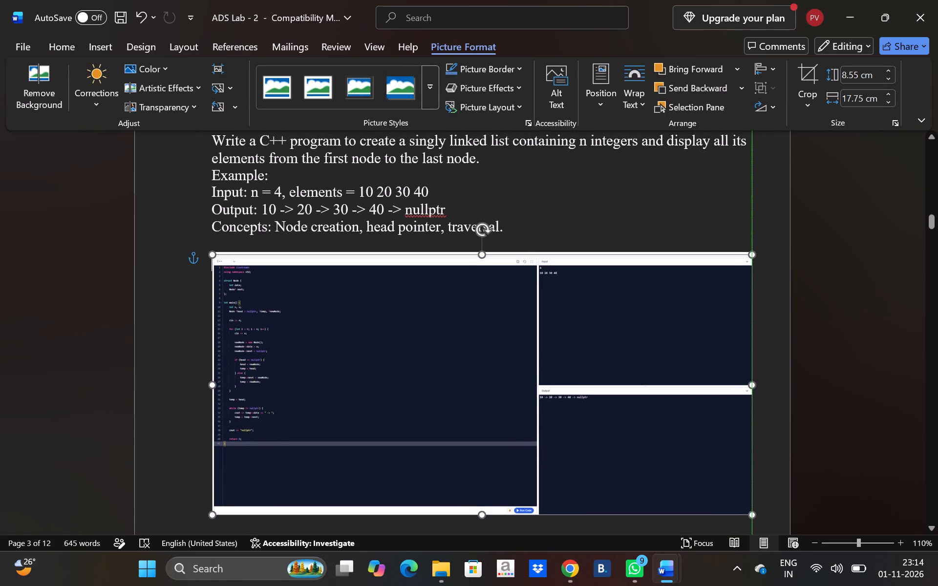
pyautogui.moveTo(334, 321); pyautogui.dragTo(341, 332)
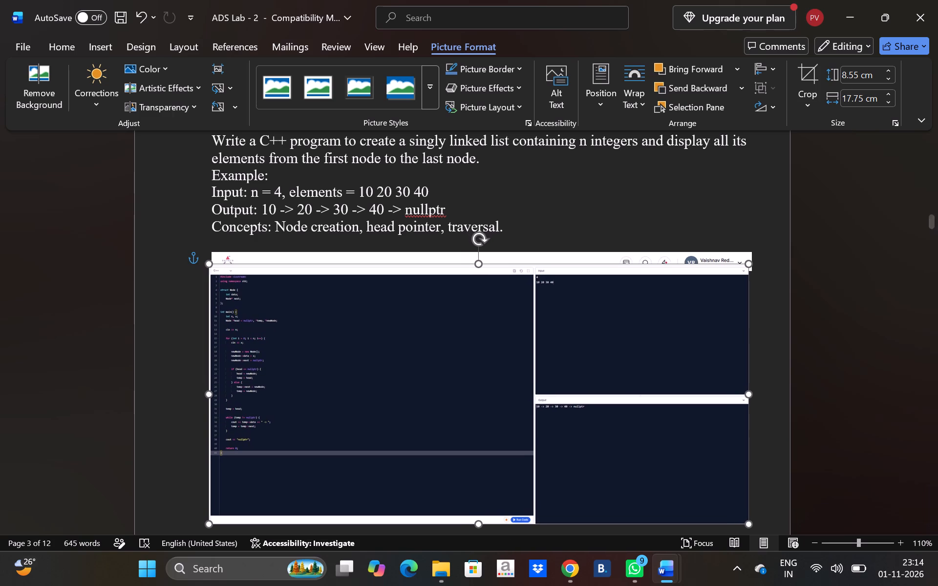
pyautogui.moveTo(341, 332); pyautogui.dragTo(341, 337)
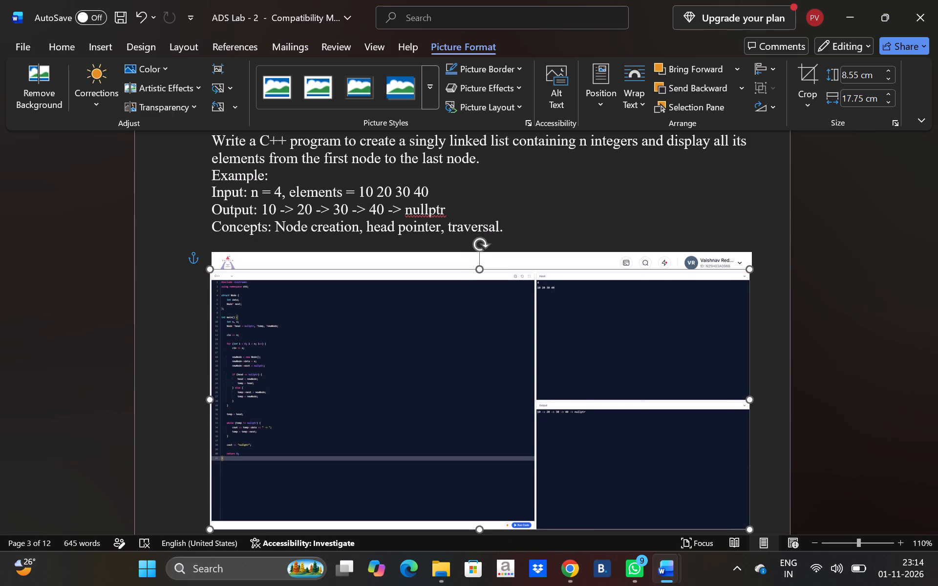
pyautogui.moveTo(341, 337); pyautogui.dragTo(343, 334)
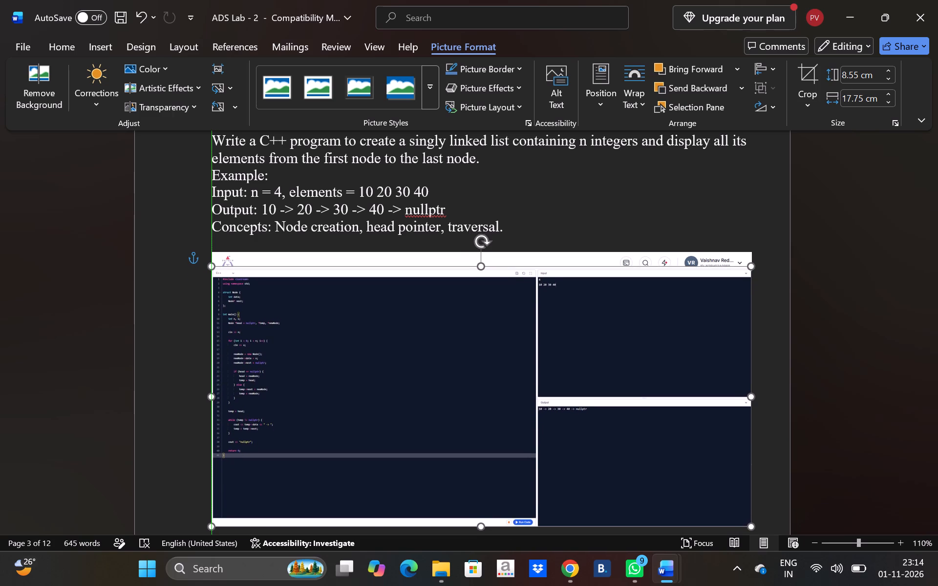
pyautogui.moveTo(343, 334); pyautogui.dragTo(344, 337)
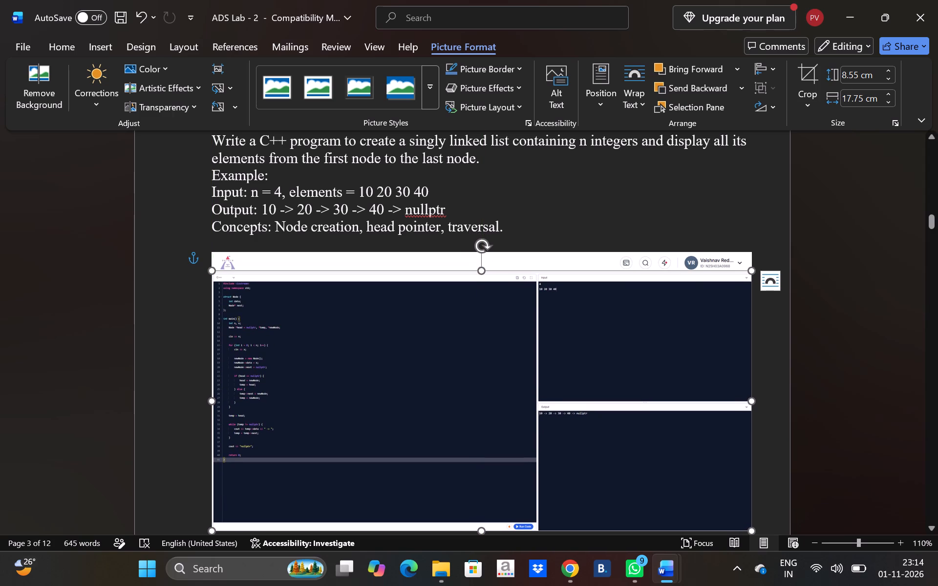
pyautogui.click(661, 196)
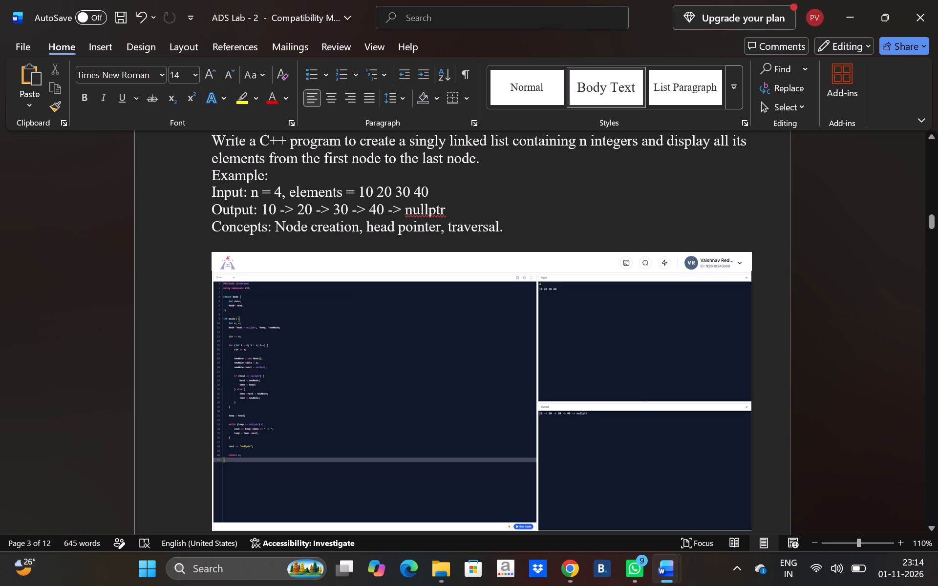
# Resize the Question 1 code screenshot from its upper corner until its width matches the header bar above it.
pyautogui.click(641, 323)
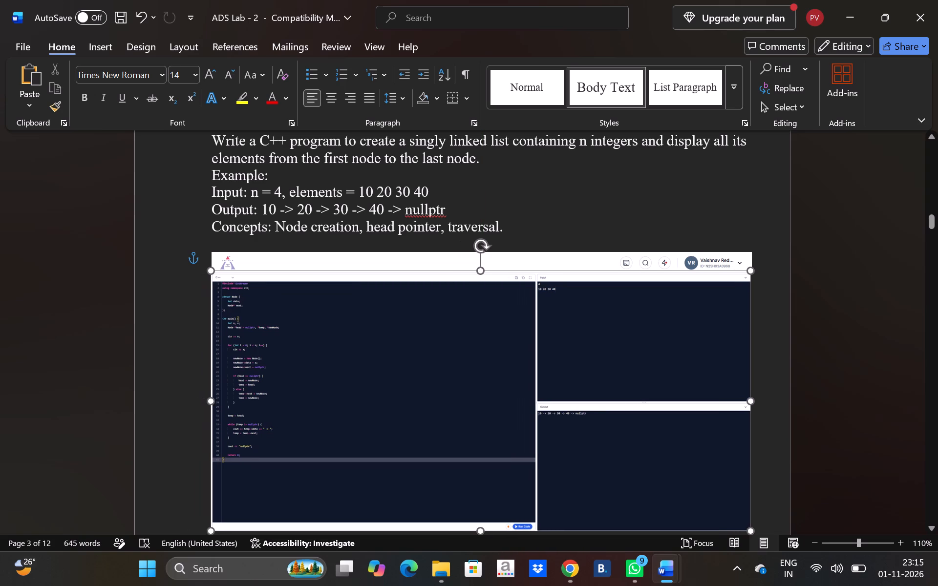
pyautogui.click(752, 272)
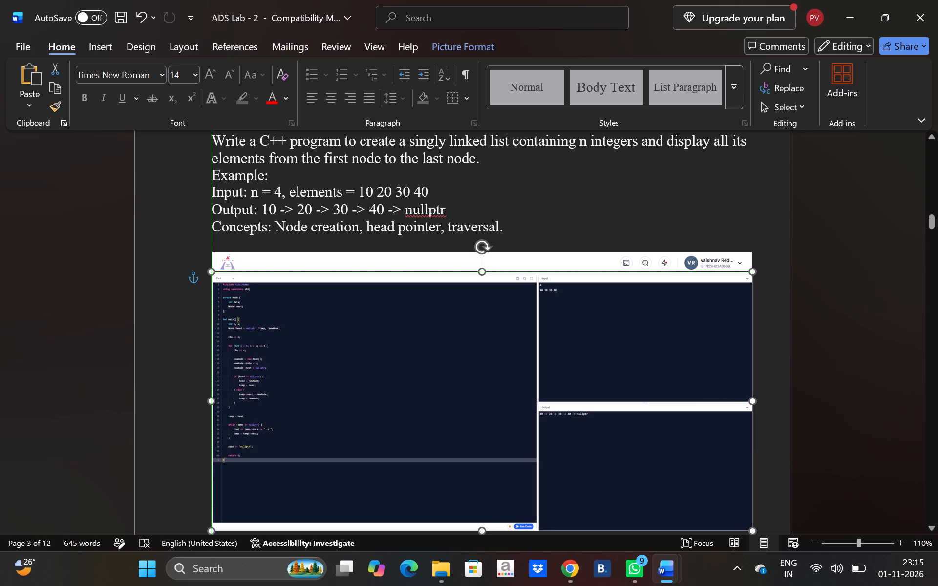
pyautogui.click(753, 230)
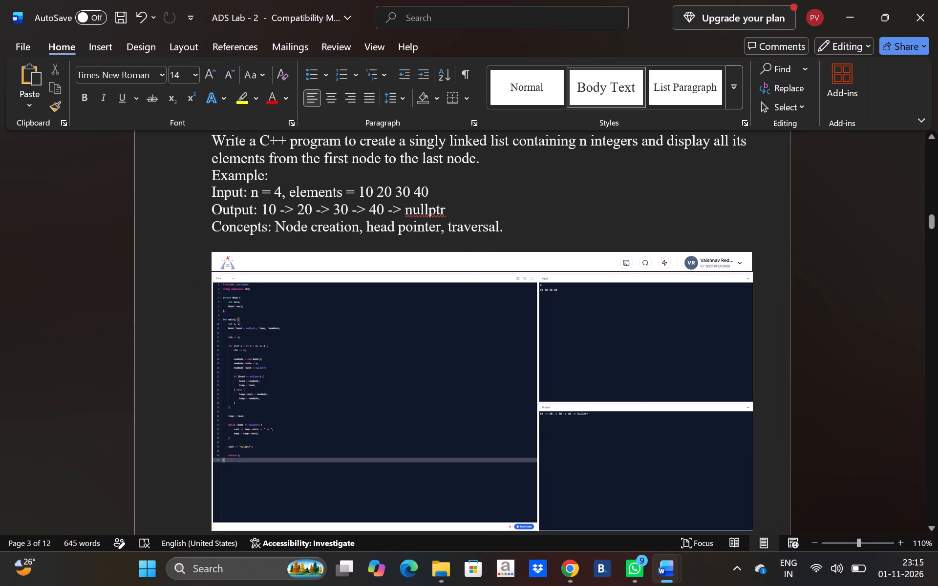
pyautogui.click(752, 275)
pyautogui.click(751, 270)
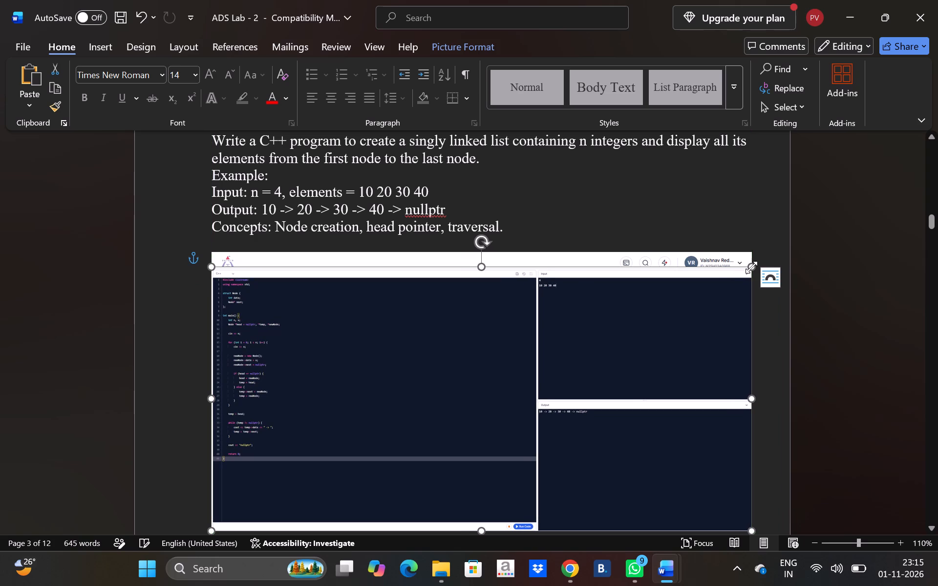
pyautogui.click(759, 227)
pyautogui.click(640, 347)
pyautogui.moveTo(754, 265); pyautogui.dragTo(753, 270)
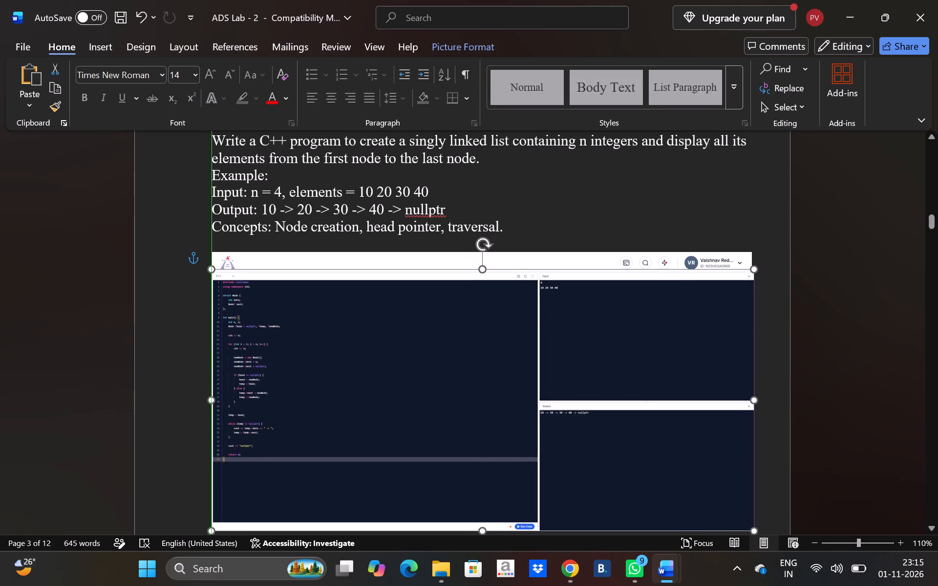
pyautogui.moveTo(753, 270); pyautogui.dragTo(753, 269)
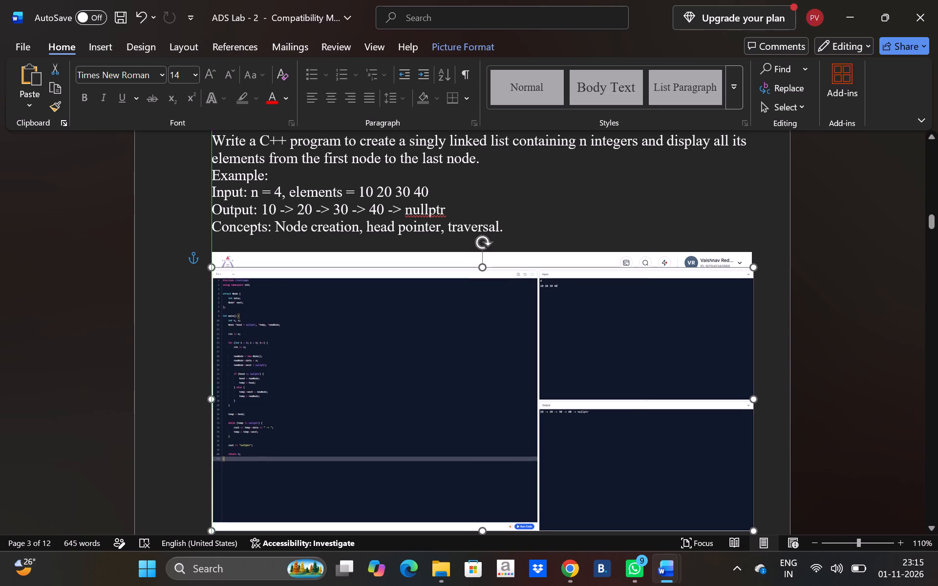
pyautogui.moveTo(753, 269); pyautogui.dragTo(753, 270)
pyautogui.click(749, 220)
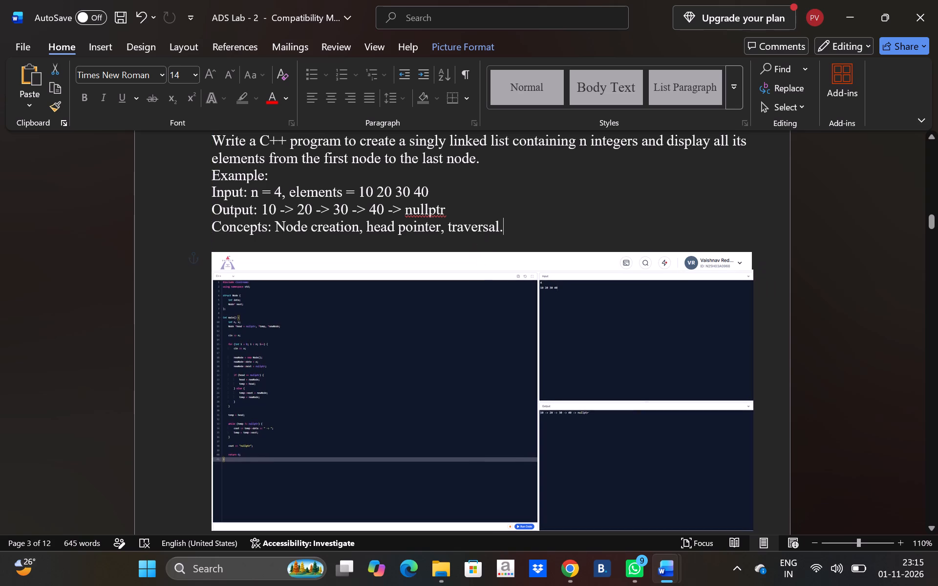
pyautogui.click(747, 270)
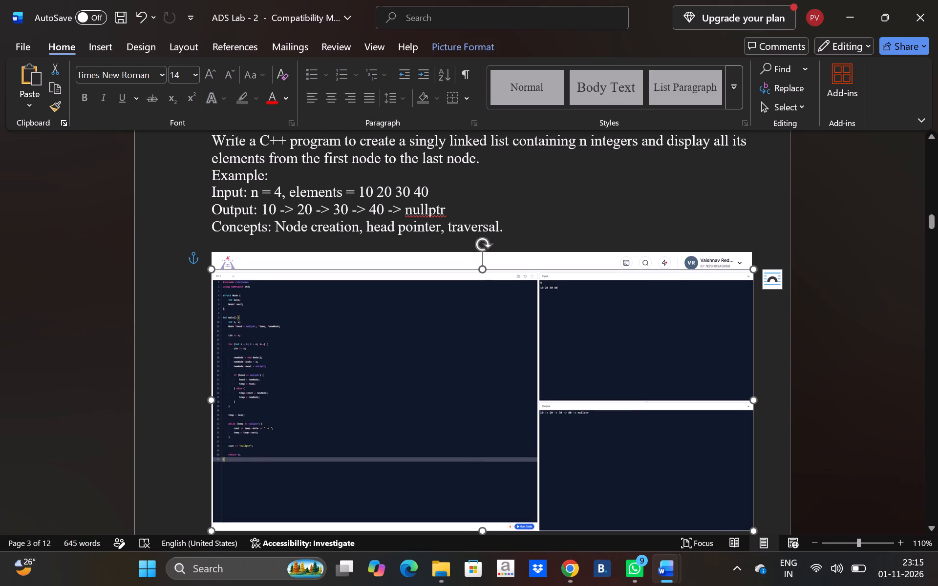
pyautogui.moveTo(756, 266); pyautogui.dragTo(753, 264)
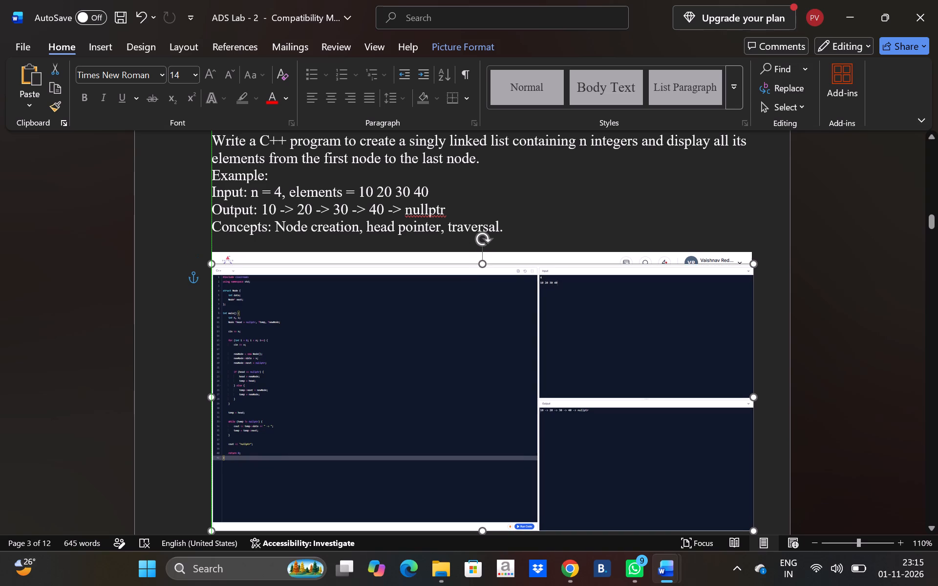
pyautogui.moveTo(753, 264); pyautogui.dragTo(755, 268)
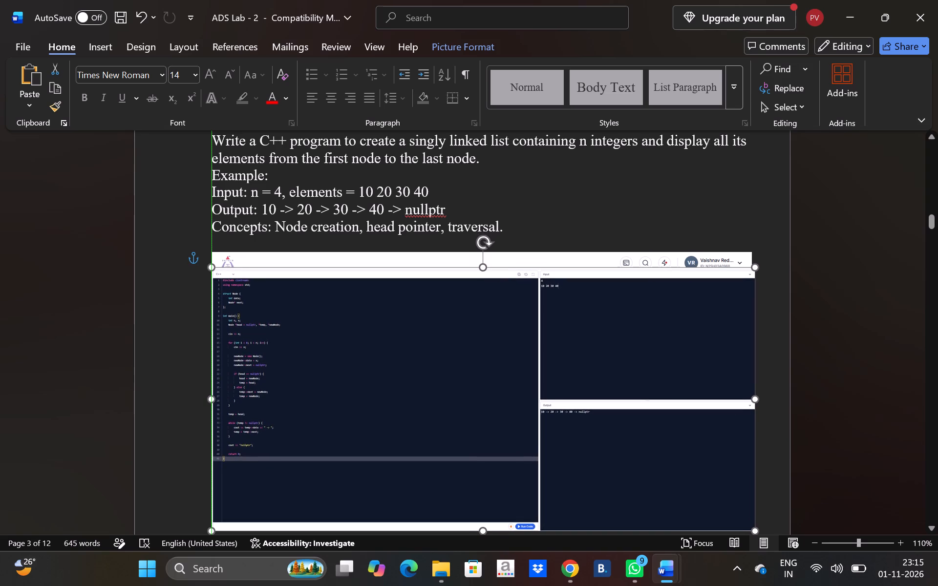
pyautogui.moveTo(755, 268); pyautogui.dragTo(757, 271)
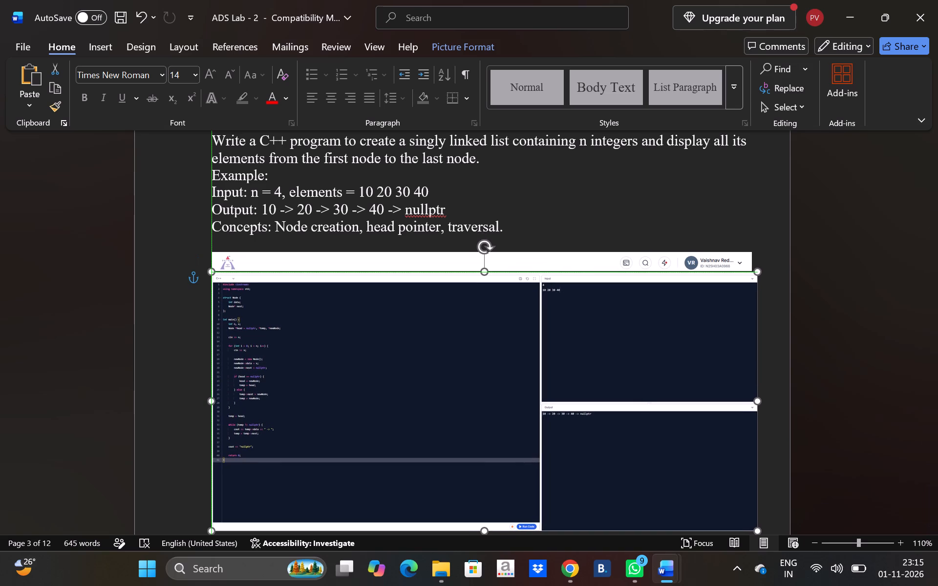
pyautogui.moveTo(757, 271); pyautogui.dragTo(753, 266)
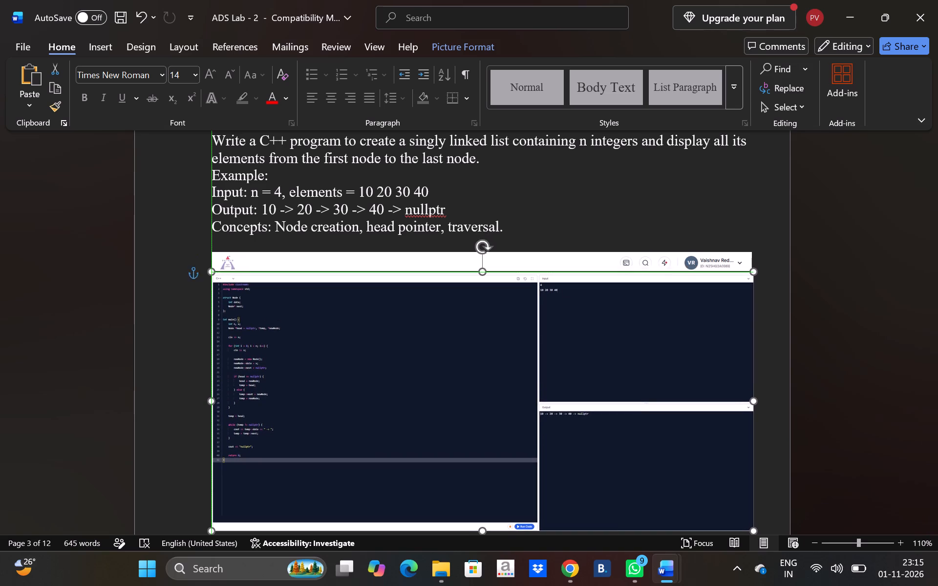
pyautogui.moveTo(753, 266); pyautogui.dragTo(753, 273)
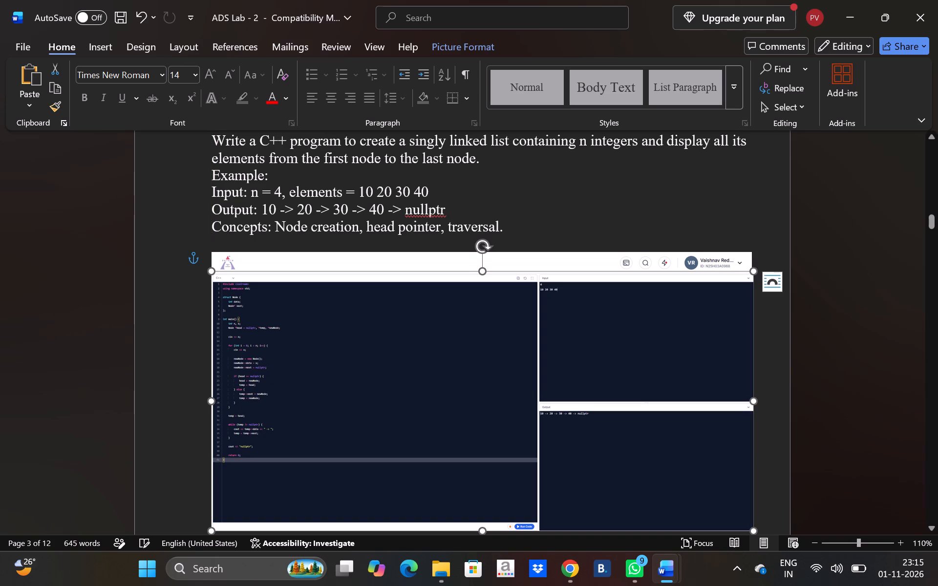
pyautogui.click(750, 197)
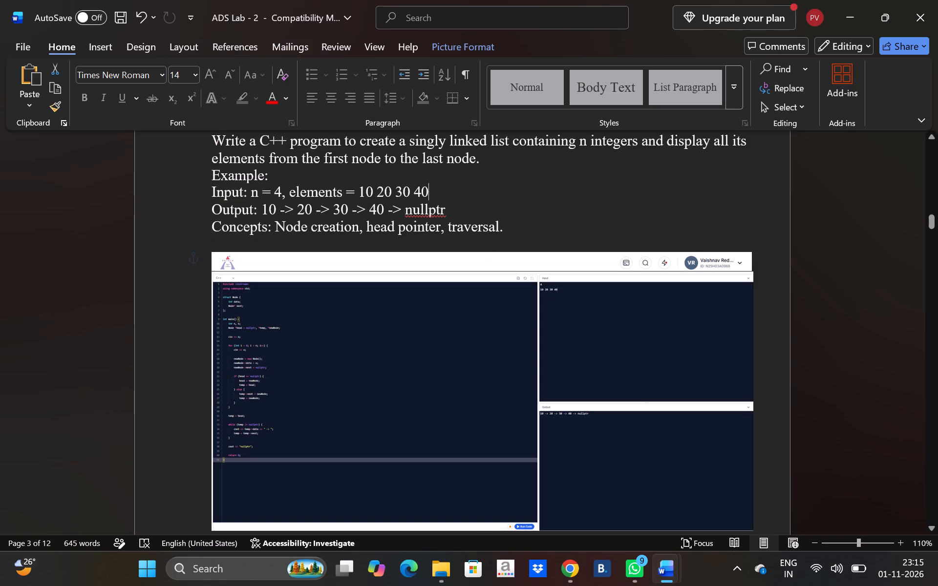
pyautogui.click(733, 303)
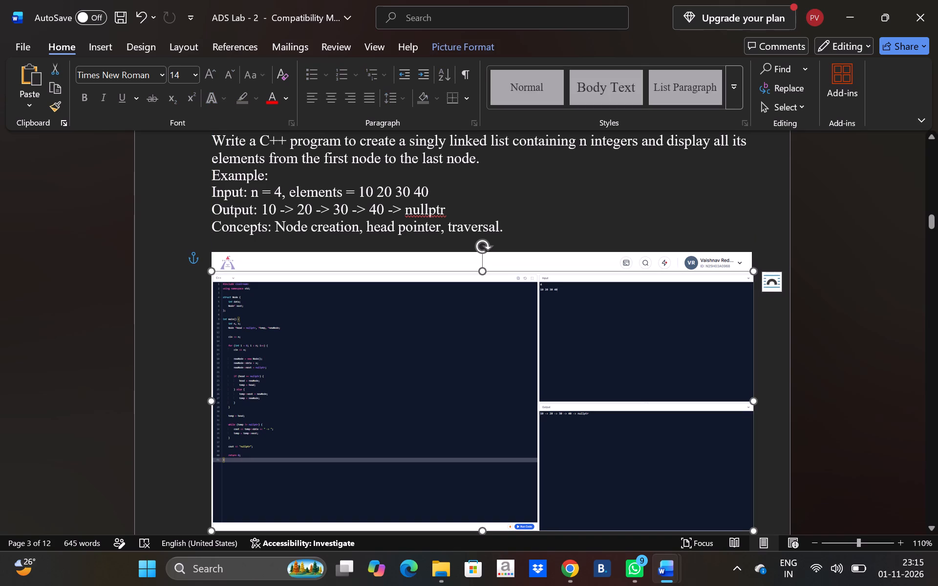
pyautogui.moveTo(756, 275); pyautogui.dragTo(756, 277)
pyautogui.moveTo(756, 277); pyautogui.dragTo(751, 271)
pyautogui.click(728, 216)
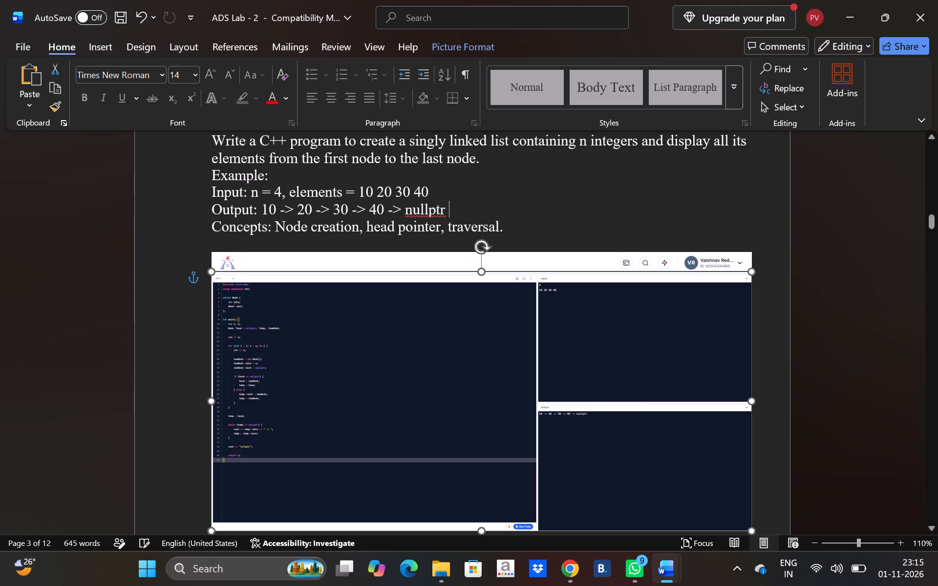
# Nudge the Question 1 code screenshot slightly upward against the header bar, keeping both side edges aligned with it.
pyautogui.click(648, 359)
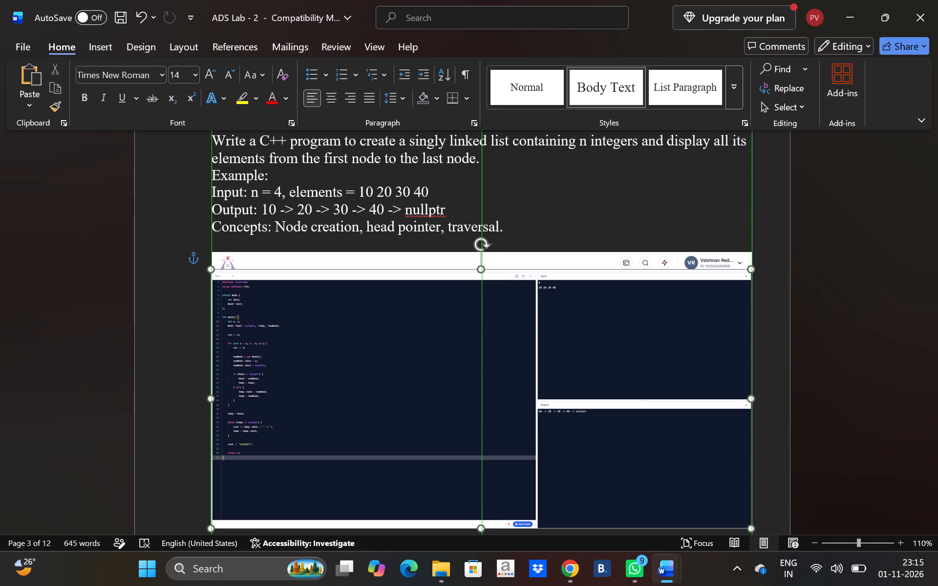
pyautogui.click(668, 332)
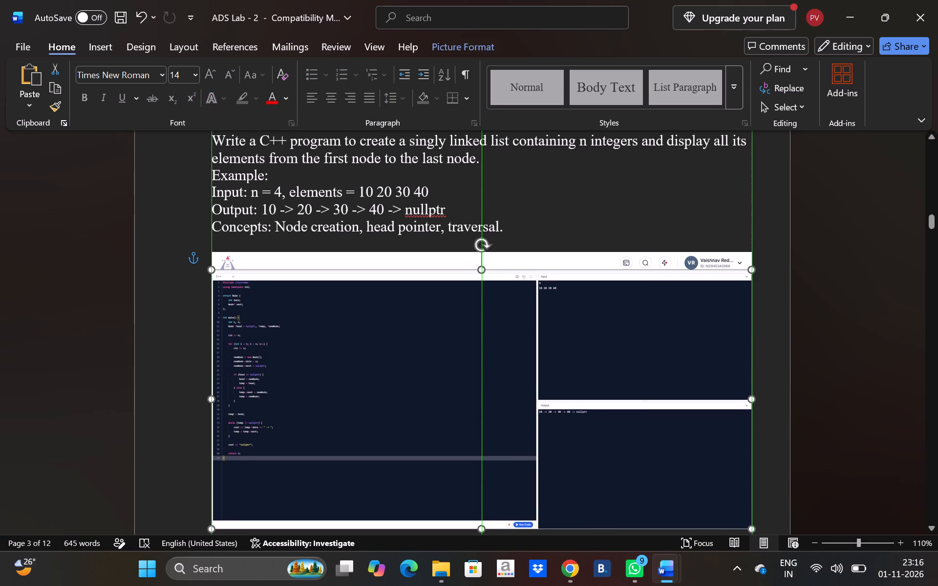
pyautogui.click(684, 197)
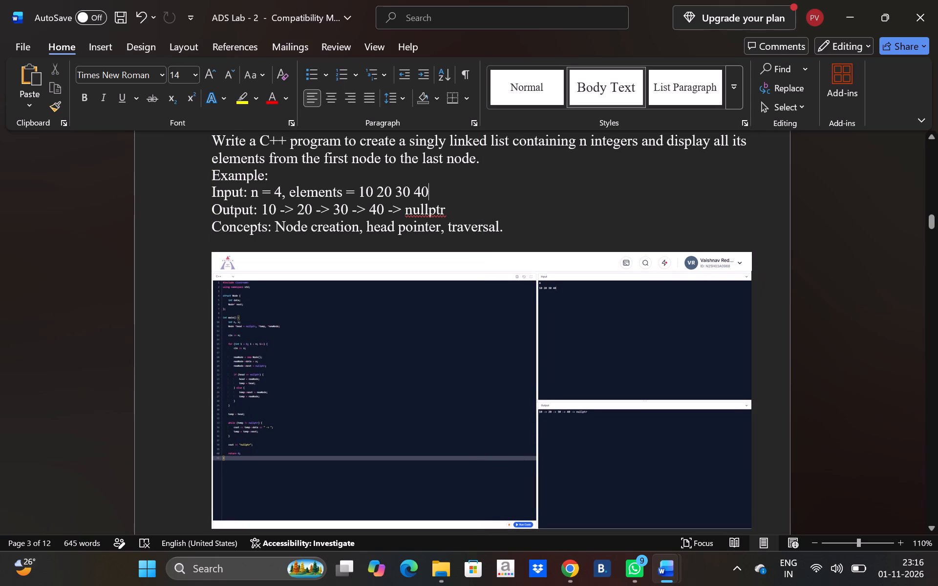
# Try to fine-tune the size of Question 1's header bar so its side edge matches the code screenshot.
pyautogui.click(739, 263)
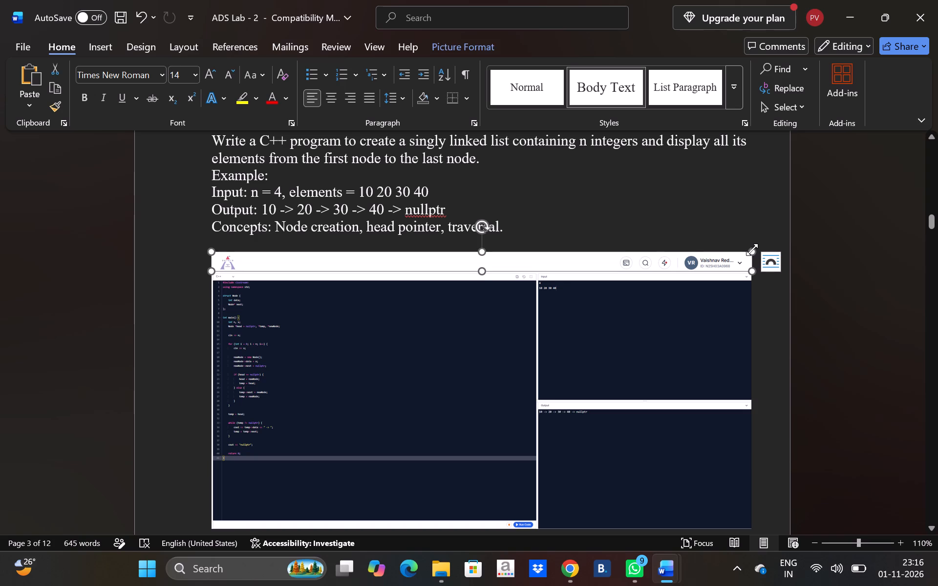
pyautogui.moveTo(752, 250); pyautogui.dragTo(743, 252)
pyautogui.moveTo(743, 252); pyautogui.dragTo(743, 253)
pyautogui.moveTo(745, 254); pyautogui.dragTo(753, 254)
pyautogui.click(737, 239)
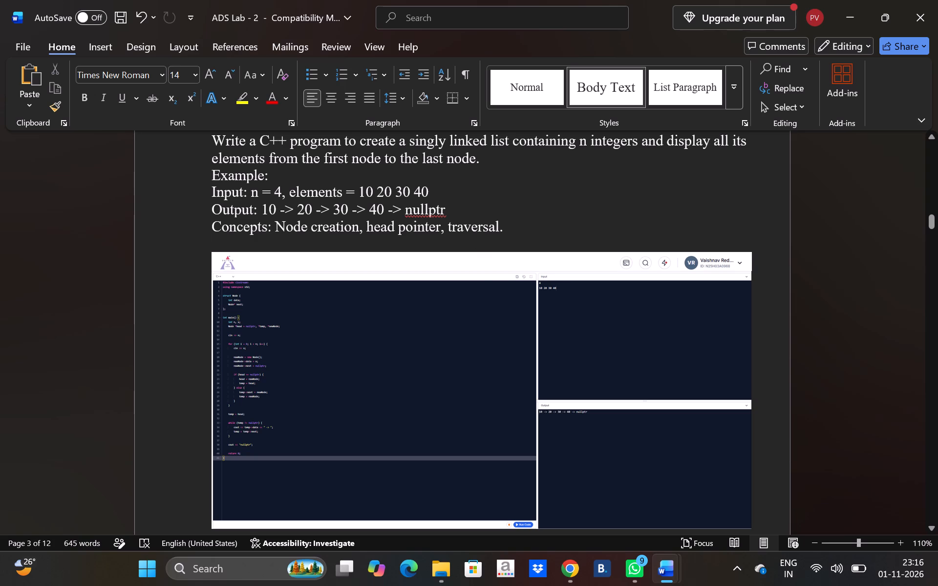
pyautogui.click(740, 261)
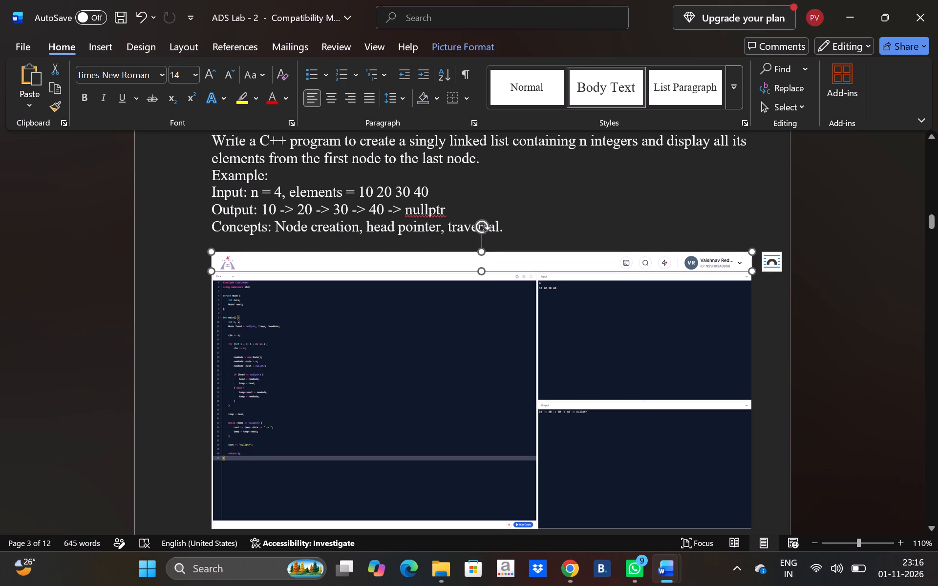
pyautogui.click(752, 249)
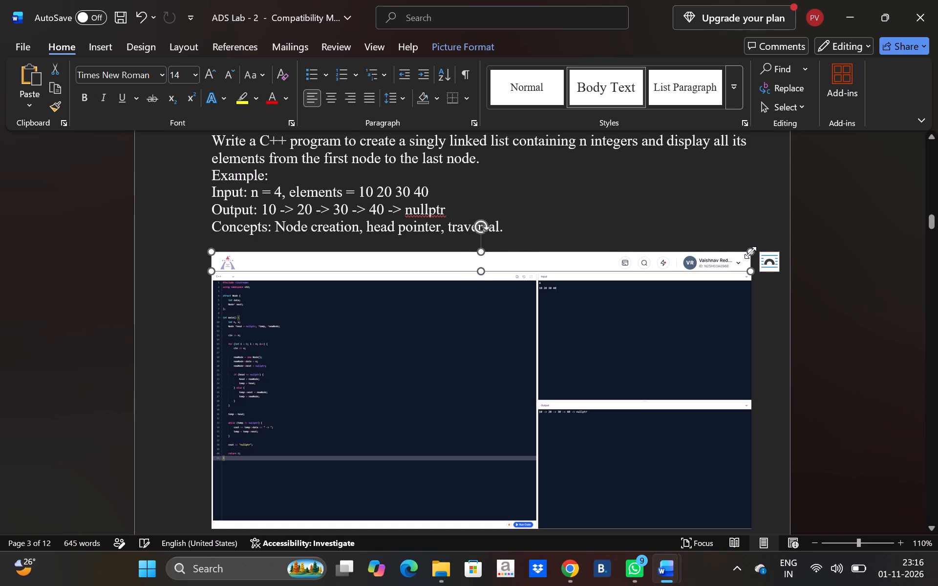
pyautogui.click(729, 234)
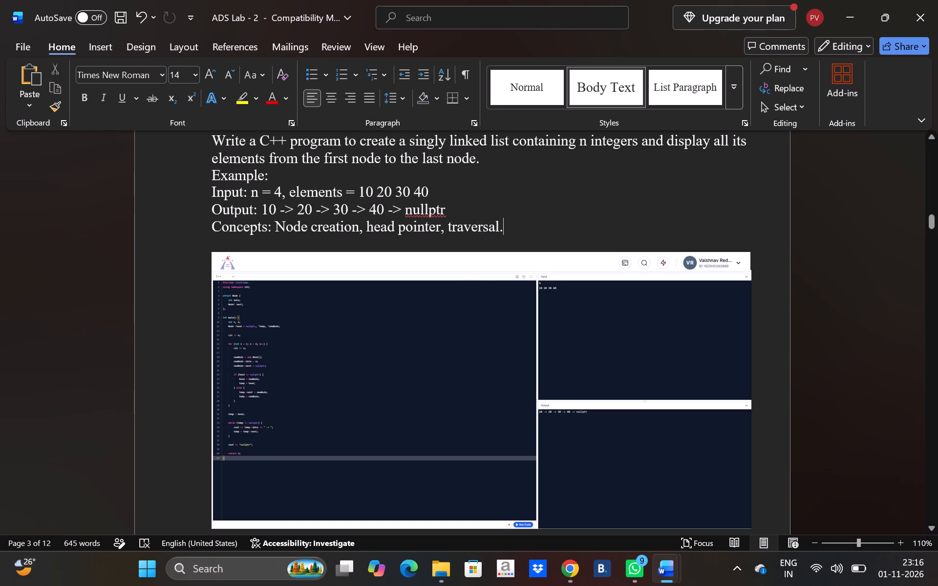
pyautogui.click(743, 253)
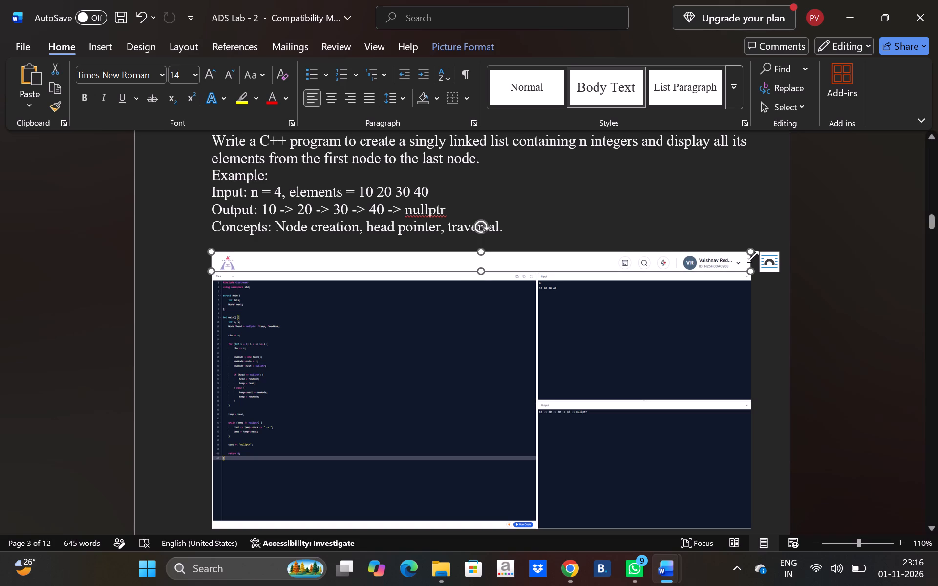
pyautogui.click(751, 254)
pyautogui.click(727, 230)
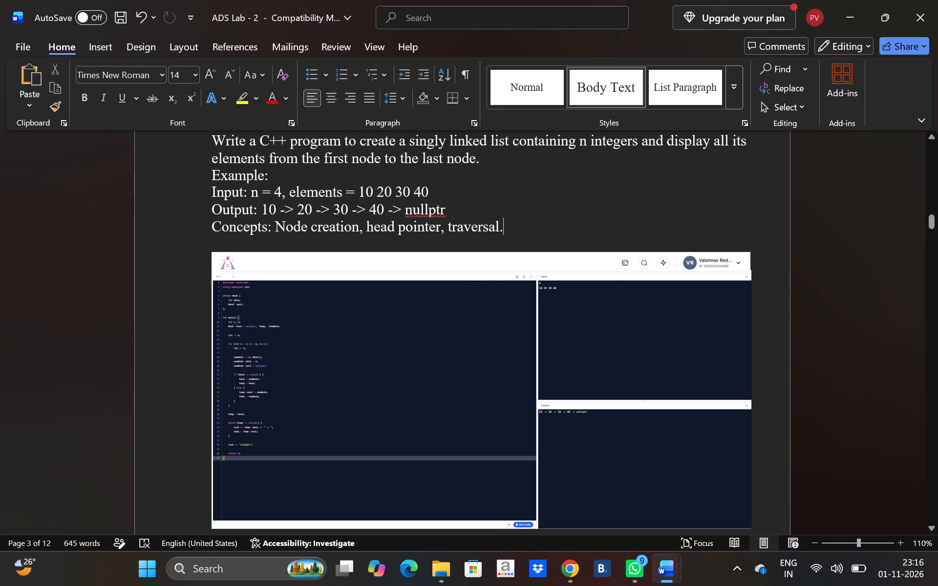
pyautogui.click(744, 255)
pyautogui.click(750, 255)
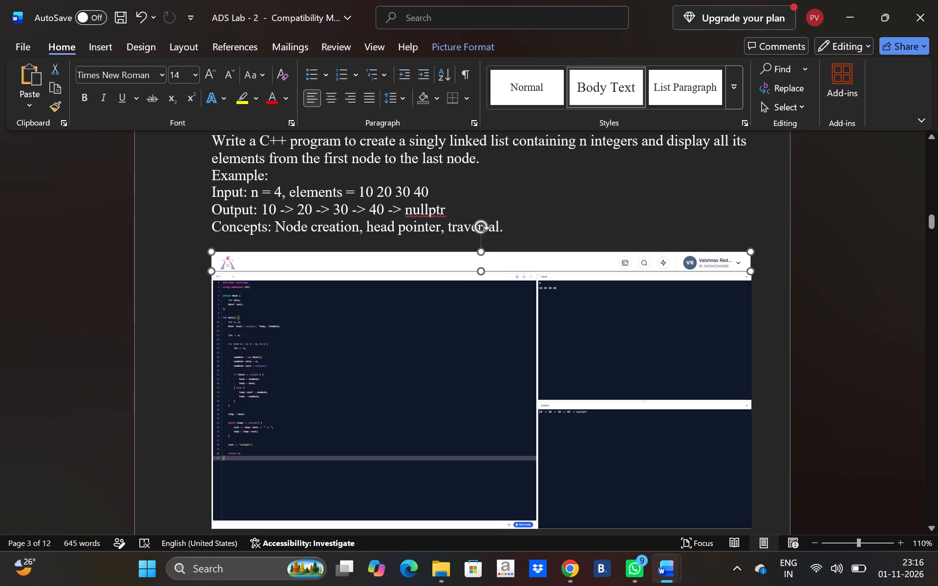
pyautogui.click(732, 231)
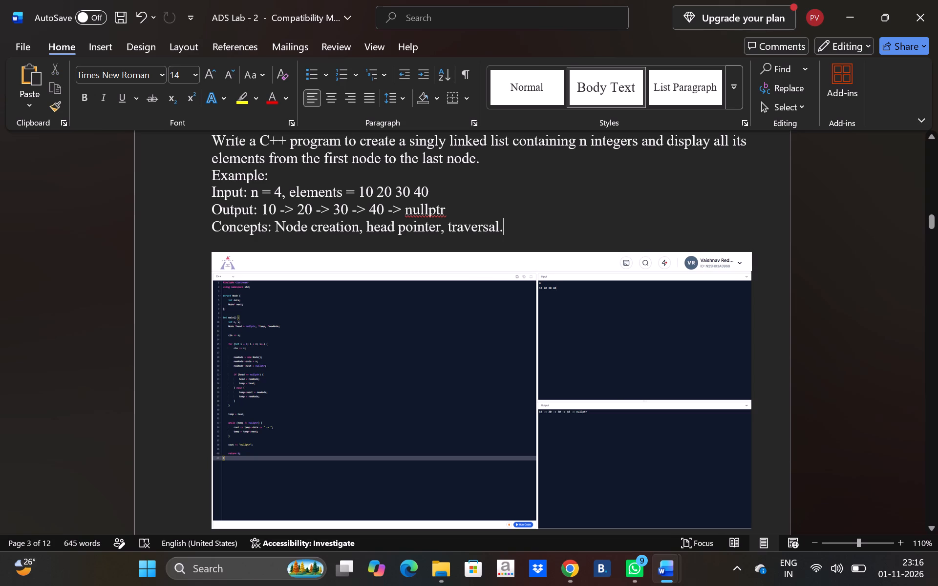
# Make a final slight corner resize of the Question 1 code screenshot so it meets the header bar without a gap.
pyautogui.click(725, 292)
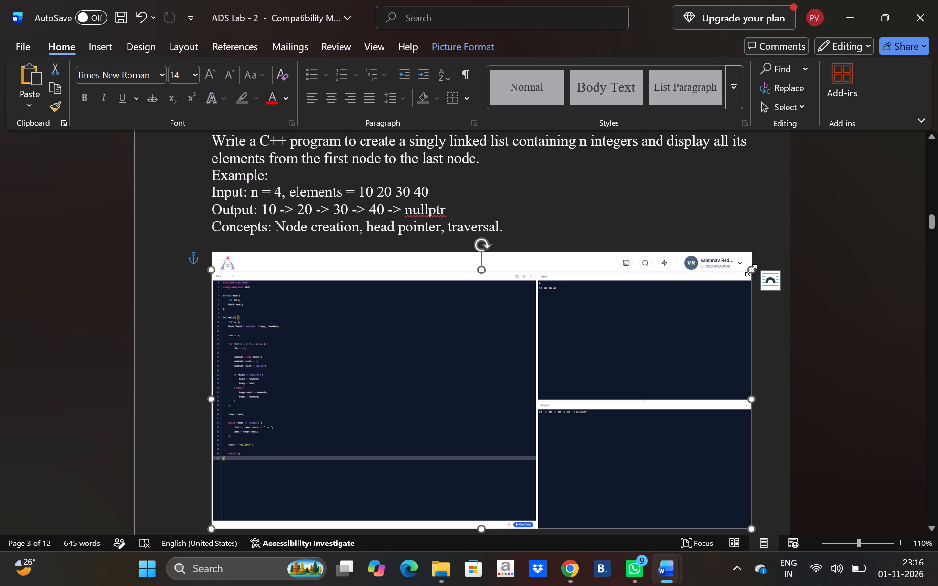
pyautogui.click(751, 270)
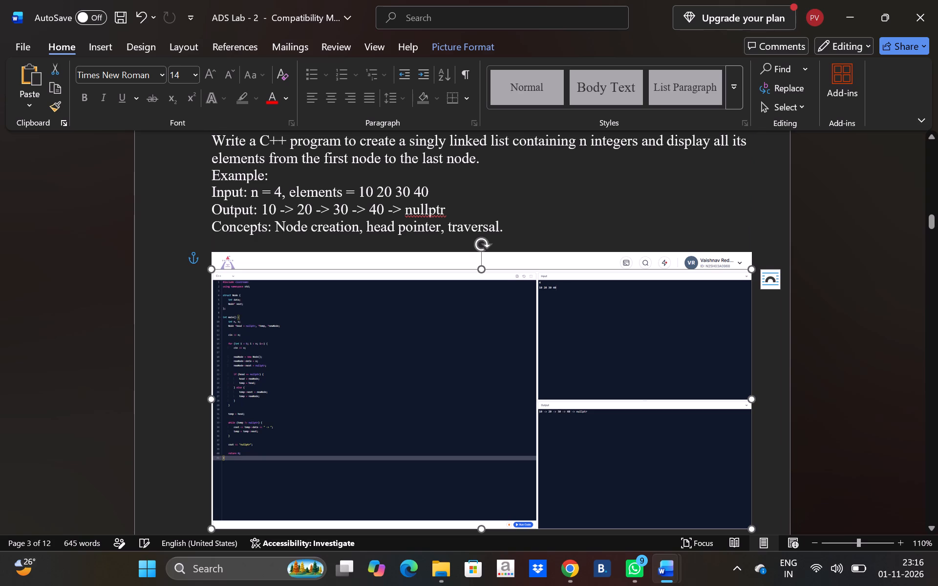
pyautogui.click(724, 241)
pyautogui.scroll(-1, 562, 441)
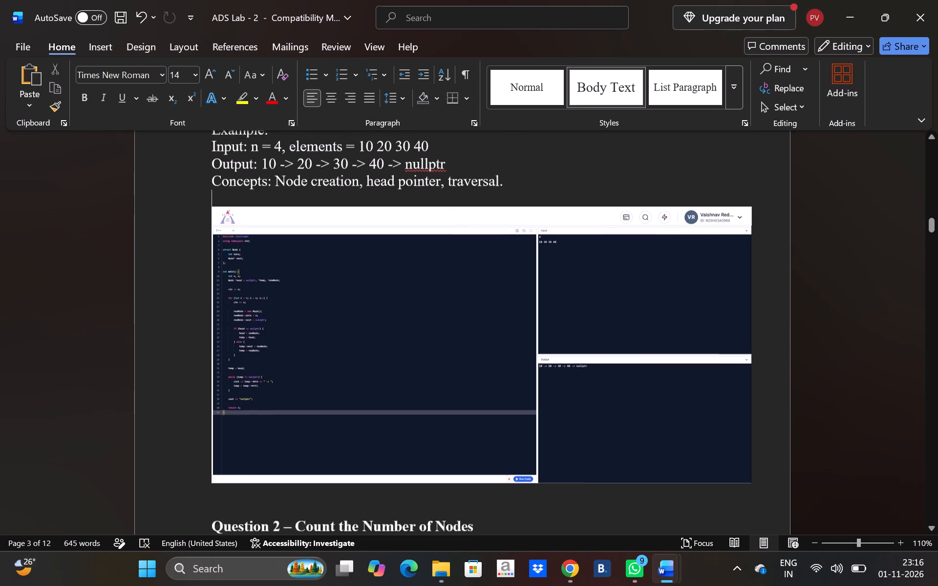
# Crop the top of the Question 2 code screenshot to cut off the old student's header bar above the C++ row.
pyautogui.scroll(-4, 562, 441)
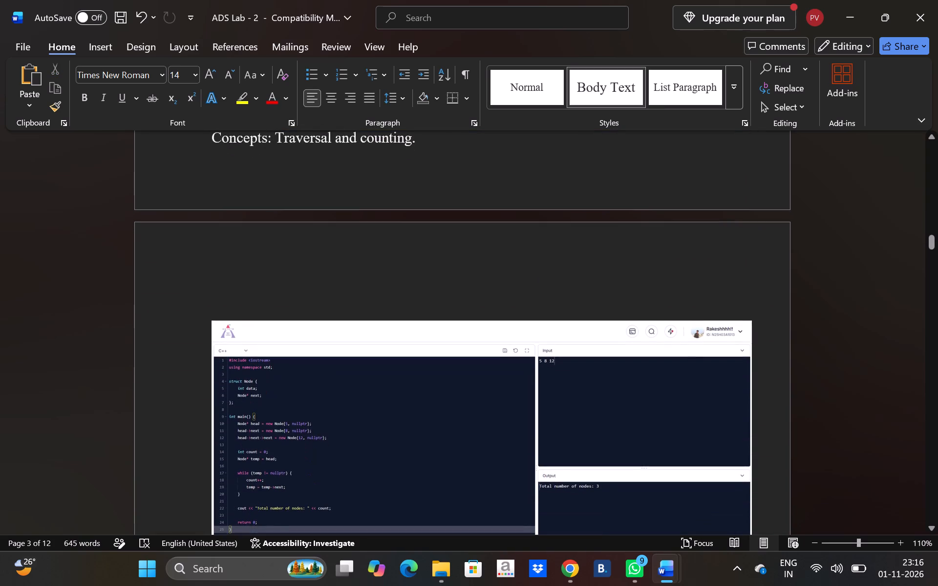
pyautogui.scroll(-1, 562, 441)
pyautogui.rightClick(562, 441)
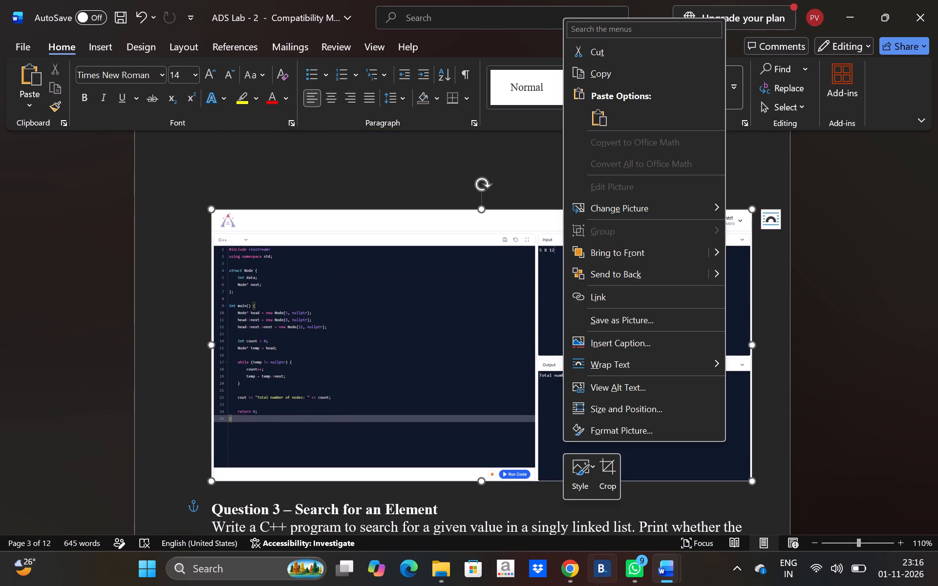
pyautogui.click(606, 471)
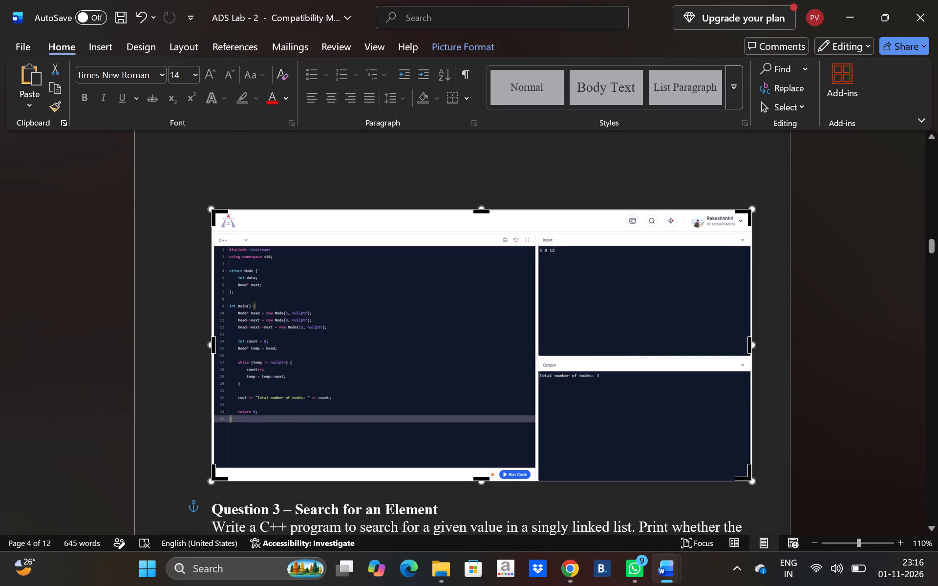
pyautogui.moveTo(750, 210); pyautogui.dragTo(750, 223)
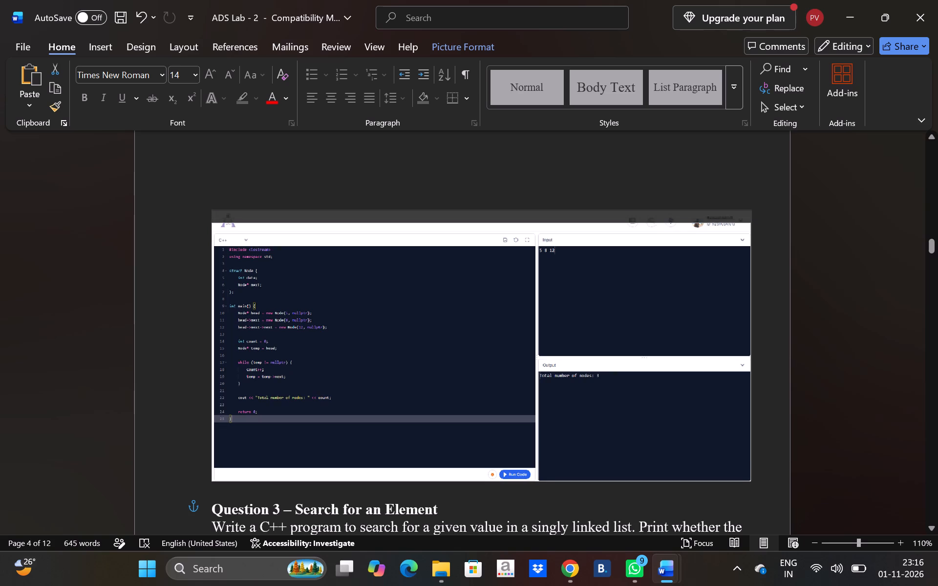
pyautogui.moveTo(750, 223); pyautogui.dragTo(749, 227)
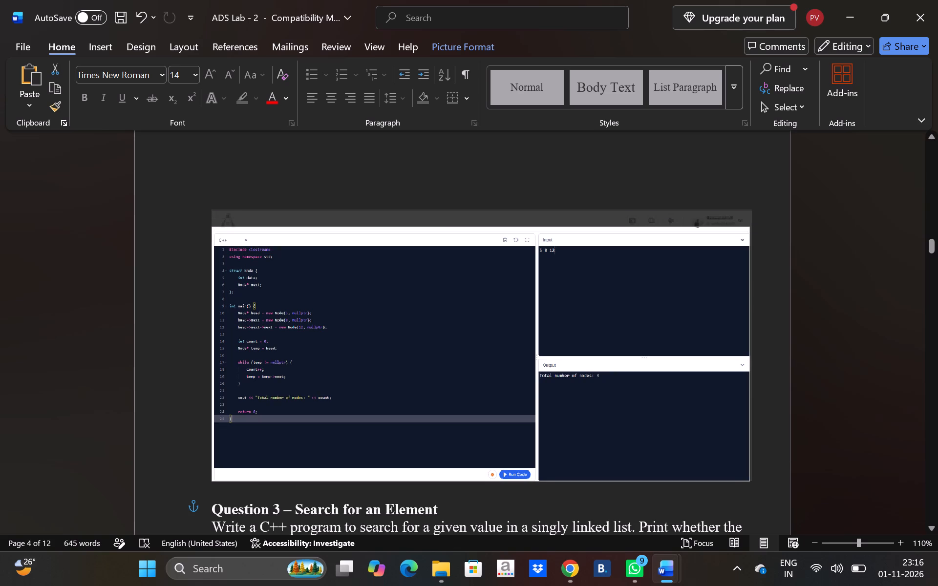
pyautogui.moveTo(749, 227); pyautogui.dragTo(750, 230)
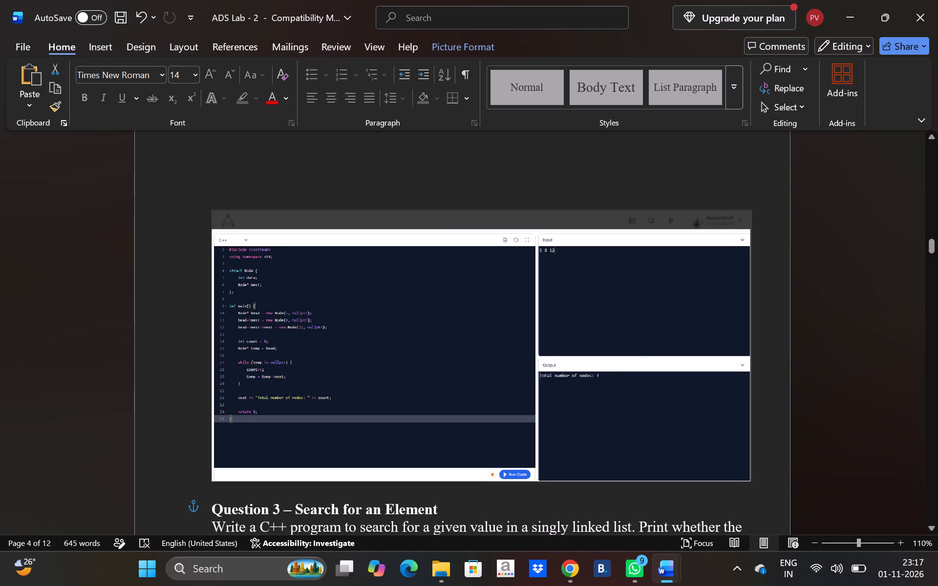
pyautogui.moveTo(750, 230); pyautogui.dragTo(751, 230)
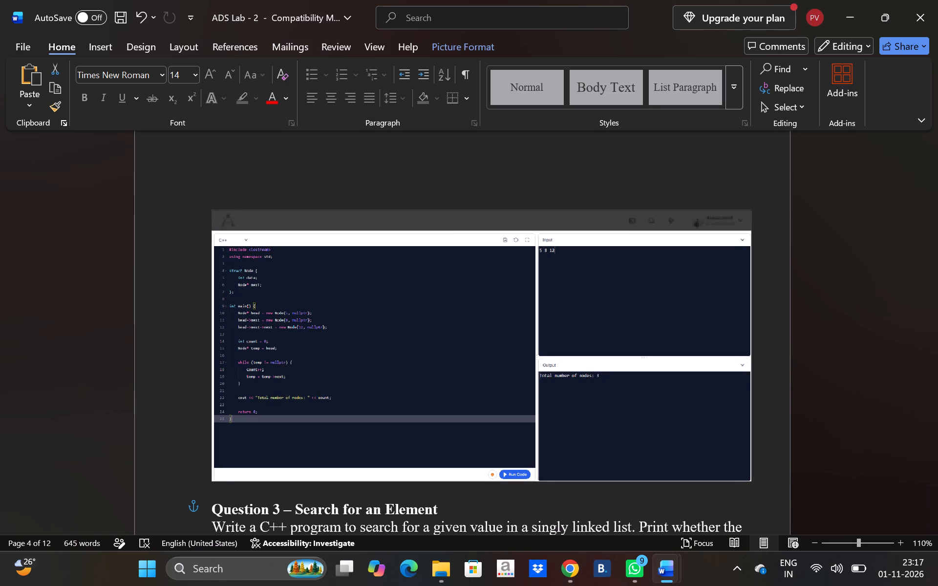
pyautogui.moveTo(751, 230); pyautogui.dragTo(749, 224)
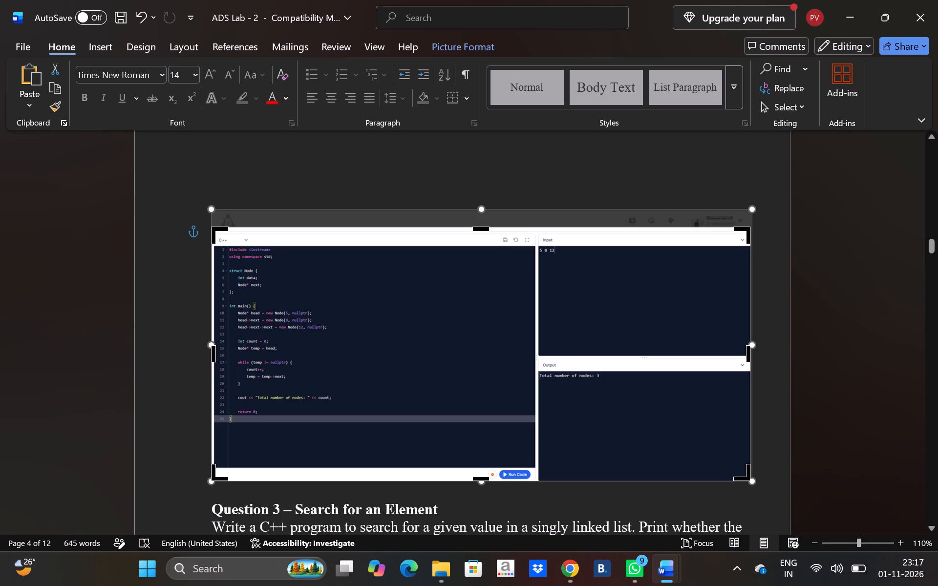
# Refine the Question 2 screenshot's crop so its top edge sits just below the old header and its full width is kept.
pyautogui.click(745, 226)
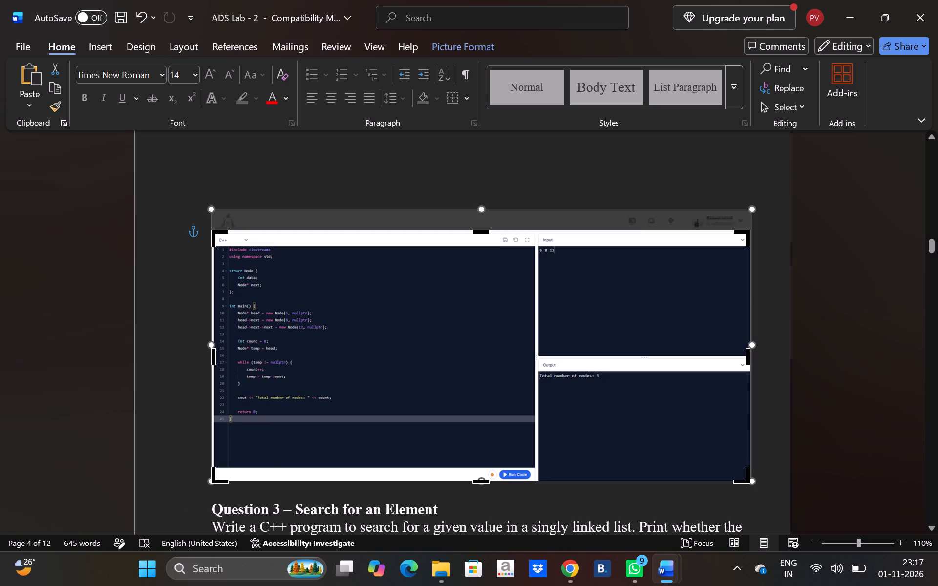
pyautogui.moveTo(744, 230); pyautogui.dragTo(747, 230)
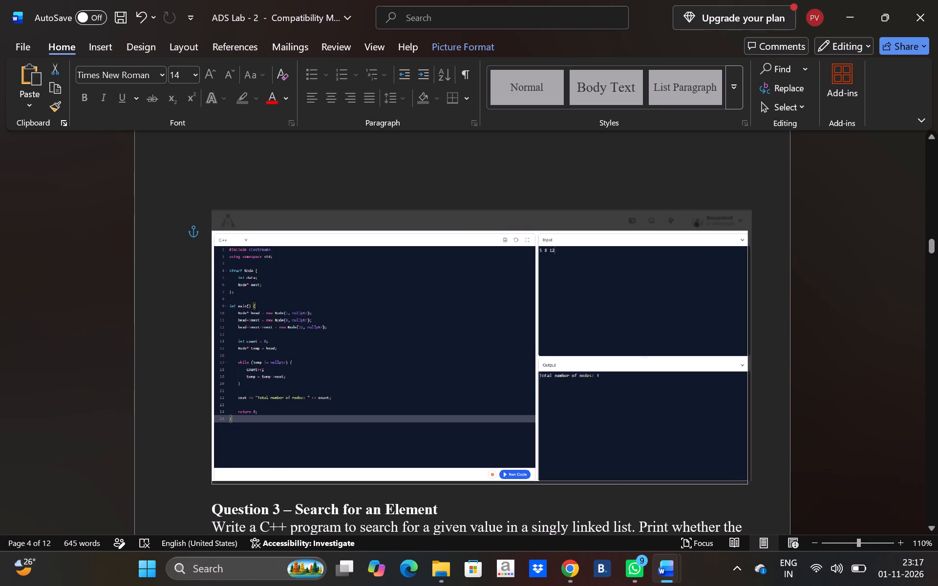
pyautogui.moveTo(747, 230); pyautogui.dragTo(752, 231)
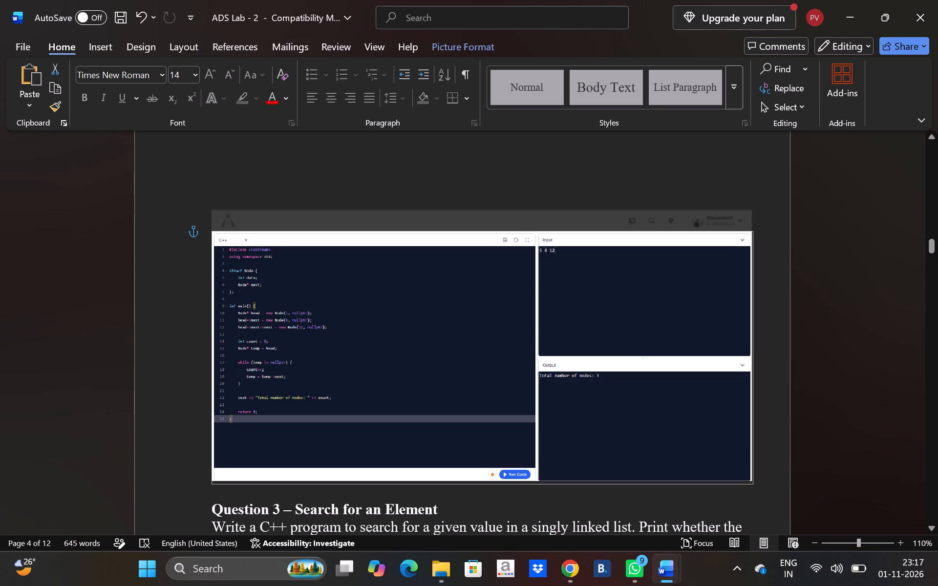
pyautogui.moveTo(752, 231); pyautogui.dragTo(750, 231)
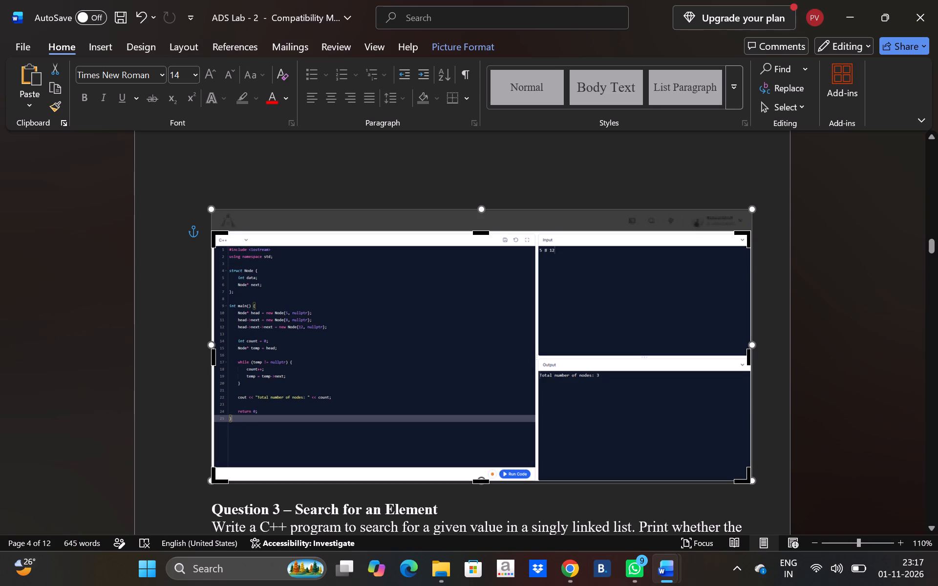
pyautogui.moveTo(744, 231); pyautogui.dragTo(750, 230)
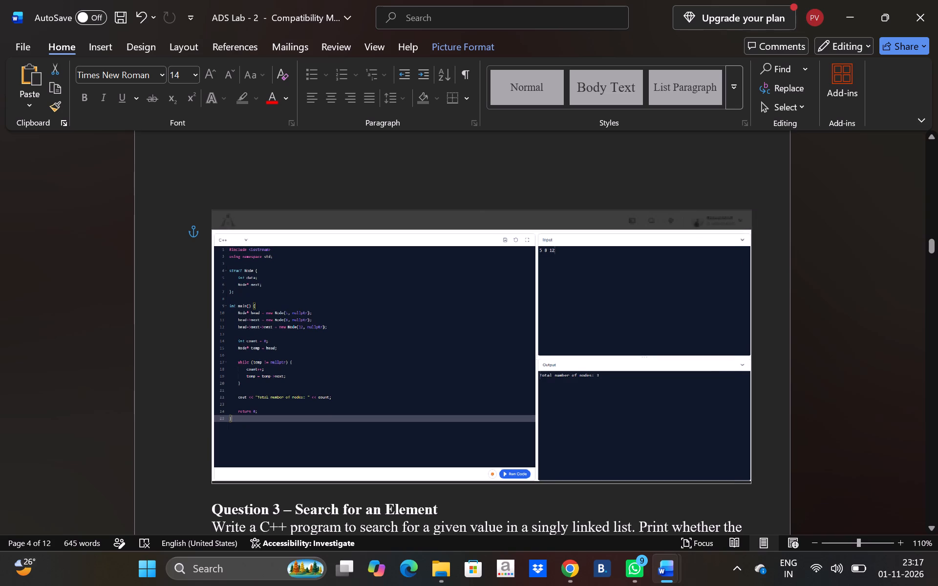
pyautogui.moveTo(750, 230); pyautogui.dragTo(750, 232)
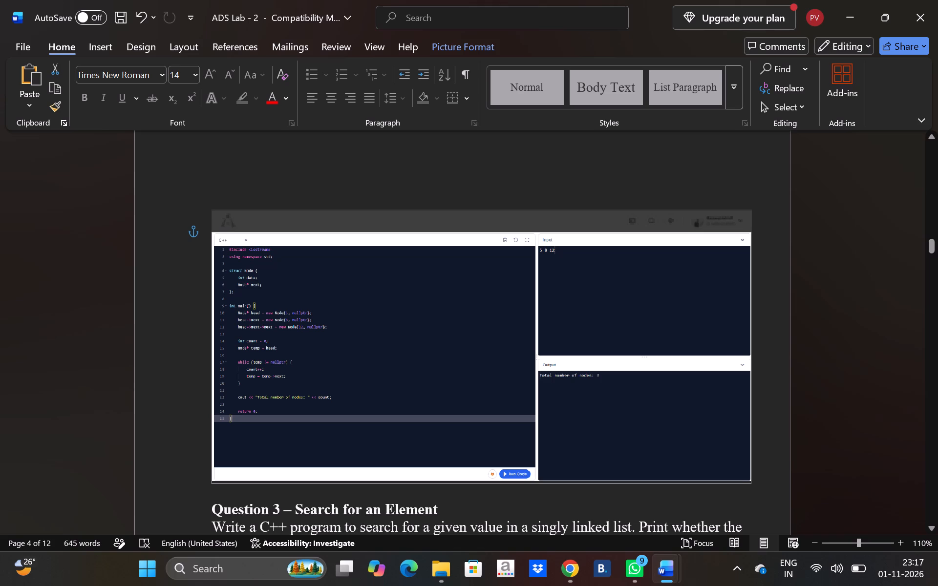
pyautogui.moveTo(750, 232); pyautogui.dragTo(750, 231)
# Paste the replacement header bar above the cropped Question 2 code screenshot and move the screenshot up against it.
pyautogui.click(738, 134)
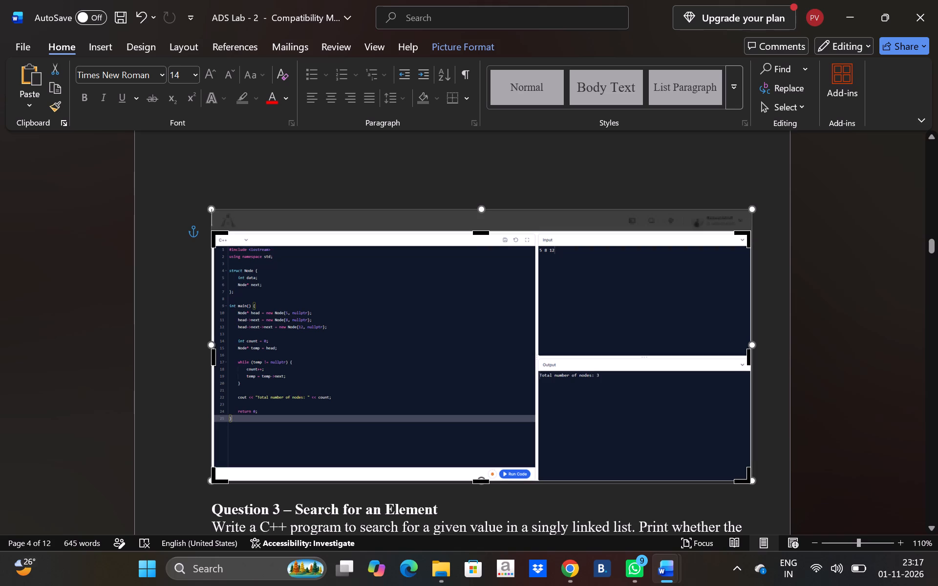
pyautogui.hotkey('ctrl', 'v')
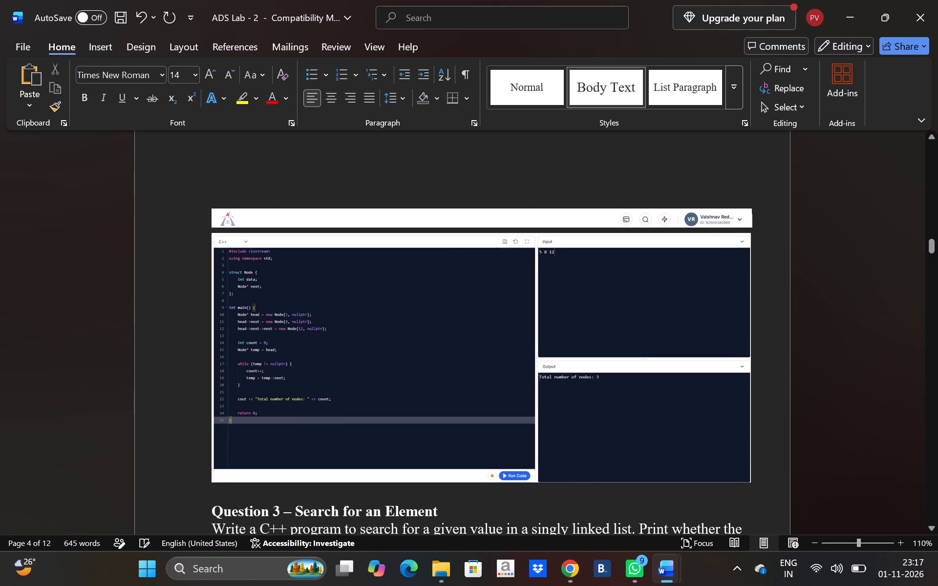
pyautogui.moveTo(468, 253); pyautogui.dragTo(469, 247)
pyautogui.click(458, 191)
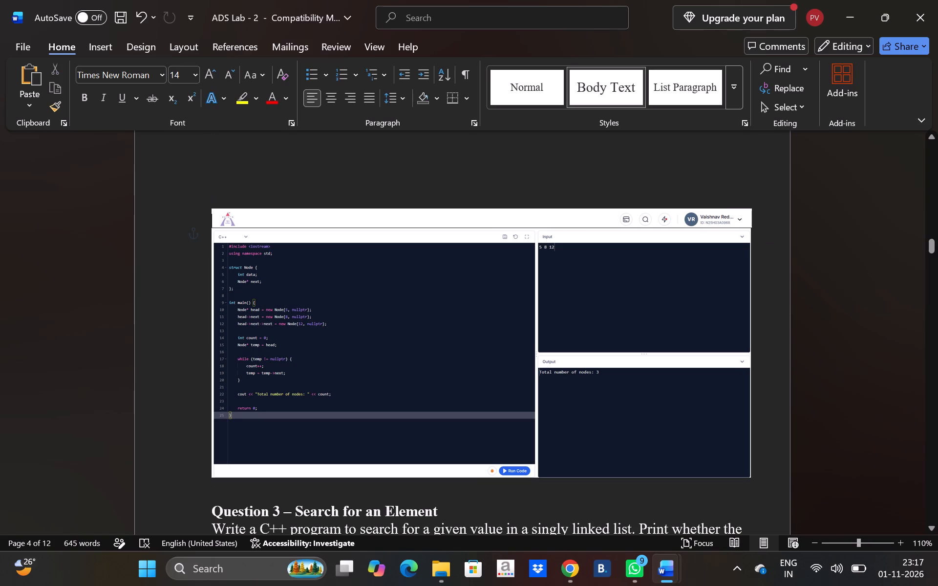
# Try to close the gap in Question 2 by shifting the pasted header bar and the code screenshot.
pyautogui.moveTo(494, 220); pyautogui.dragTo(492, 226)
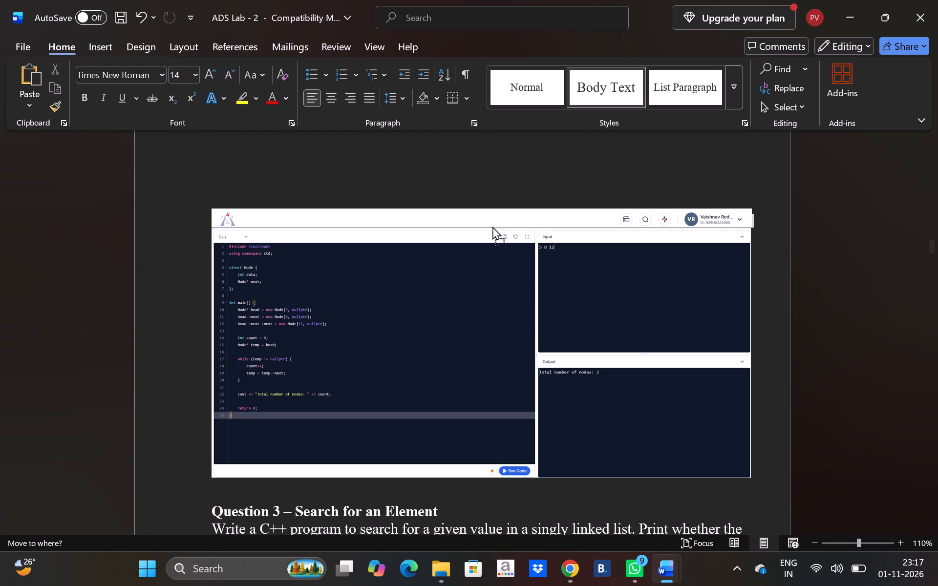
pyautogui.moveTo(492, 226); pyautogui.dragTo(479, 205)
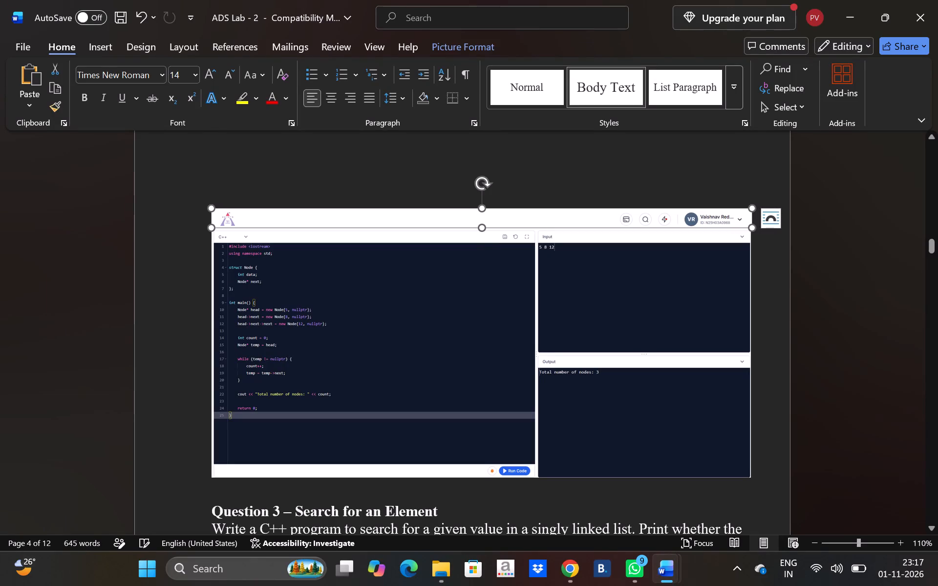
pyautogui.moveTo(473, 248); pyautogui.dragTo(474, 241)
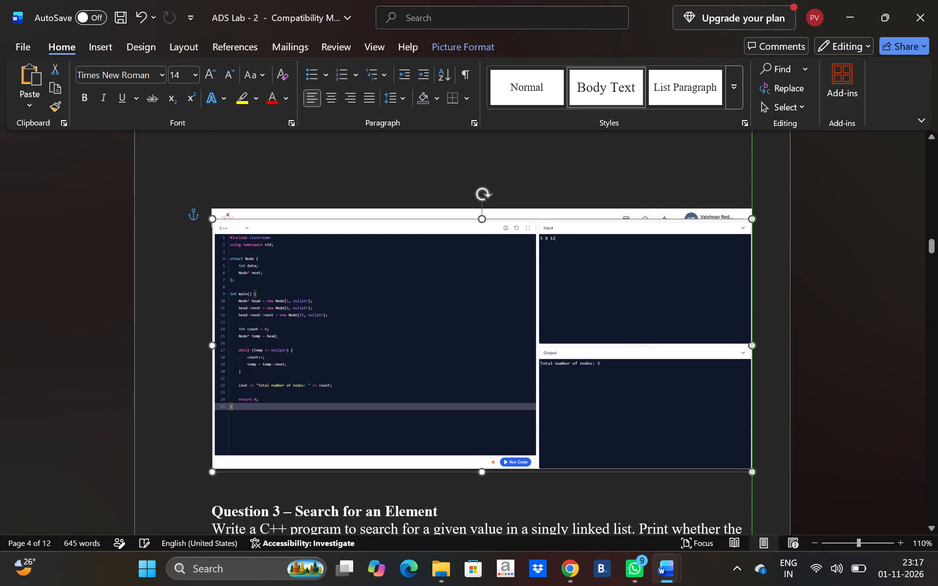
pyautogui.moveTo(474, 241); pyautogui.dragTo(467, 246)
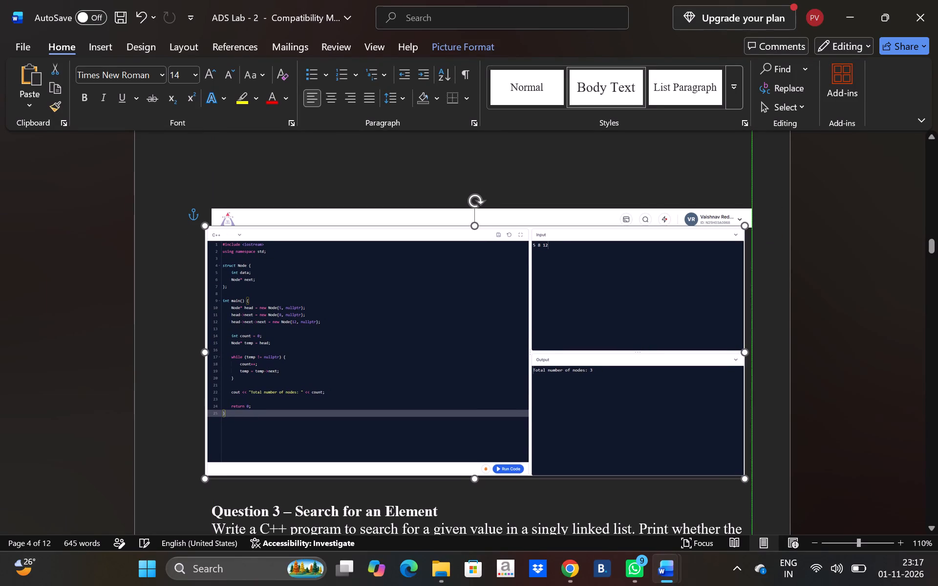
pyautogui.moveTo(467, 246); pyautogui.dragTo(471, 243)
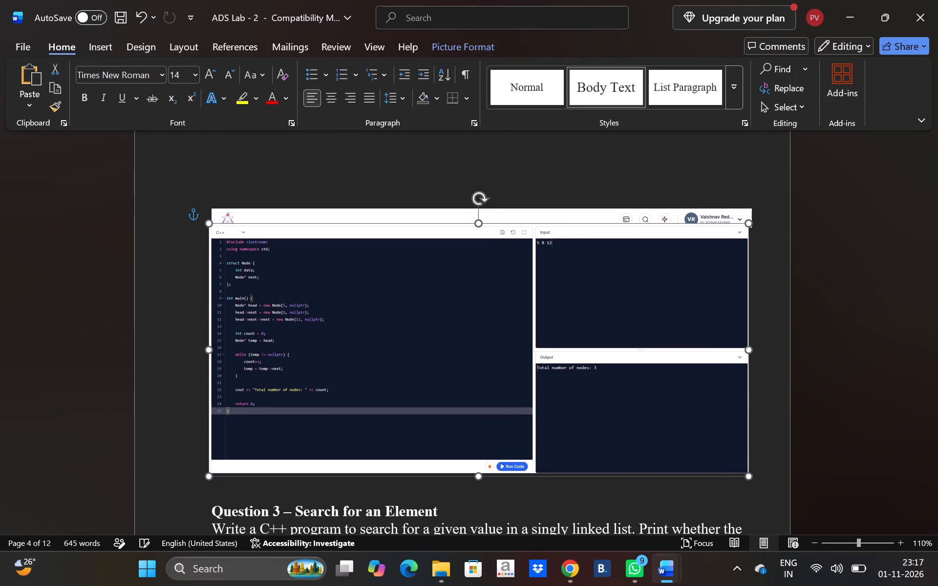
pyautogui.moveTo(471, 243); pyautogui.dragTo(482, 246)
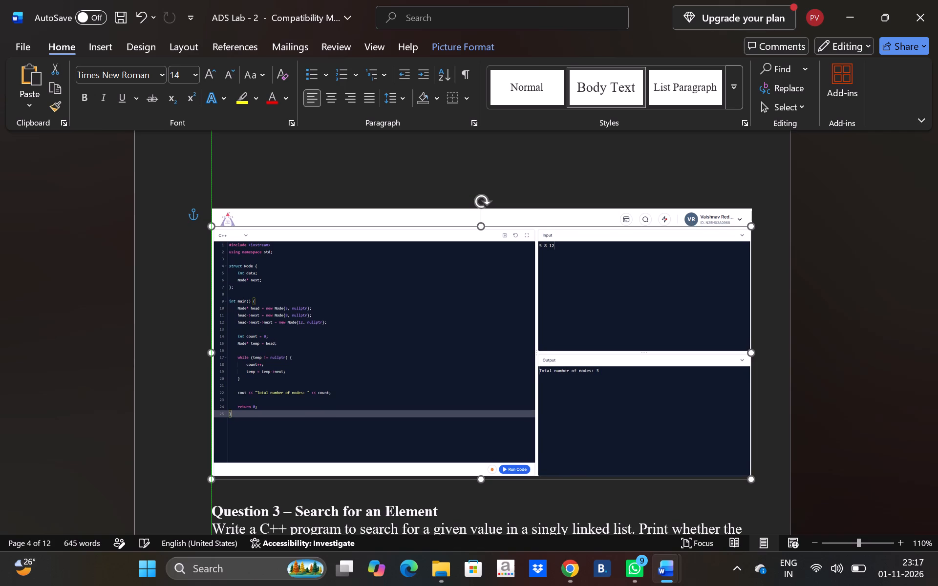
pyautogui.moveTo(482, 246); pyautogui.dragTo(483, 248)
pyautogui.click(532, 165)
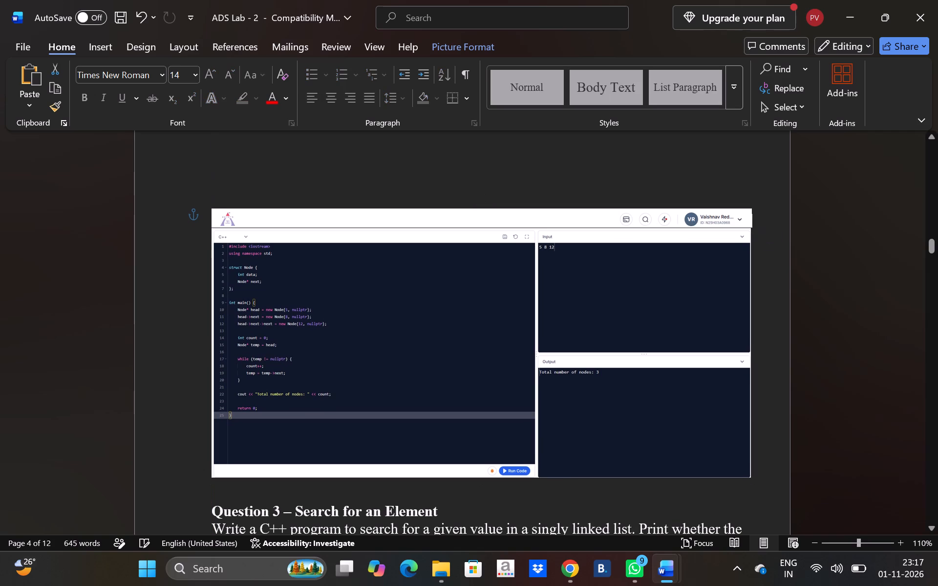
# Nudge the Question 2 code screenshot slightly upward until it meets the header bar, keeping their side edges aligned.
pyautogui.moveTo(587, 293); pyautogui.dragTo(588, 292)
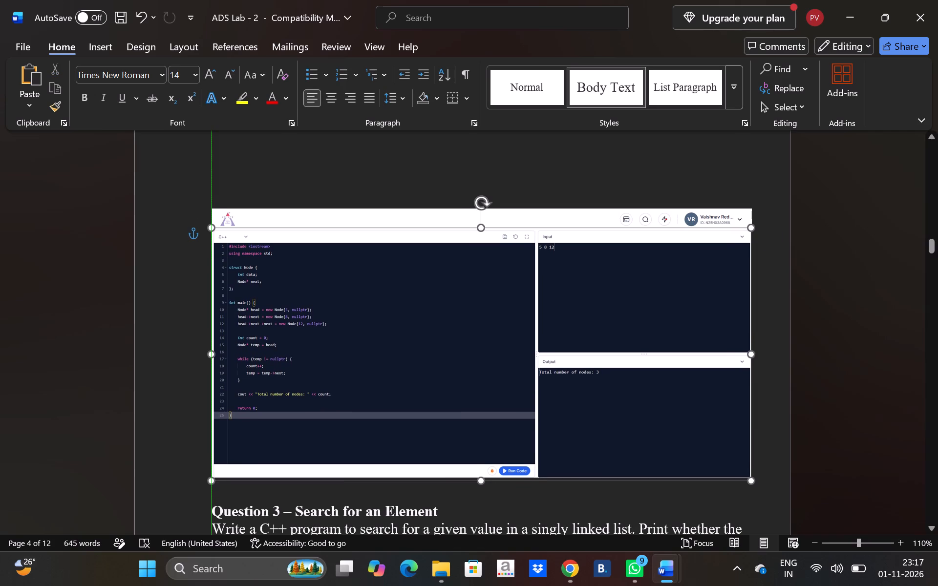
pyautogui.moveTo(588, 292); pyautogui.dragTo(583, 284)
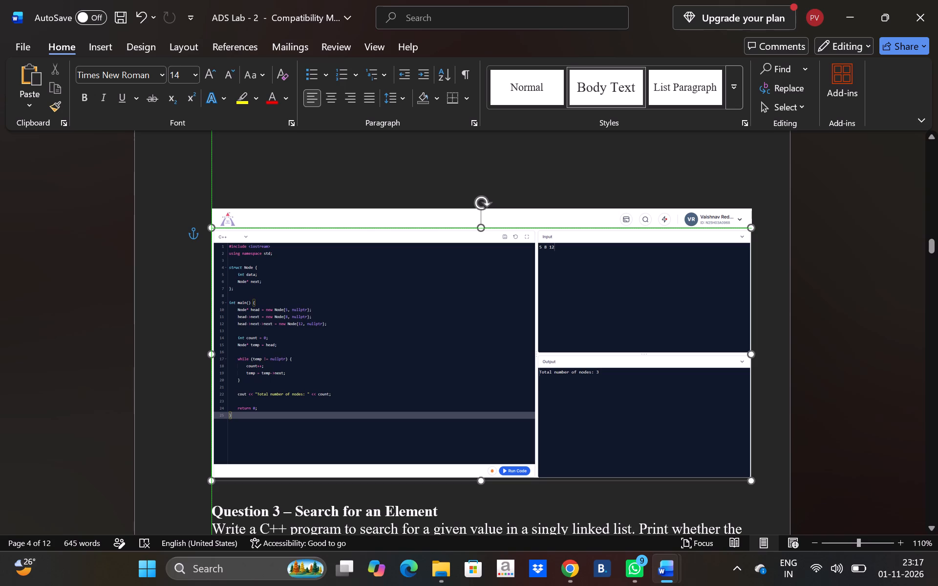
pyautogui.moveTo(583, 284); pyautogui.dragTo(588, 286)
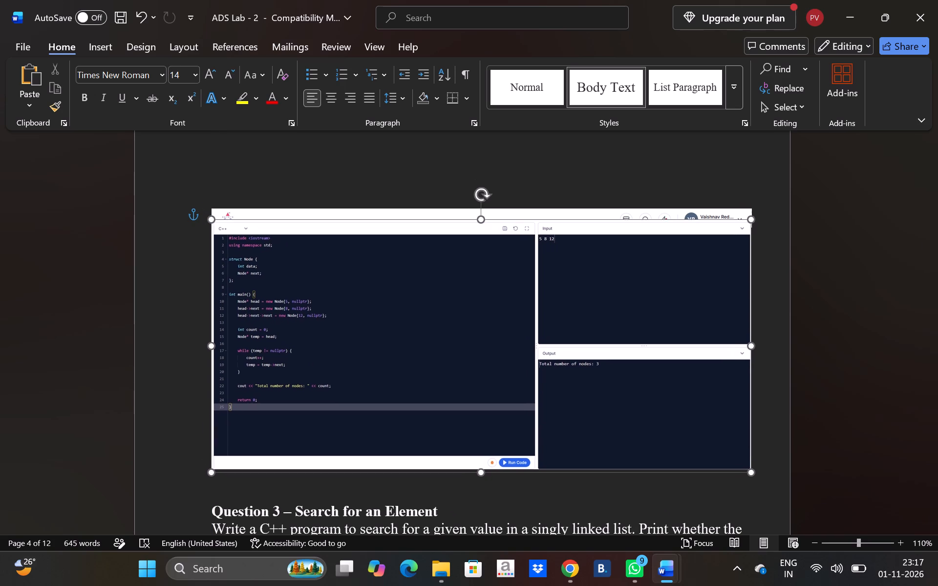
pyautogui.moveTo(588, 286); pyautogui.dragTo(593, 292)
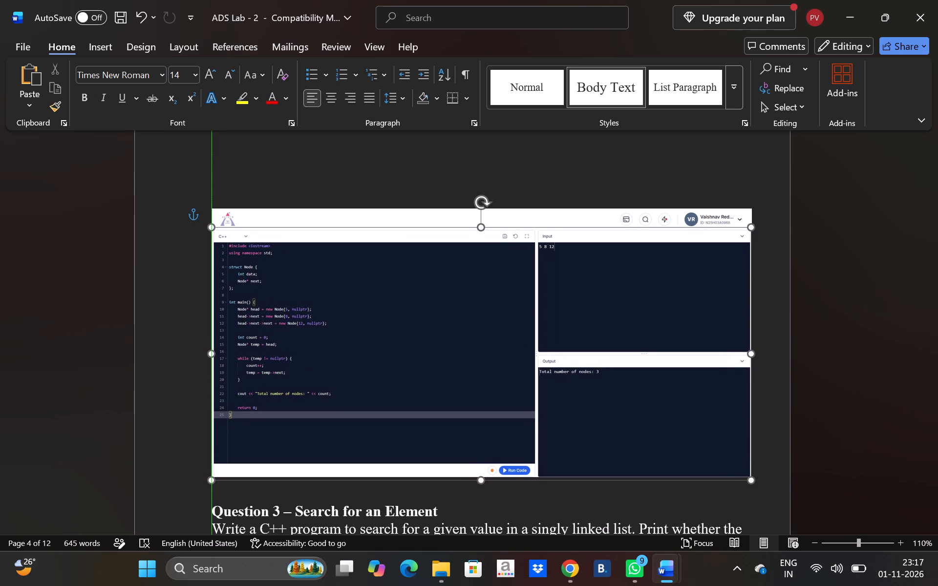
pyautogui.moveTo(593, 292); pyautogui.dragTo(592, 291)
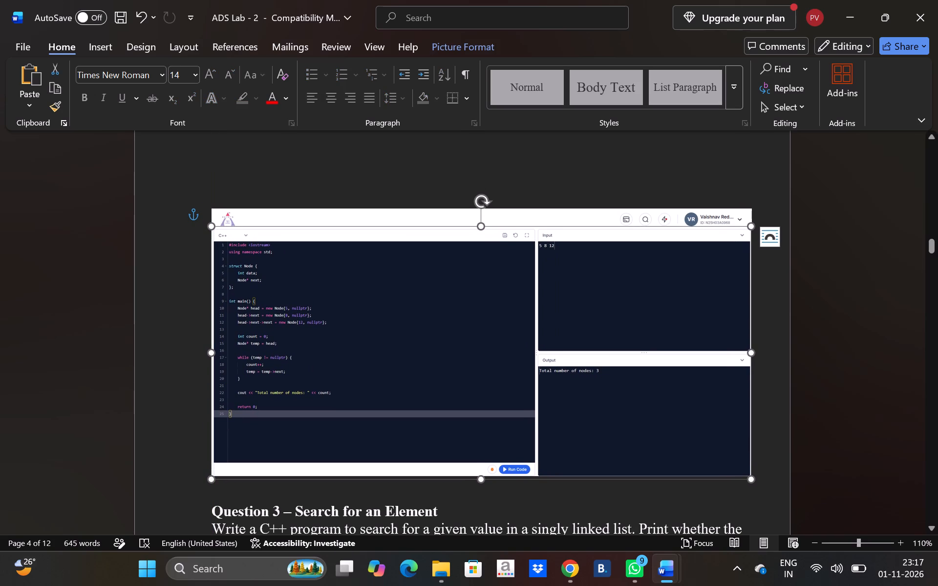
pyautogui.click(628, 192)
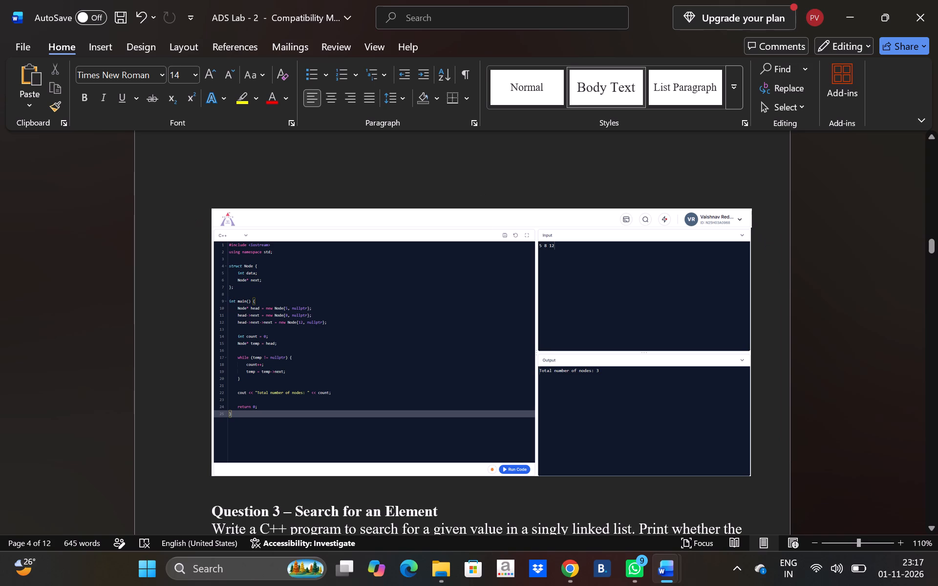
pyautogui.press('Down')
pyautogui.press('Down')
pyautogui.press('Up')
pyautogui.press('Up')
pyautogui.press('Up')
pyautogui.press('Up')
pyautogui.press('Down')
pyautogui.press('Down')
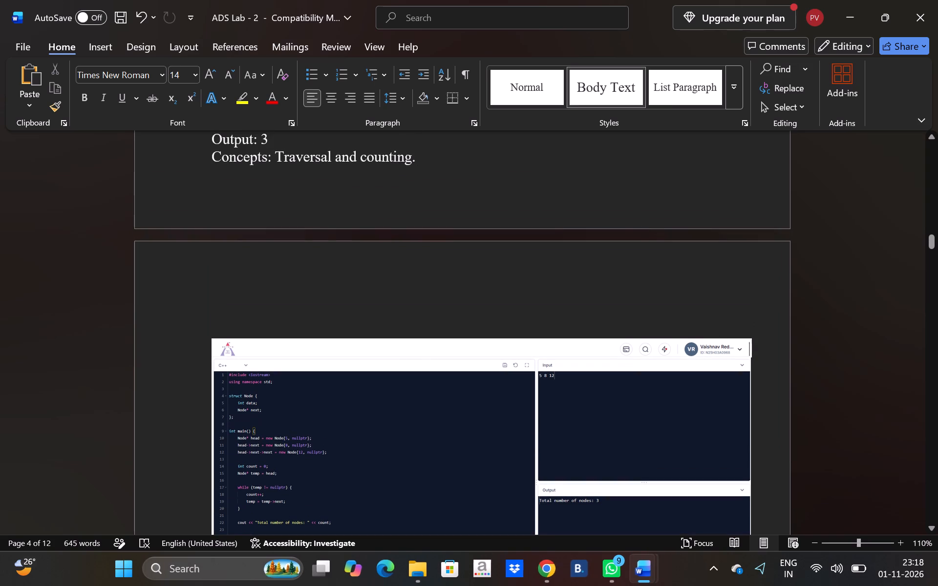
# Resize the Question 2 code screenshot slightly from its upper corner so its width matches the header bar.
pyautogui.click(748, 365)
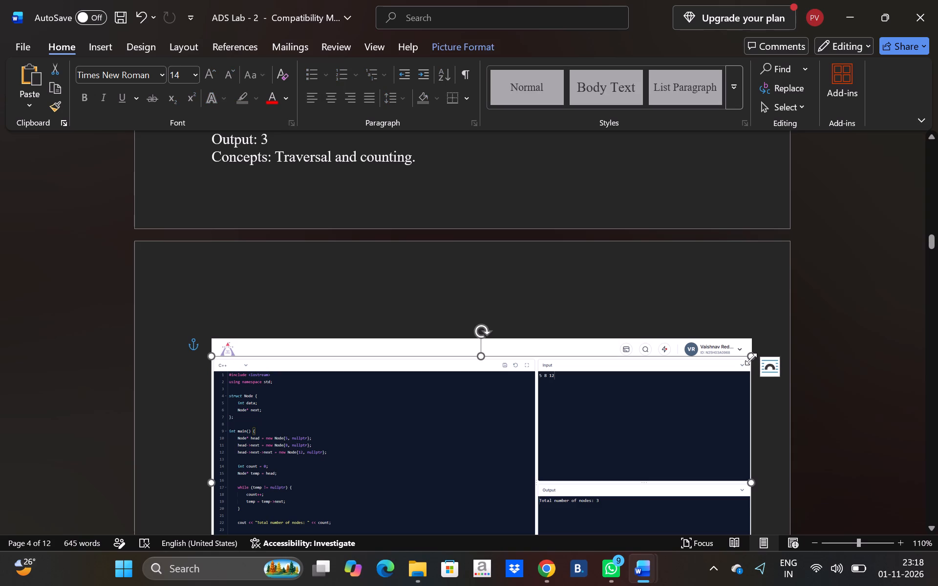
pyautogui.click(751, 359)
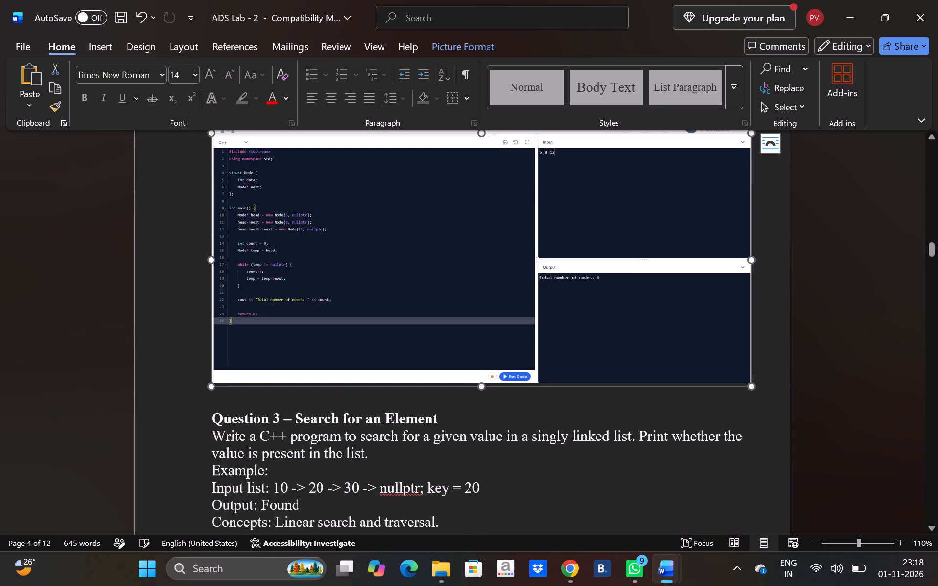
# Resize the Question 2 code screenshot from its upper corner to about 8.27 cm high and 17.78 cm wide.
pyautogui.scroll(1, 754, 356)
pyautogui.click(767, 279)
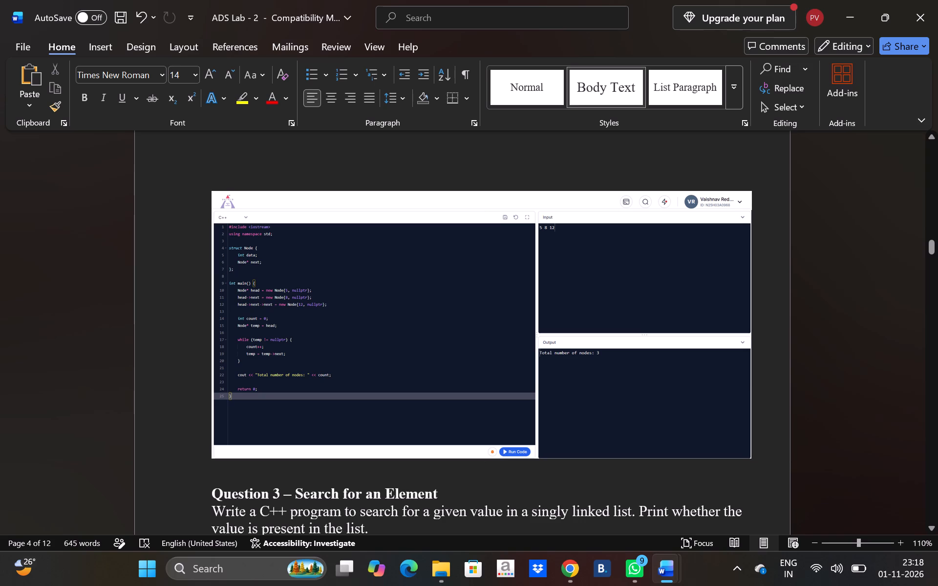
pyautogui.click(742, 259)
pyautogui.click(752, 209)
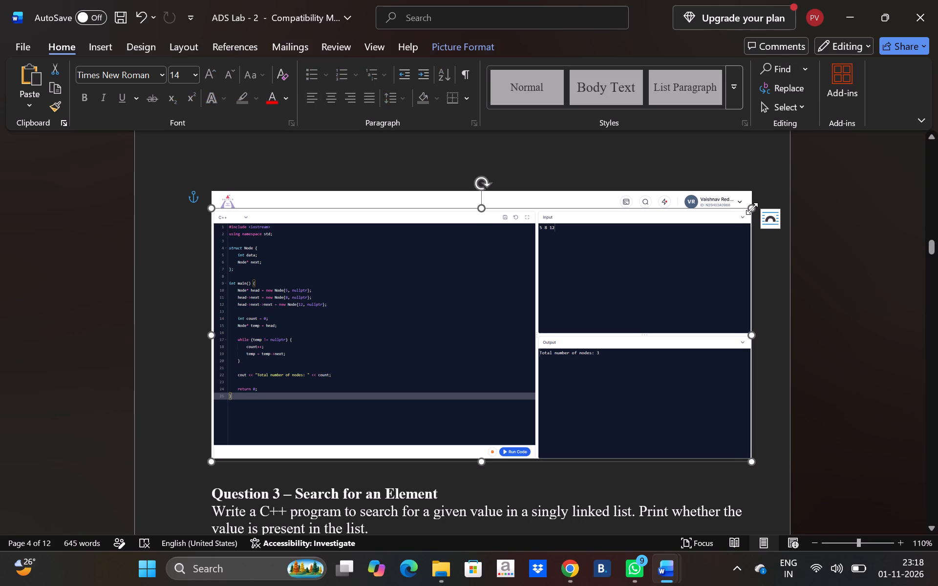
pyautogui.click(729, 180)
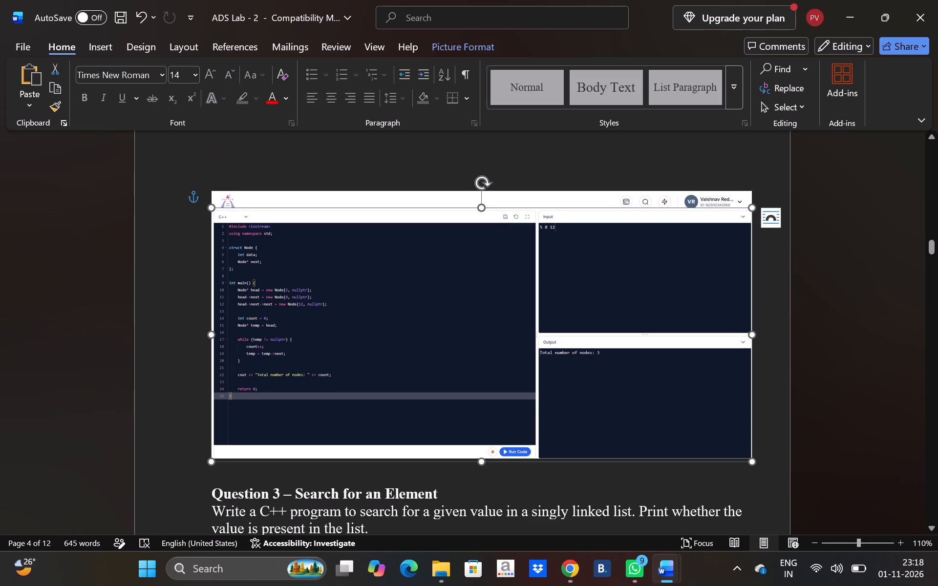
pyautogui.doubleClick(742, 225)
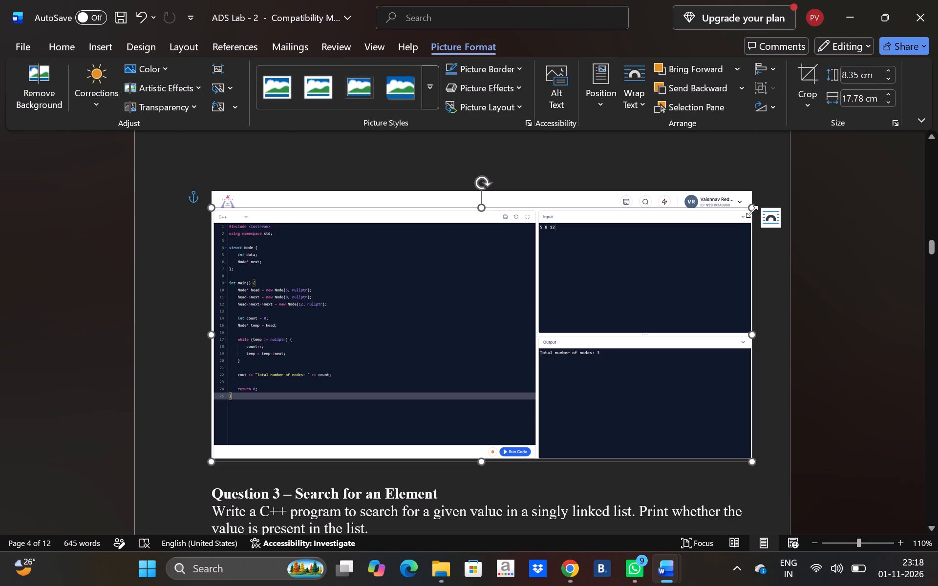
pyautogui.moveTo(752, 211); pyautogui.dragTo(753, 215)
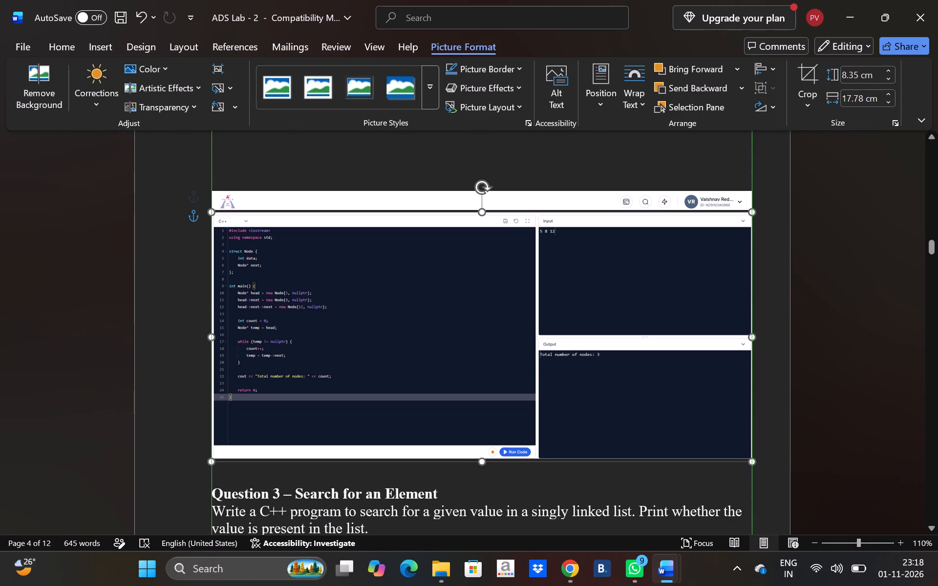
pyautogui.moveTo(753, 215); pyautogui.dragTo(753, 203)
pyautogui.click(733, 174)
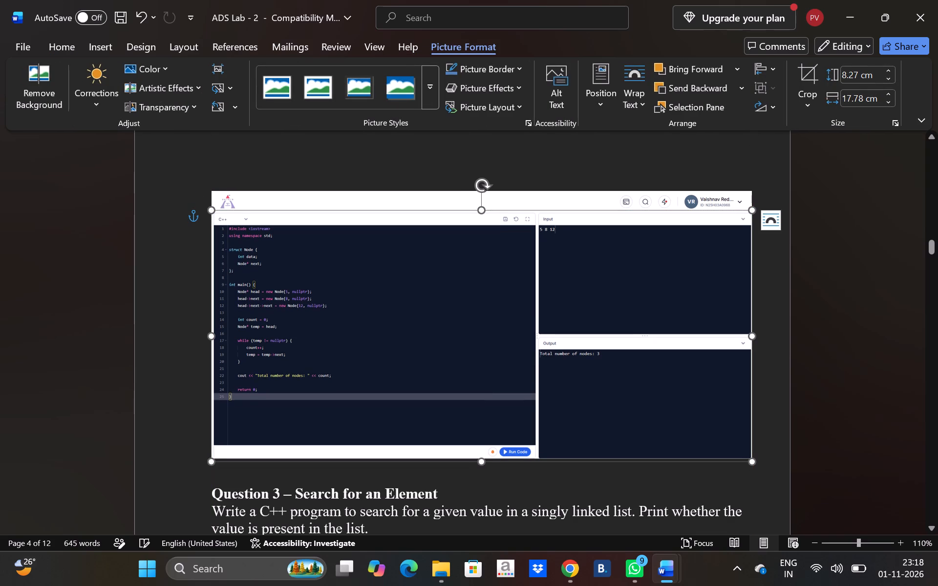
# Shift the Question 2 code screenshot vertically in small moves so its top edge meets the header bar and its sides stay aligned.
pyautogui.moveTo(705, 245); pyautogui.dragTo(705, 235)
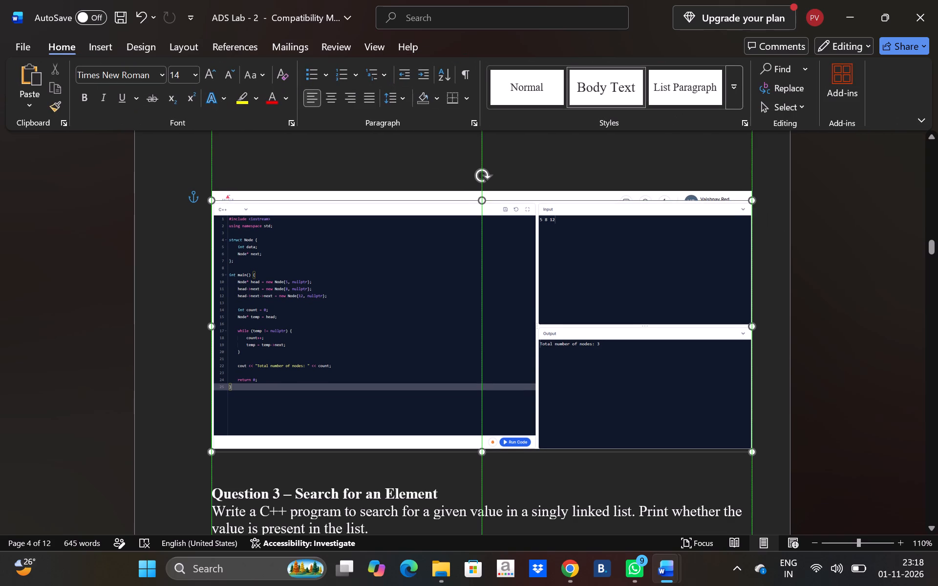
pyautogui.moveTo(705, 235); pyautogui.dragTo(709, 243)
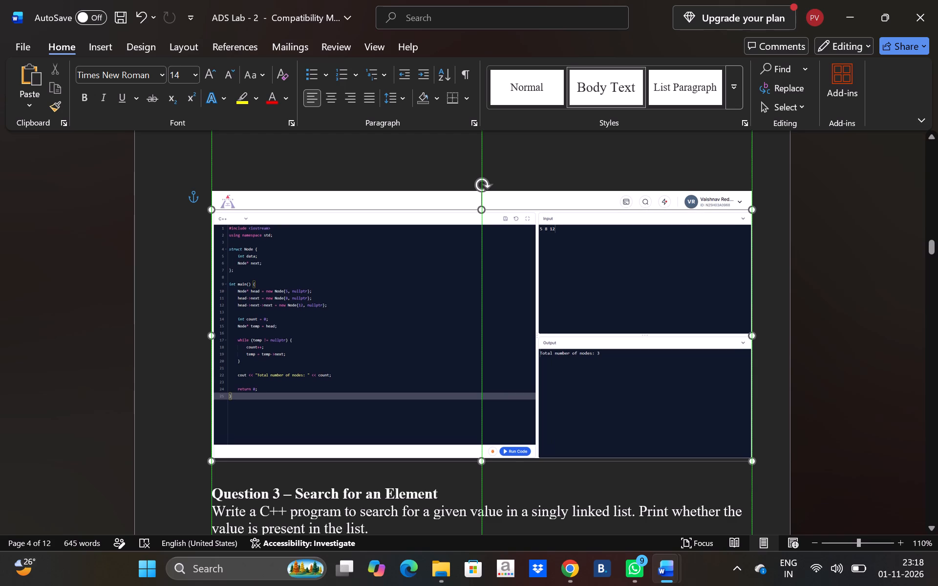
pyautogui.moveTo(709, 243); pyautogui.dragTo(709, 245)
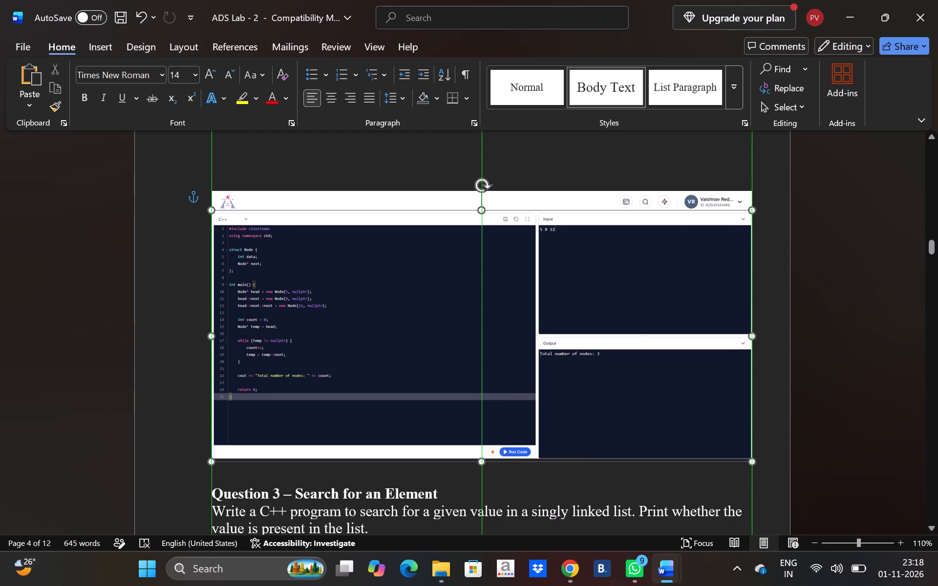
pyautogui.moveTo(709, 245); pyautogui.dragTo(709, 244)
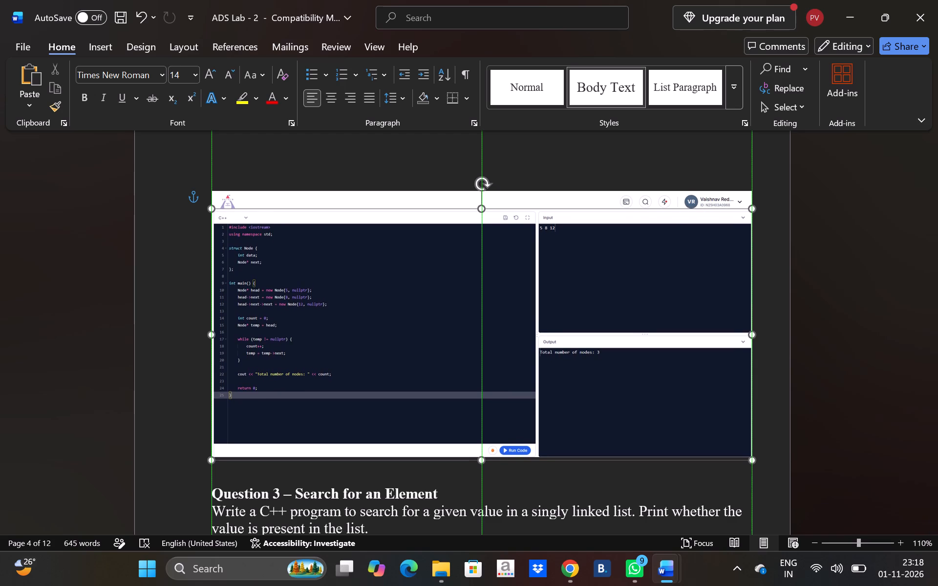
pyautogui.moveTo(709, 244); pyautogui.dragTo(709, 244)
pyautogui.click(714, 153)
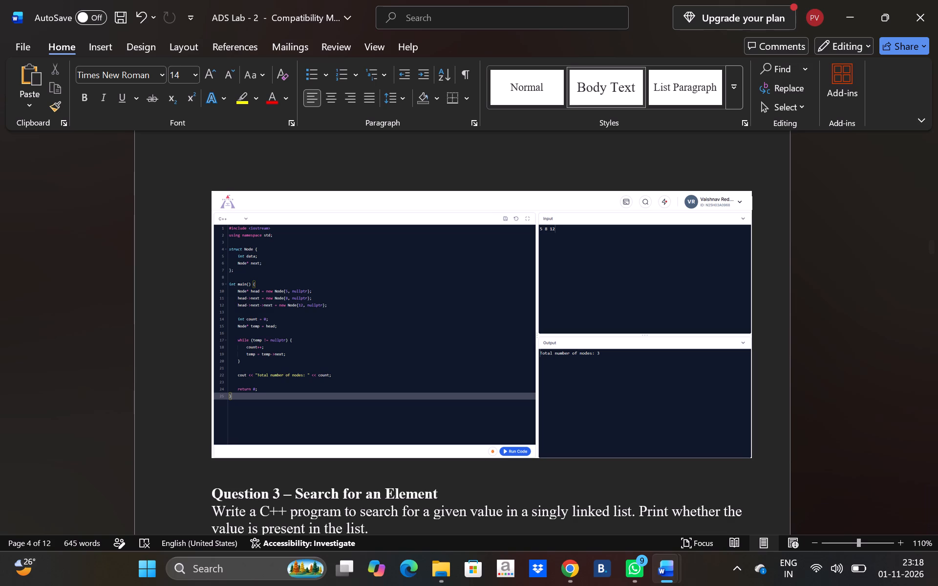
# Review the document from the certificate page through the Question 4 section, checking the header bars on the code screenshots.
pyautogui.scroll(-1, 714, 153)
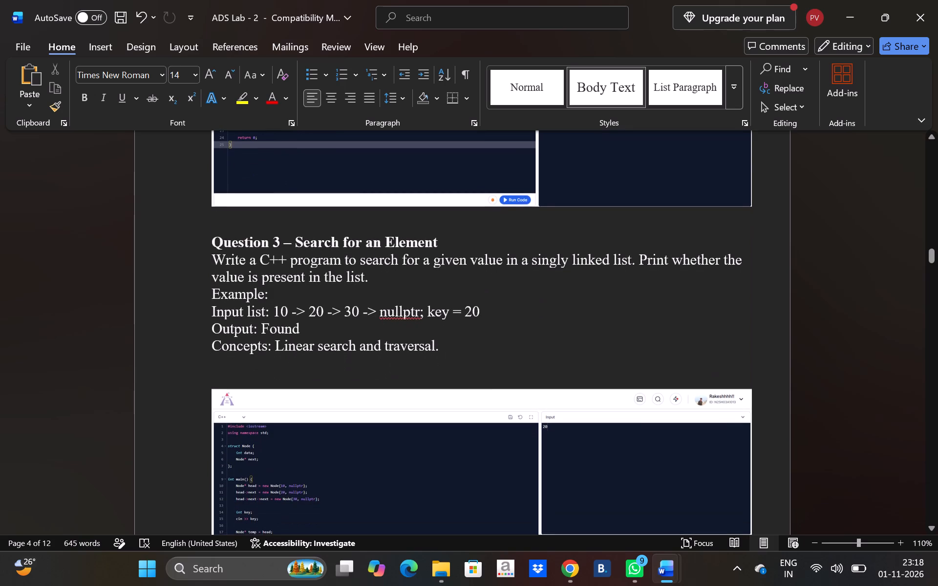
pyautogui.scroll(7, 714, 153)
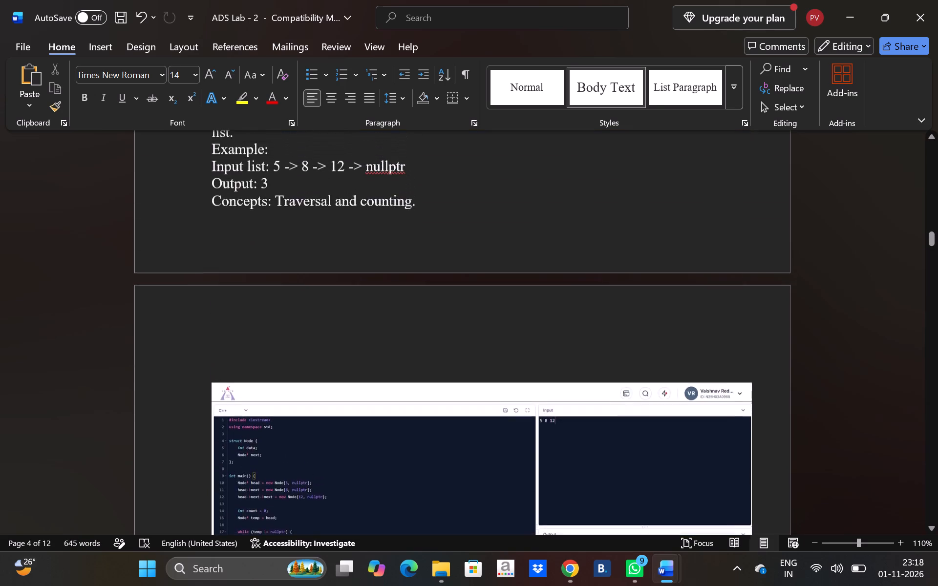
pyautogui.scroll(8, 714, 153)
pyautogui.hscroll(1, 714, 153)
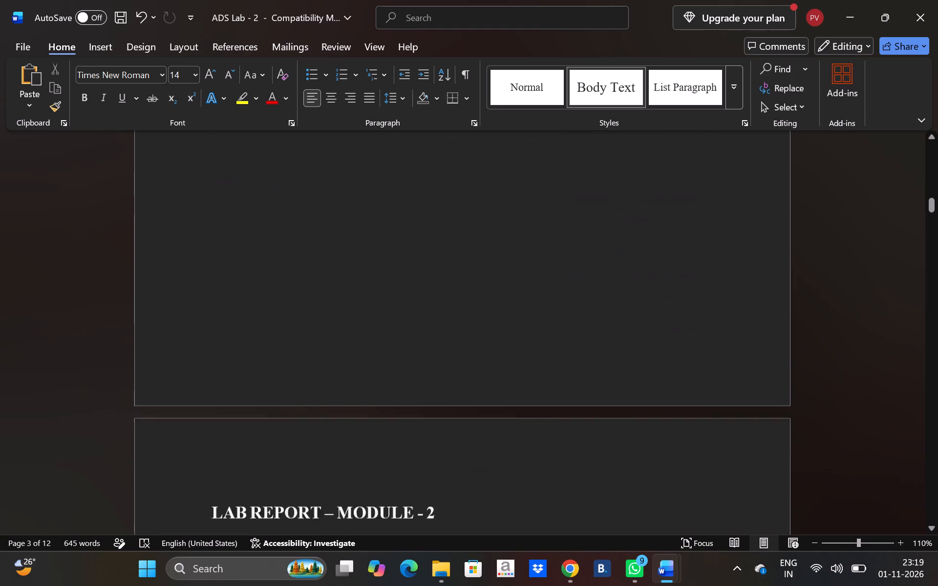
pyautogui.scroll(3, 714, 153)
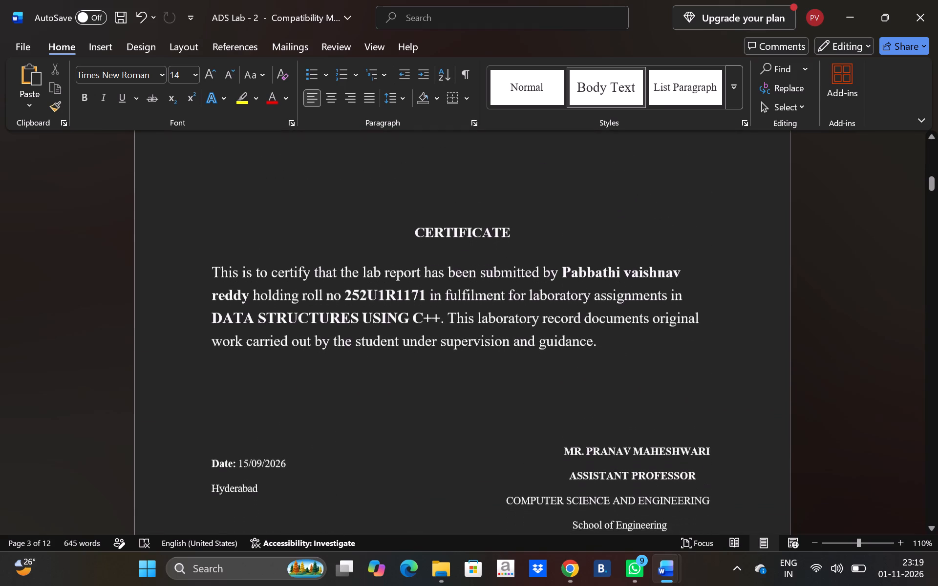
pyautogui.scroll(-7, 714, 153)
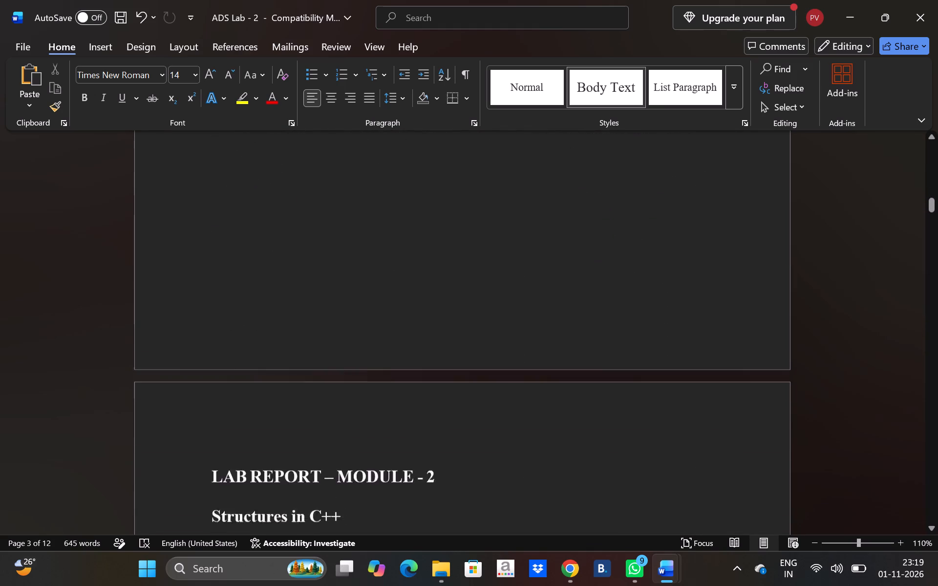
pyautogui.scroll(-19, 714, 153)
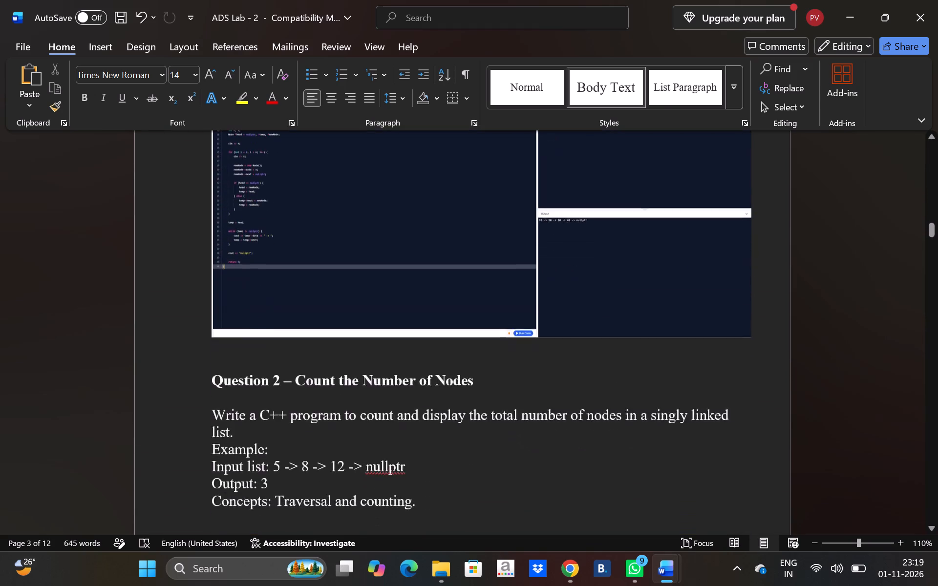
pyautogui.scroll(-12, 714, 153)
pyautogui.scroll(6, 714, 153)
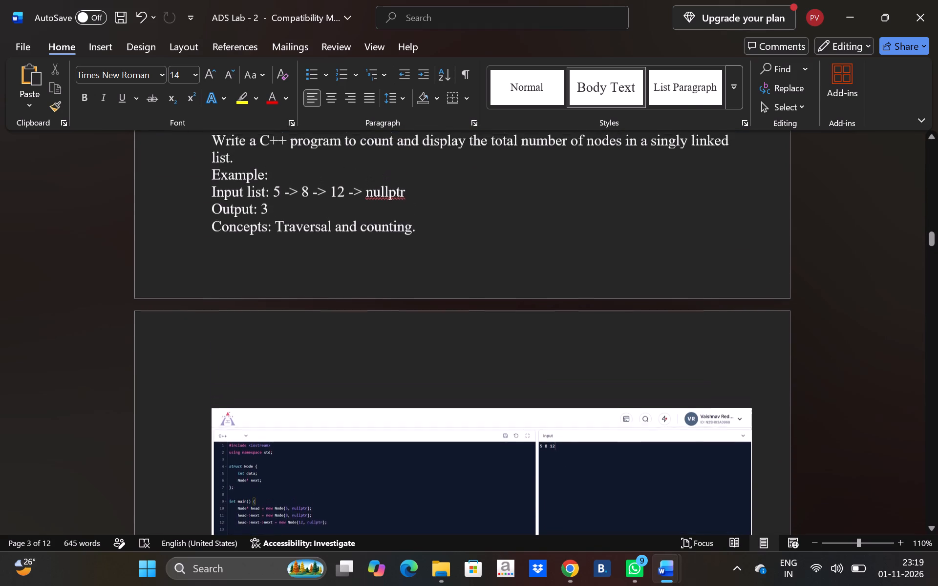
pyautogui.scroll(-20, 676, 363)
pyautogui.scroll(-6, 676, 363)
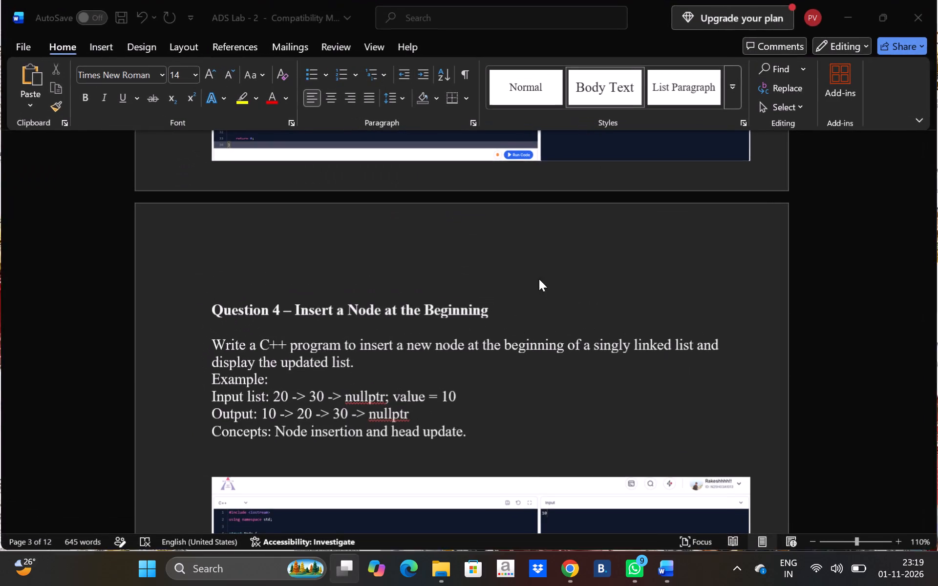
pyautogui.scroll(3, 456, 221)
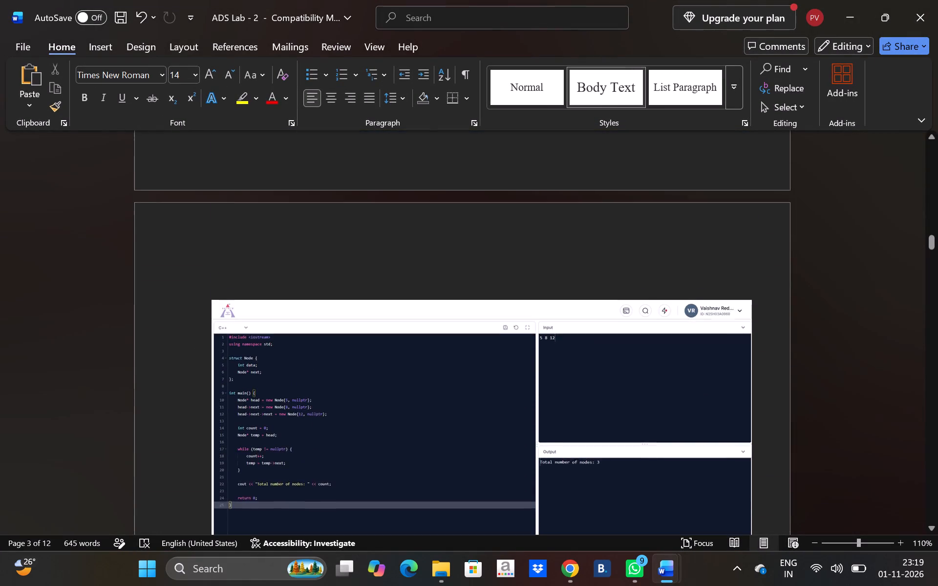
pyautogui.scroll(2, 456, 221)
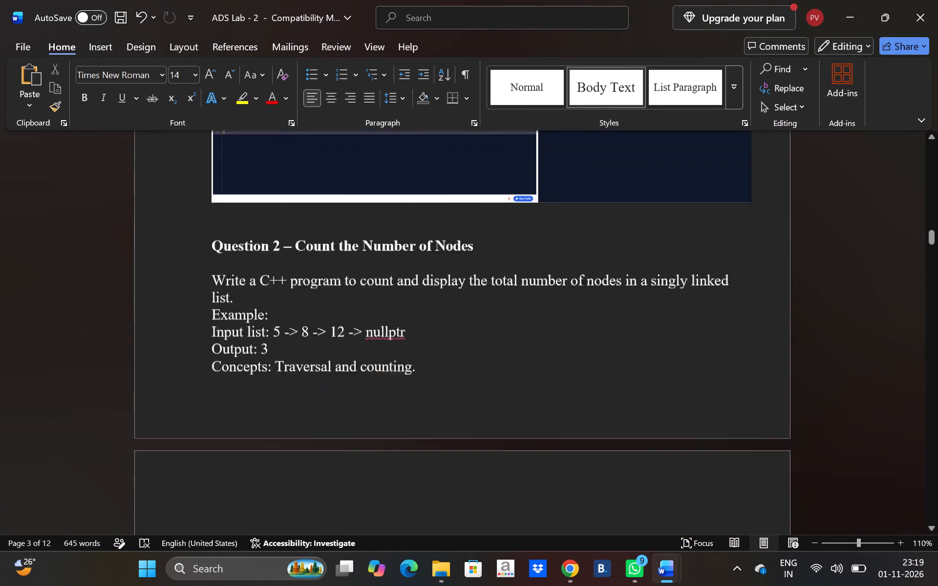
pyautogui.scroll(-2, 456, 221)
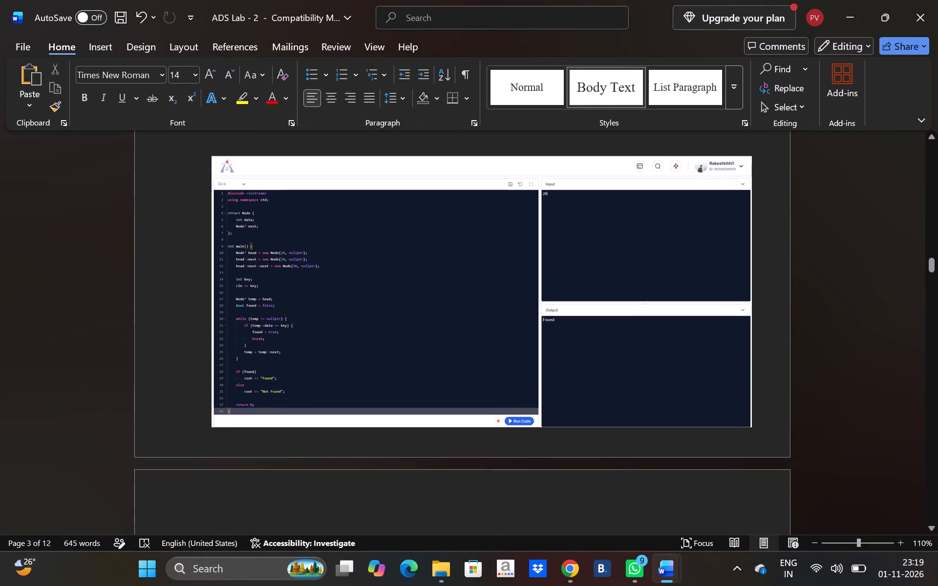
# Crop the old student header bar off the top of the Question 3 code screenshot, keeping nearly its full width.
pyautogui.scroll(1, 456, 221)
pyautogui.rightClick(617, 296)
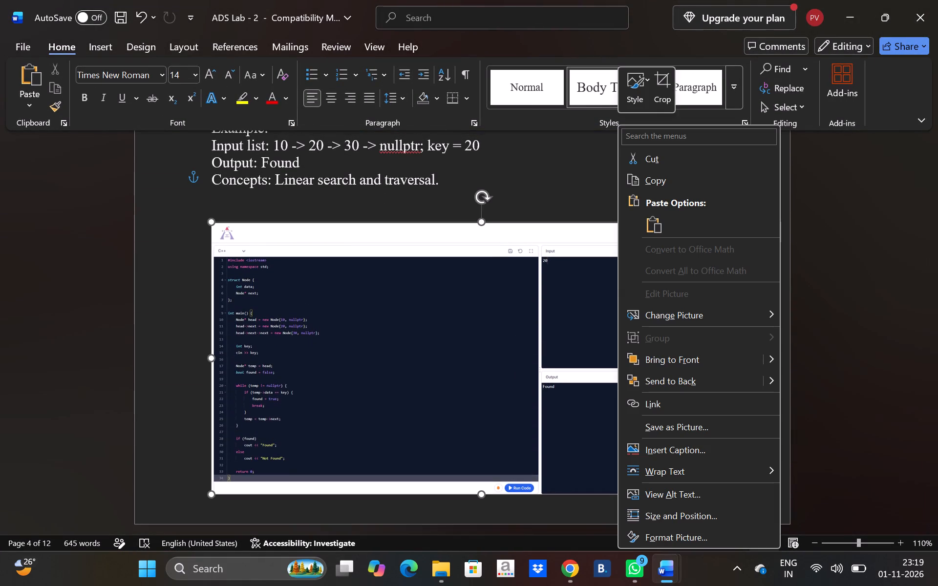
pyautogui.click(667, 69)
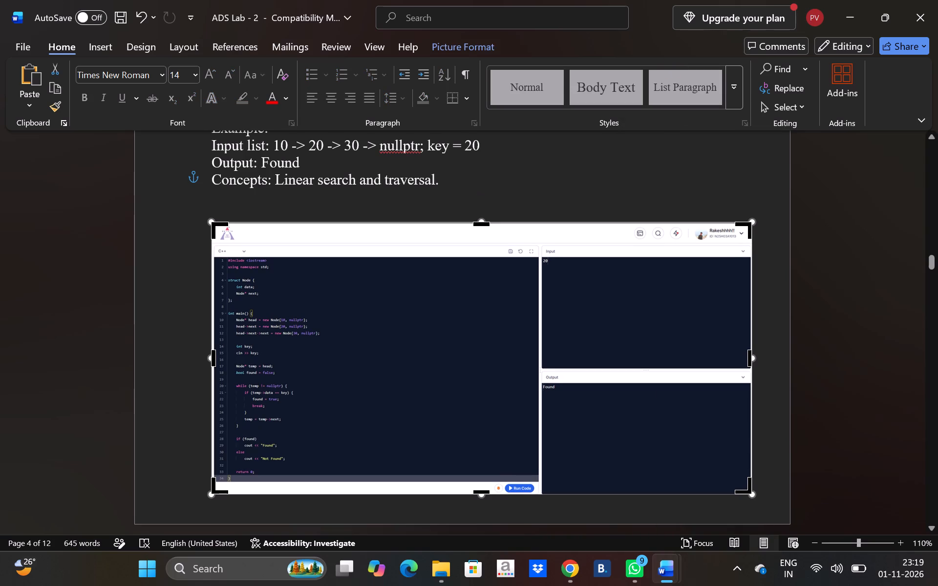
pyautogui.moveTo(748, 223); pyautogui.dragTo(755, 242)
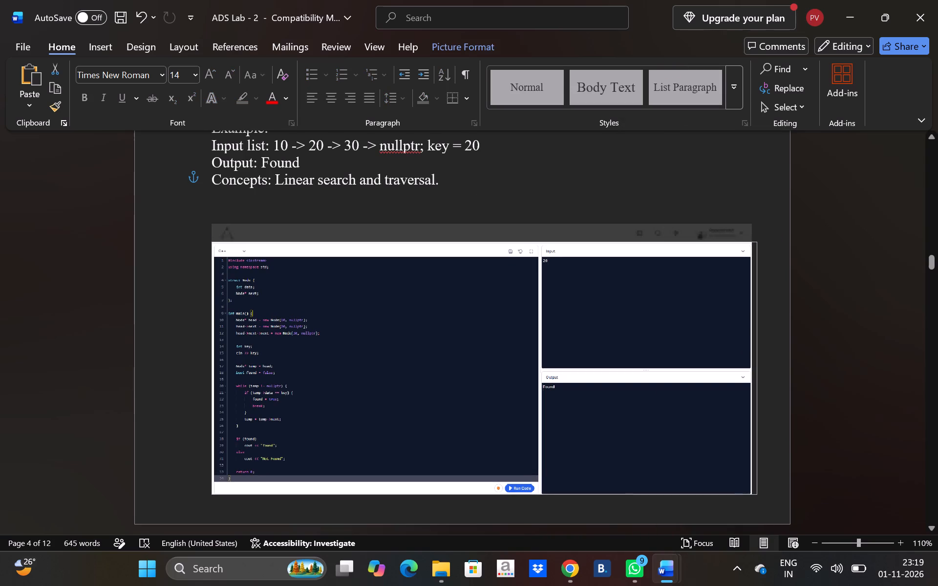
pyautogui.moveTo(755, 242); pyautogui.dragTo(752, 243)
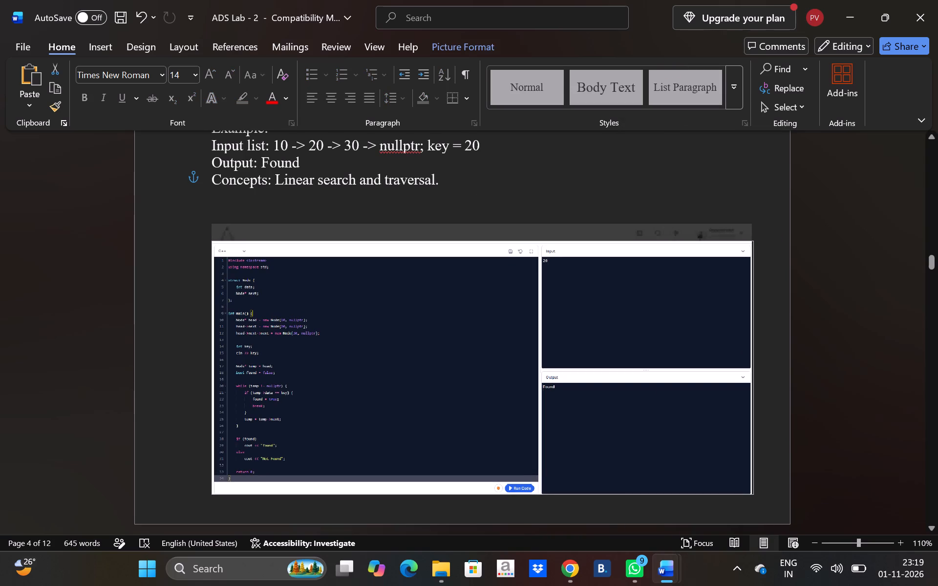
pyautogui.moveTo(752, 243); pyautogui.dragTo(750, 239)
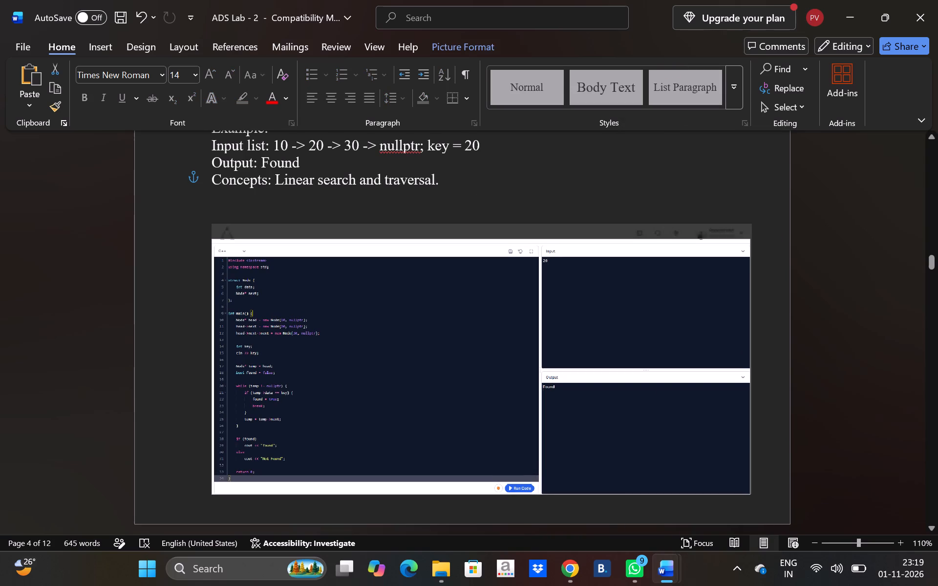
pyautogui.moveTo(750, 239); pyautogui.dragTo(749, 240)
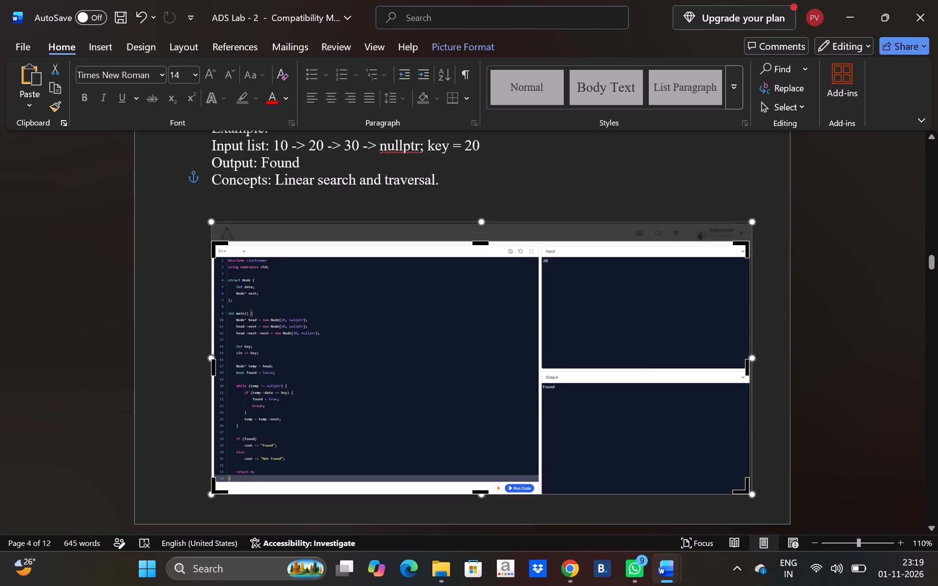
pyautogui.moveTo(746, 242); pyautogui.dragTo(754, 245)
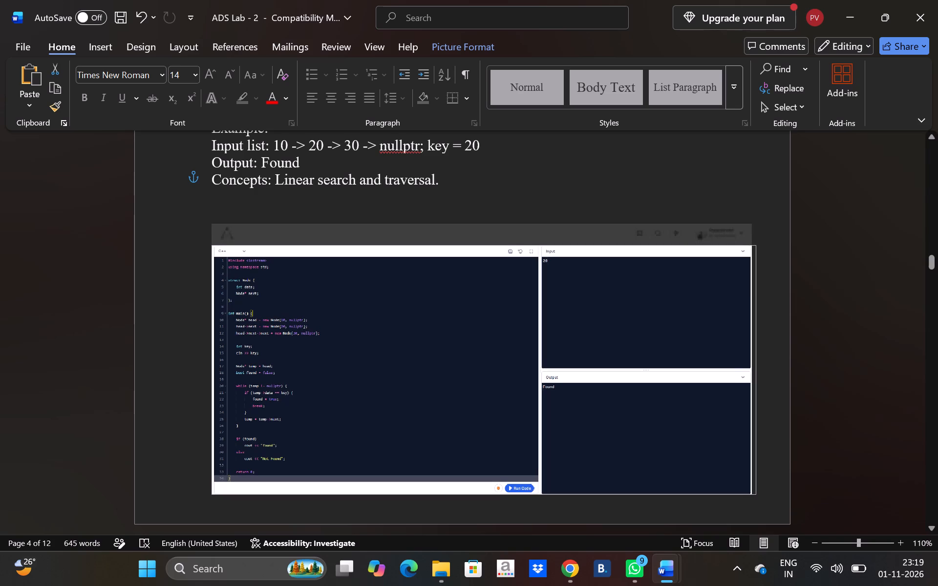
pyautogui.moveTo(754, 245); pyautogui.dragTo(751, 242)
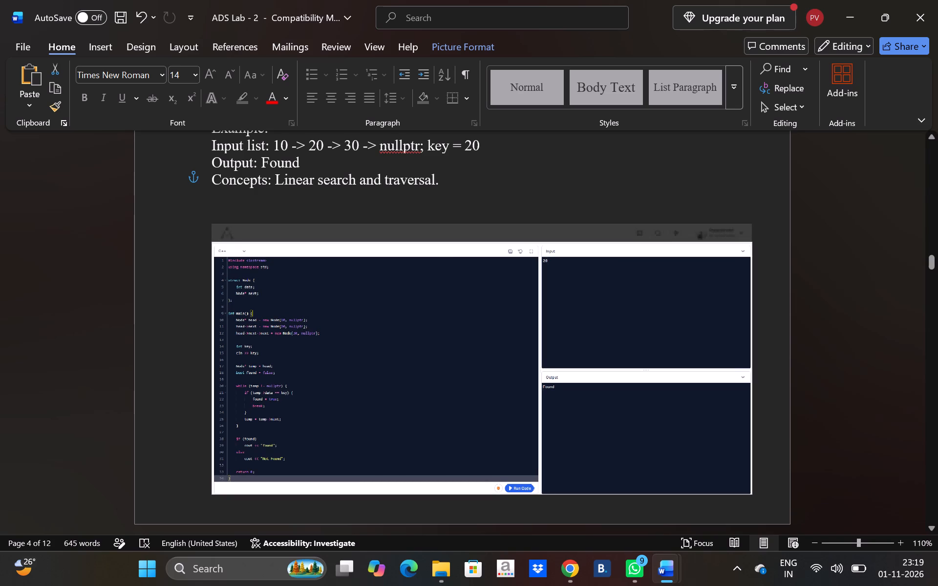
pyautogui.moveTo(751, 242); pyautogui.dragTo(750, 241)
pyautogui.click(749, 204)
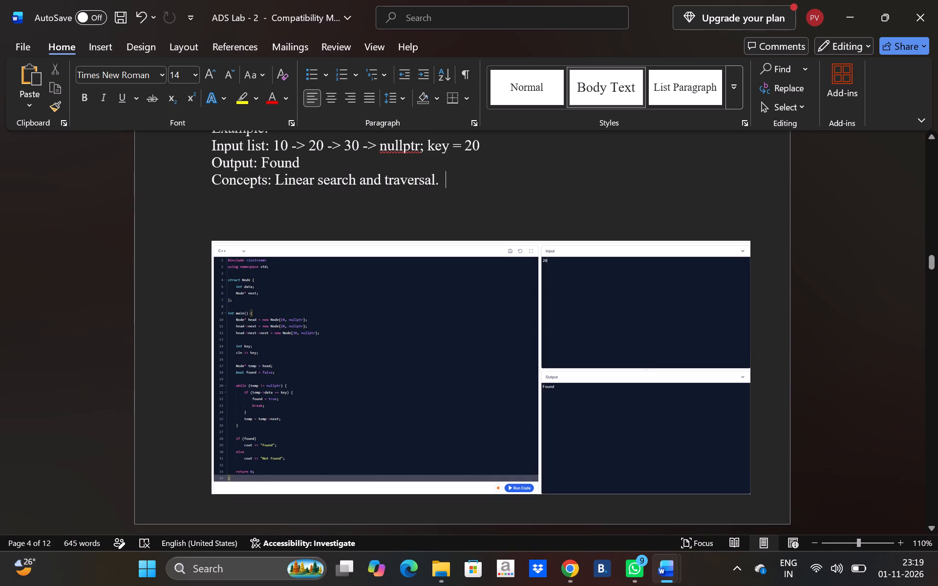
# Add blank lines below the Question 3 concepts line and paste the new student's header bar there.
pyautogui.press('Return')
pyautogui.press('Return')
pyautogui.press('Return')
pyautogui.hotkey('ctrl', 'v')
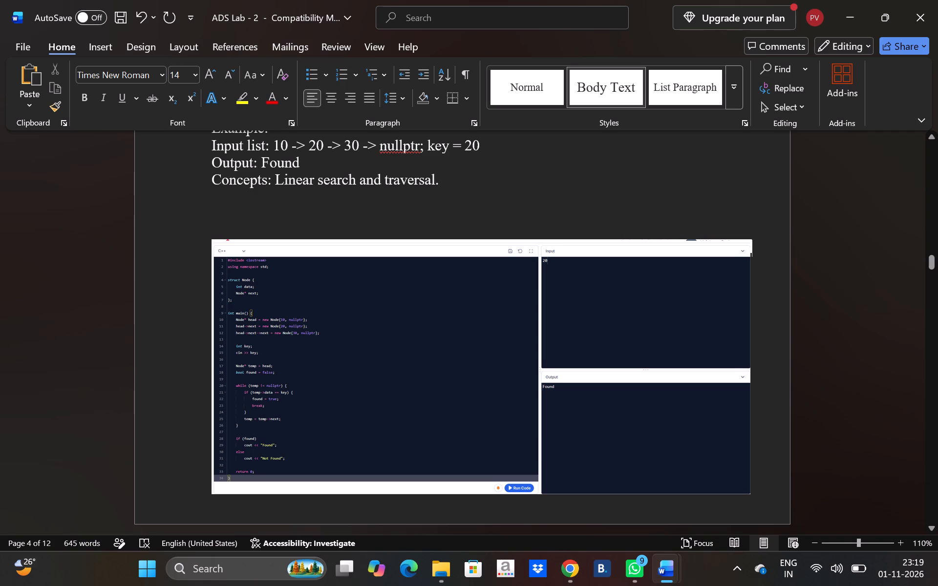
# Move the Question 3 code screenshot so it sits directly below the pasted header bar with its left edge aligned to it.
pyautogui.moveTo(574, 258); pyautogui.dragTo(567, 253)
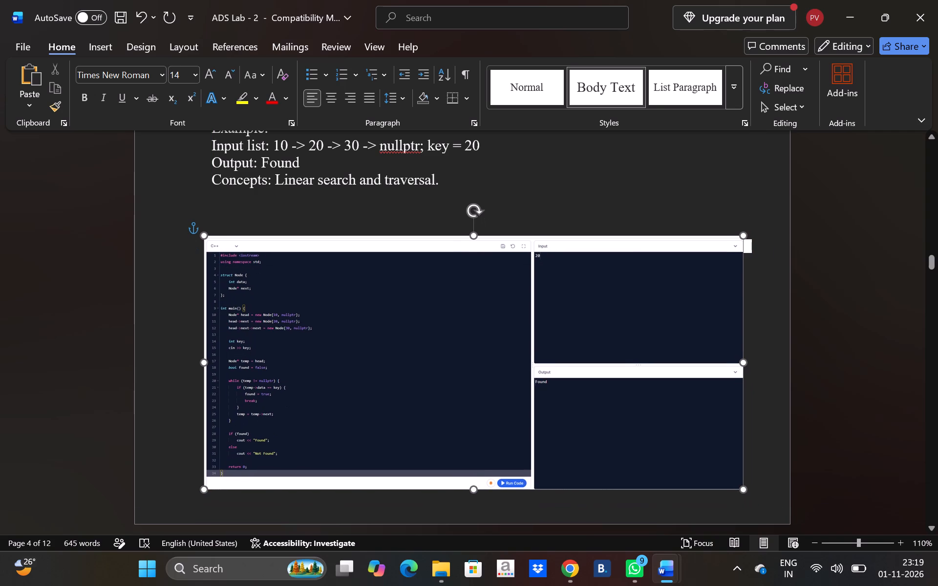
pyautogui.moveTo(567, 253); pyautogui.dragTo(572, 277)
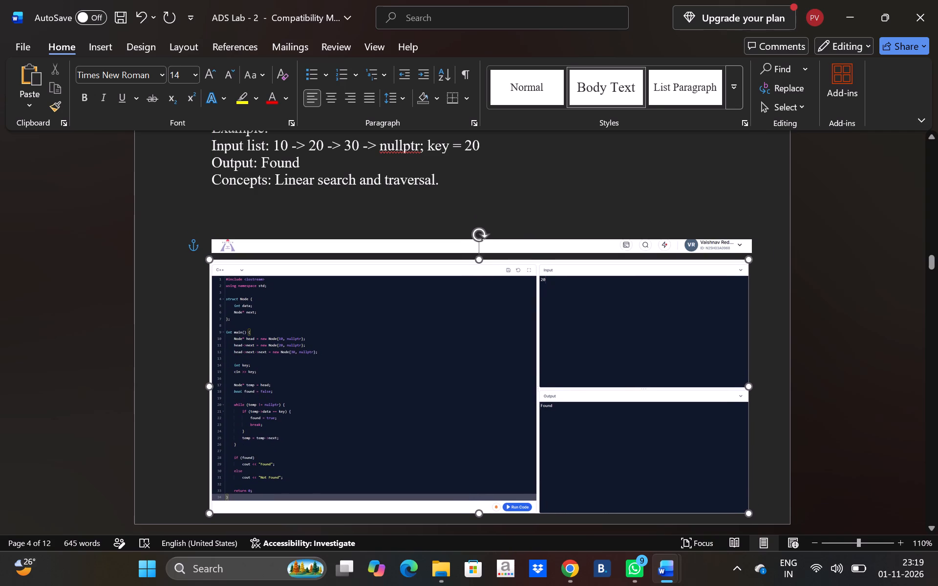
pyautogui.moveTo(572, 277); pyautogui.dragTo(570, 260)
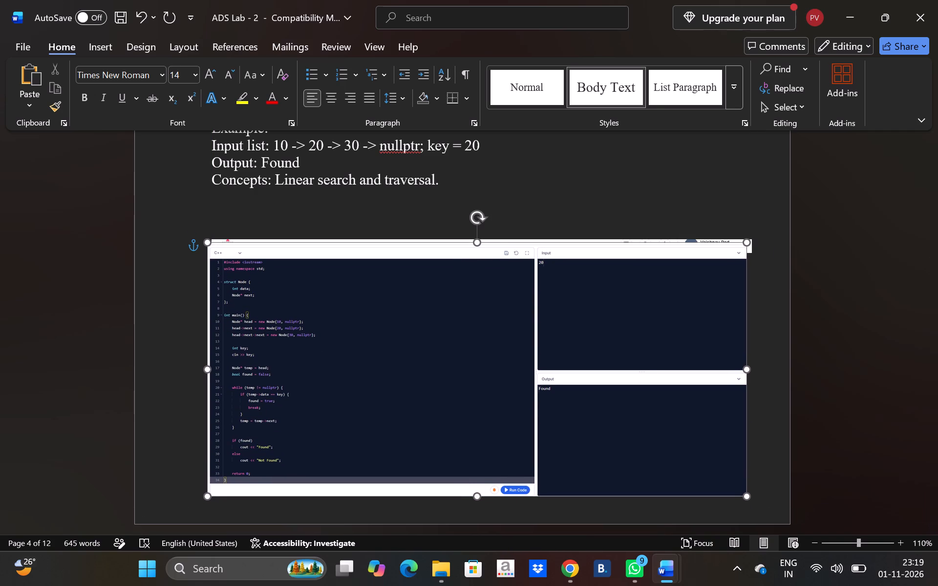
pyautogui.moveTo(570, 260); pyautogui.dragTo(573, 270)
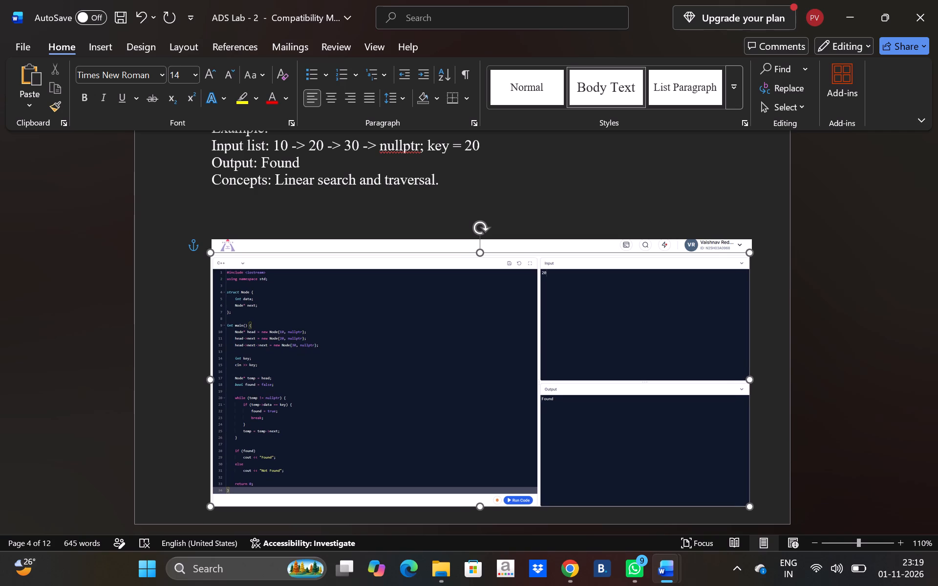
pyautogui.moveTo(573, 270); pyautogui.dragTo(575, 269)
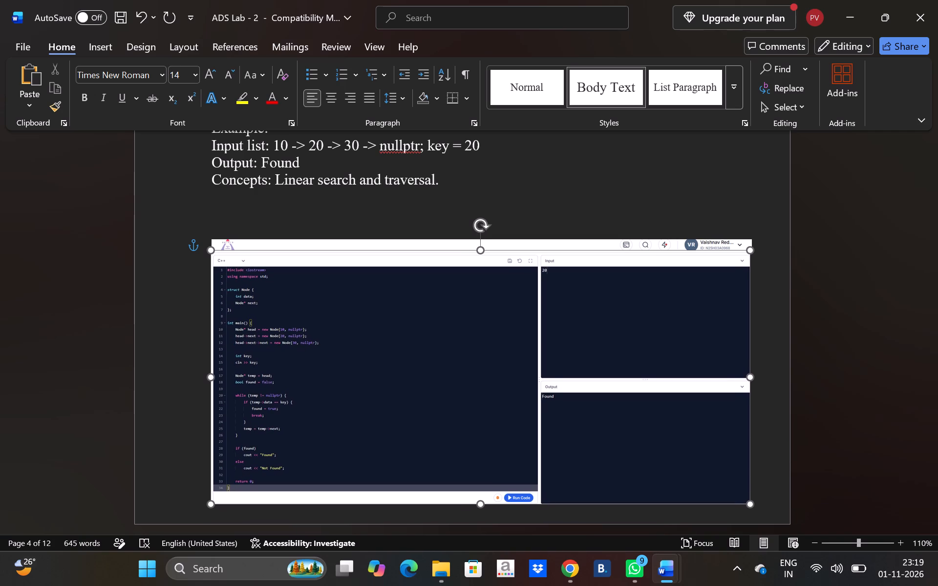
pyautogui.moveTo(575, 269); pyautogui.dragTo(576, 269)
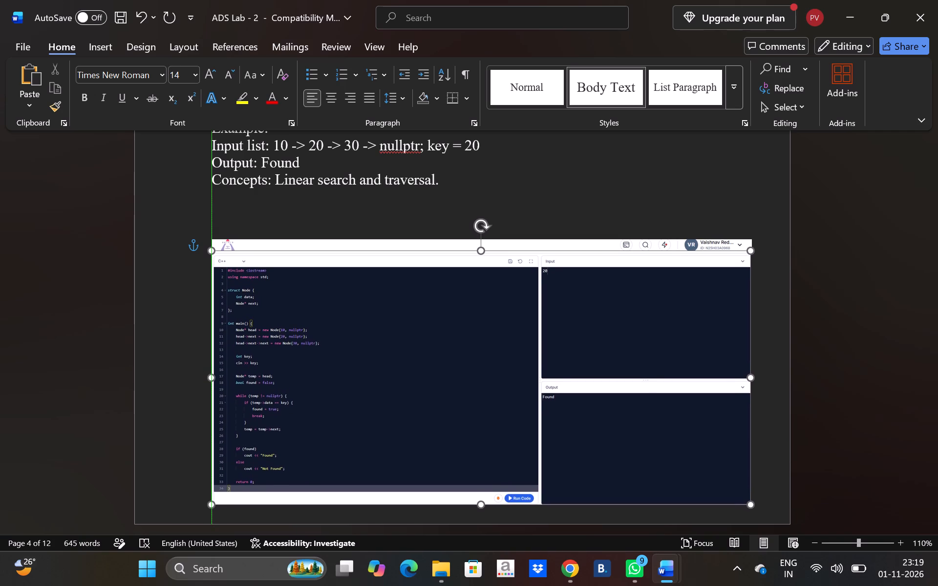
pyautogui.moveTo(576, 269); pyautogui.dragTo(576, 268)
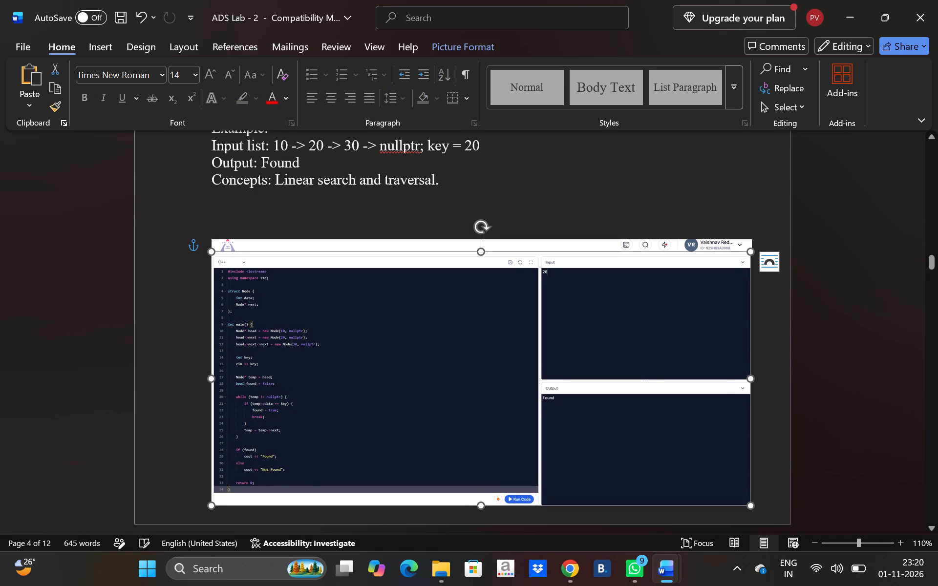
pyautogui.click(586, 220)
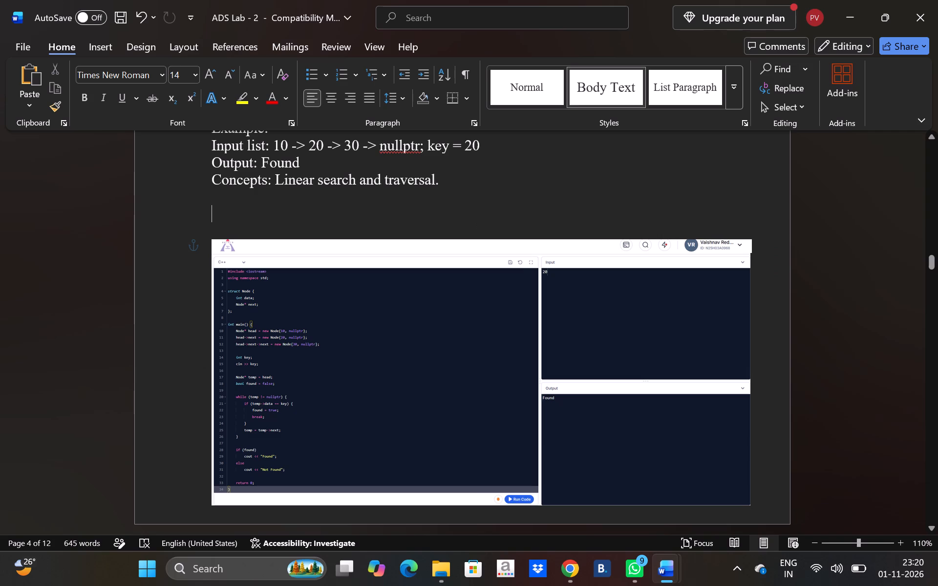
# Resize the Question 3 code screenshot from its upper corner until its width matches the header bar.
pyautogui.click(744, 255)
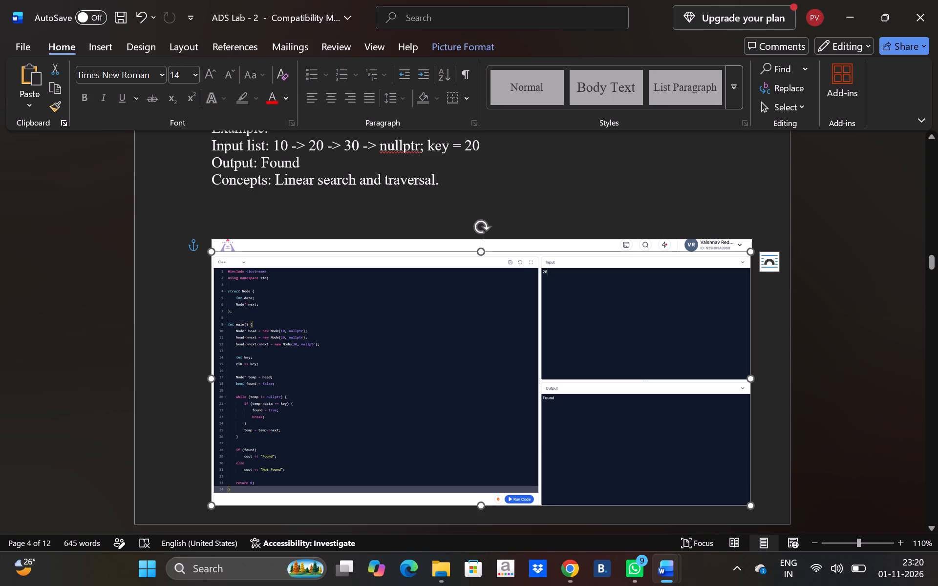
pyautogui.click(752, 251)
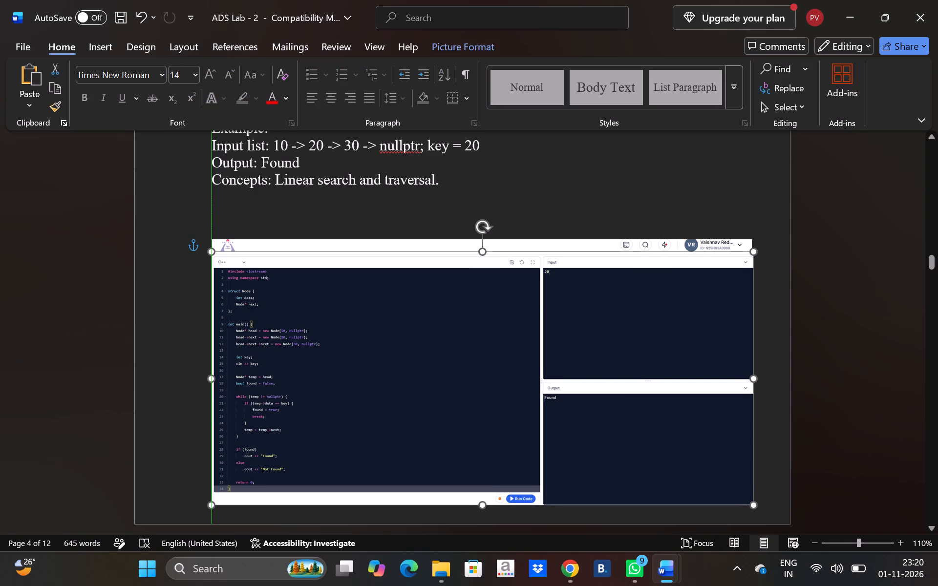
pyautogui.click(748, 211)
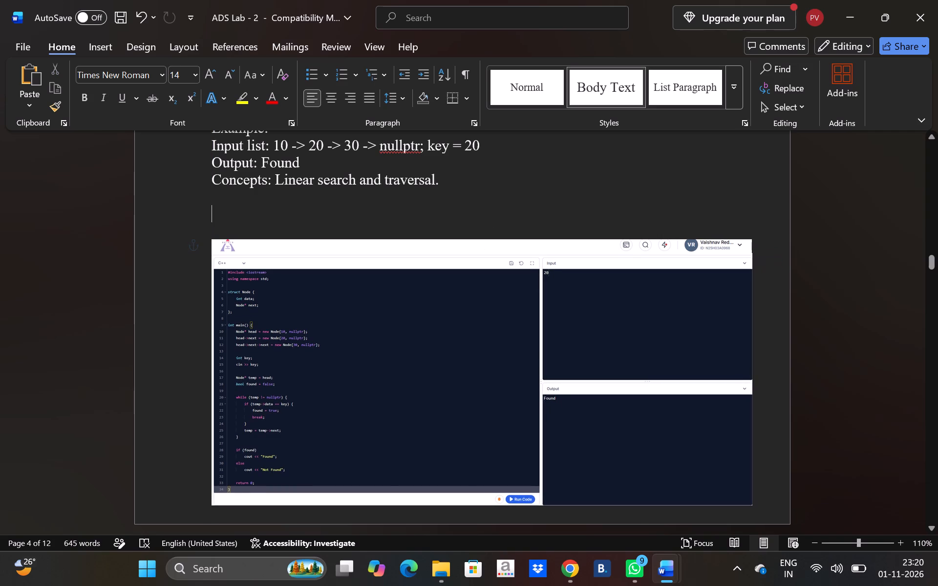
pyautogui.click(742, 282)
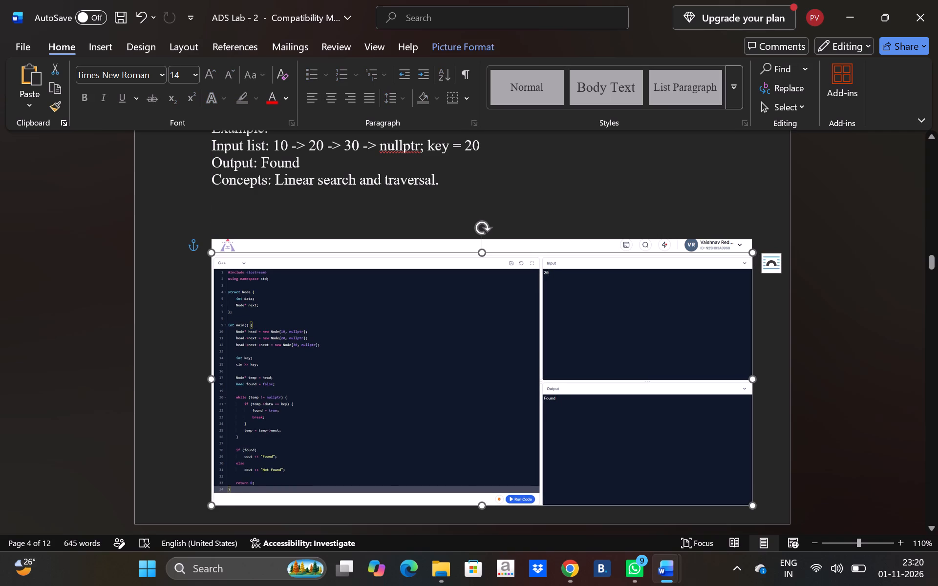
pyautogui.moveTo(750, 255); pyautogui.dragTo(753, 251)
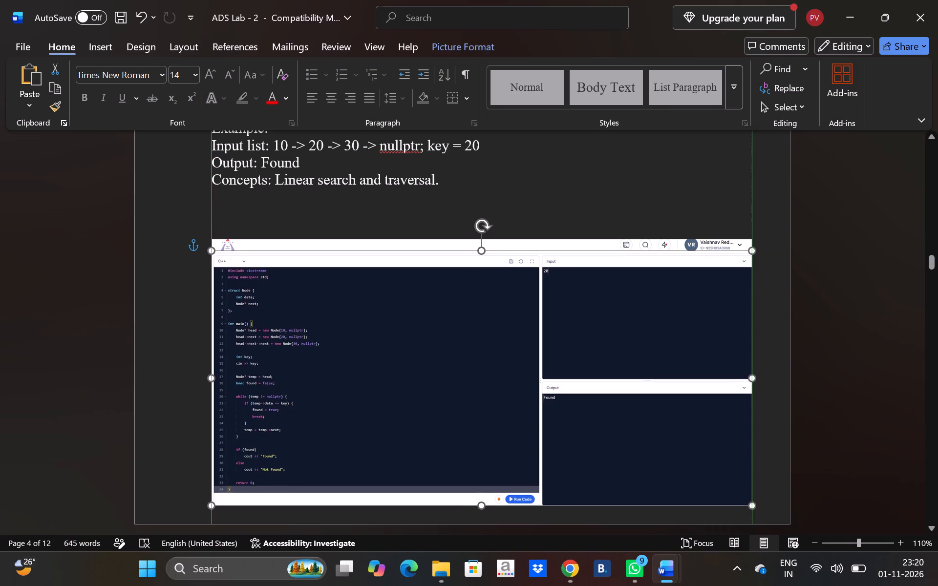
pyautogui.moveTo(753, 251); pyautogui.dragTo(755, 252)
pyautogui.click(730, 198)
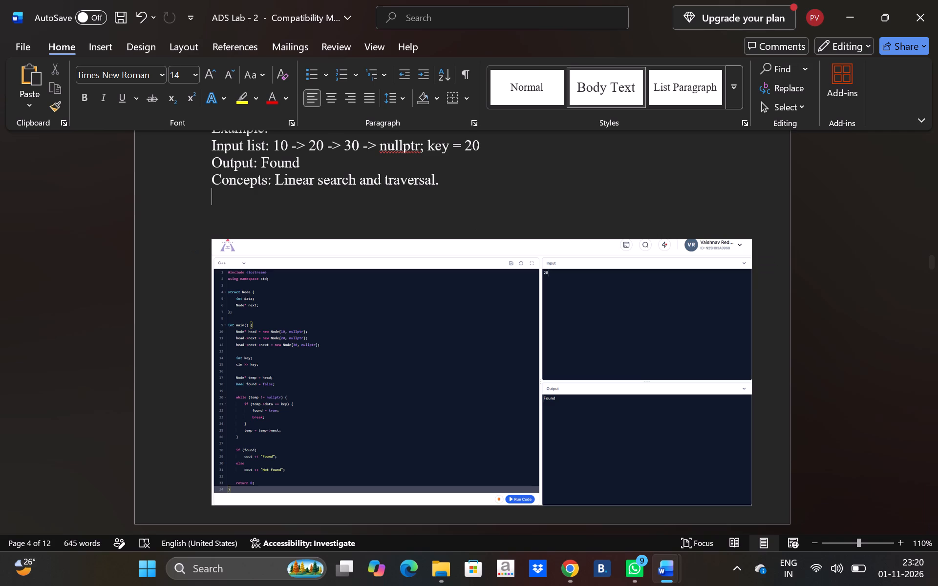
# Crop the old student header bar off the top of the Question 4 code screenshot, keeping nearly its full width.
pyautogui.scroll(-7, 730, 198)
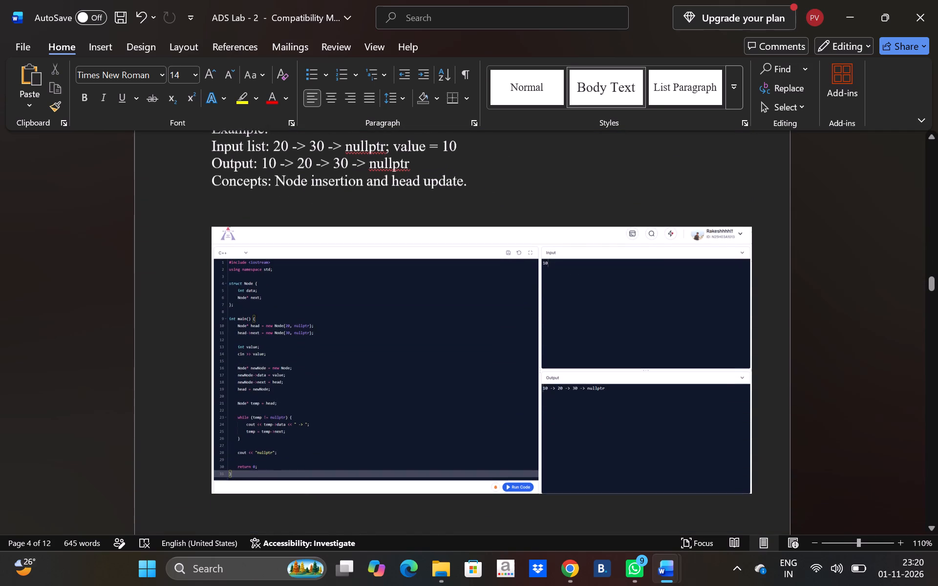
pyautogui.rightClick(695, 274)
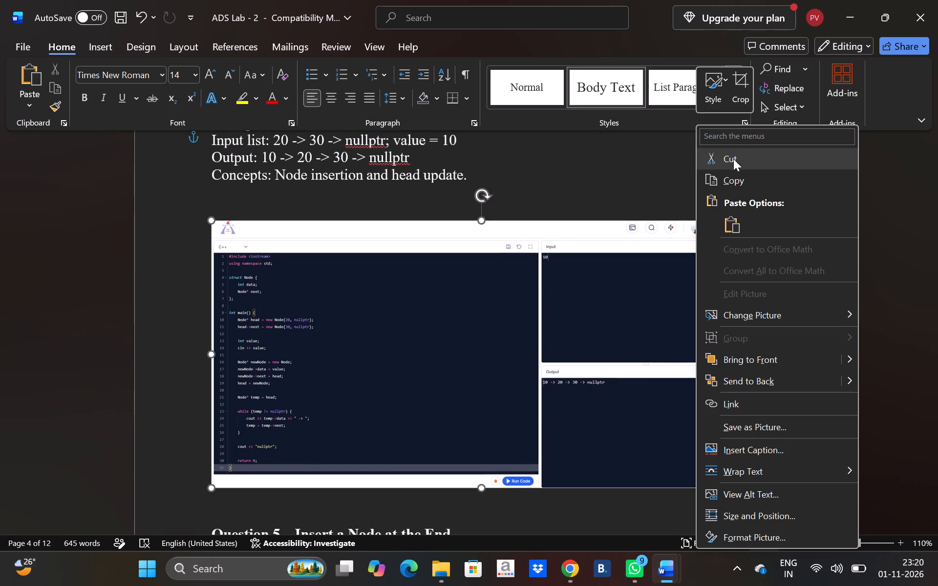
pyautogui.click(743, 97)
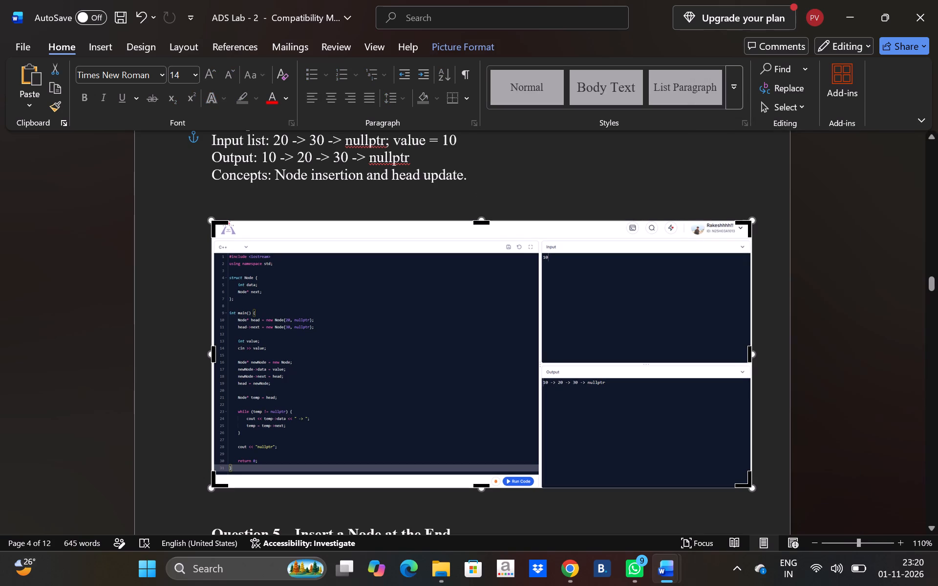
pyautogui.moveTo(748, 221); pyautogui.dragTo(750, 228)
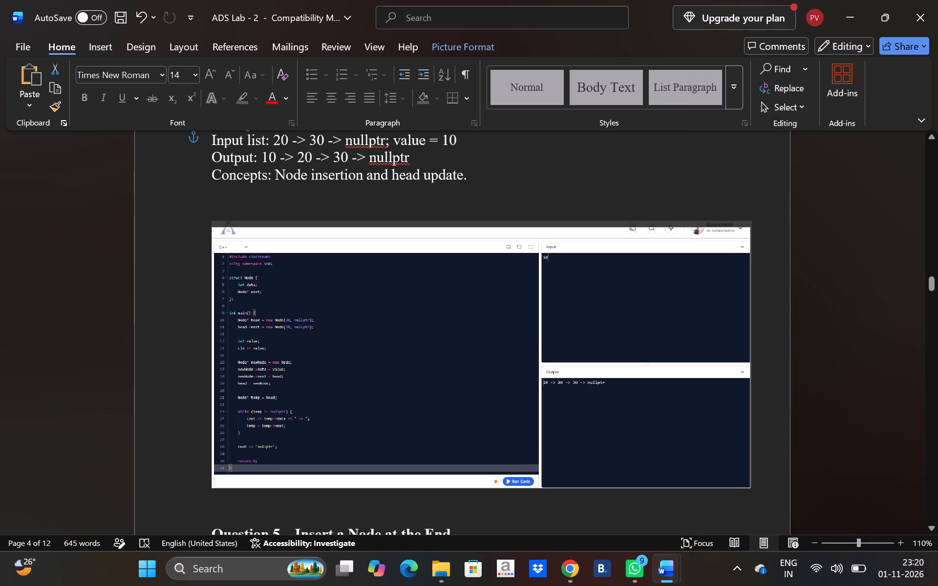
pyautogui.moveTo(750, 228); pyautogui.dragTo(752, 233)
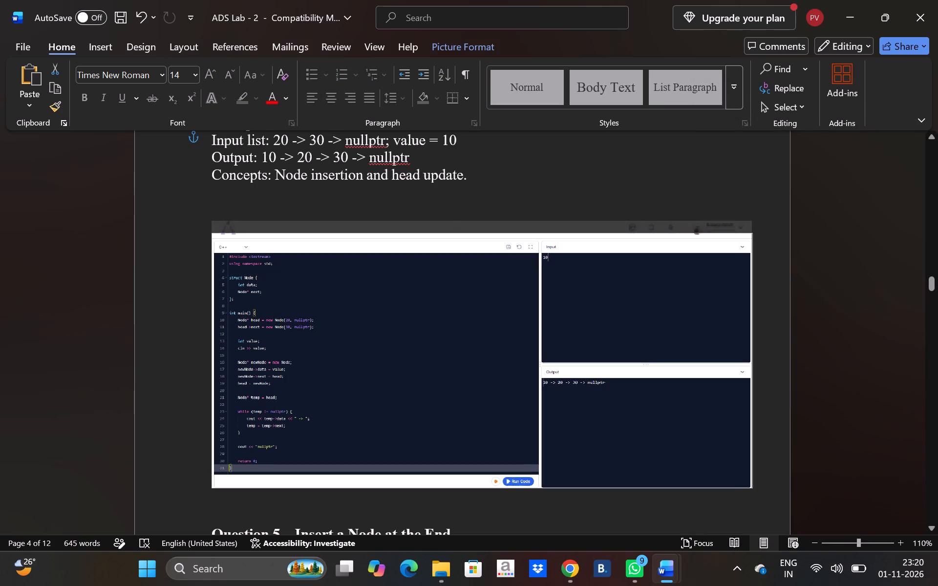
pyautogui.moveTo(752, 233); pyautogui.dragTo(752, 231)
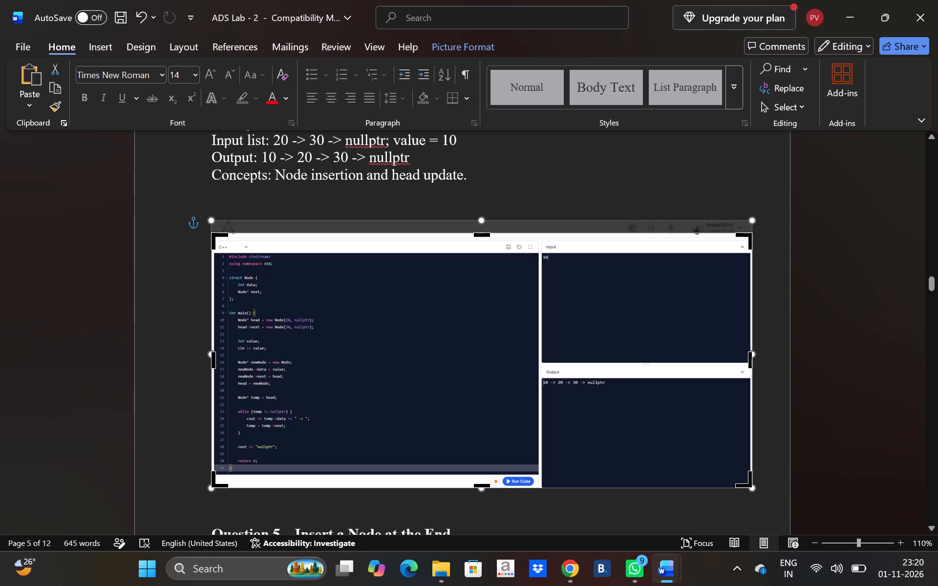
pyautogui.click(748, 232)
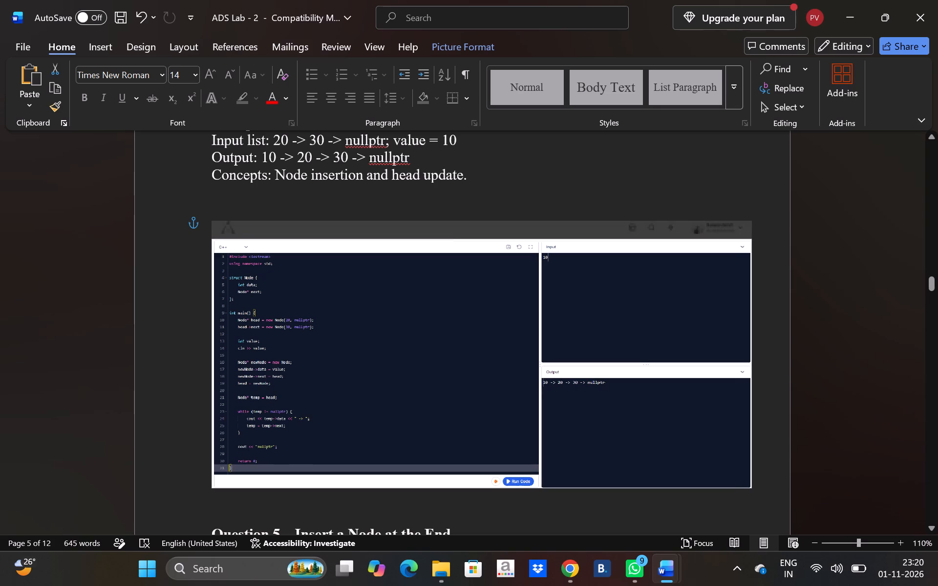
pyautogui.click(748, 193)
# Paste the new student's header bar on a new line below the Question 4 concepts line.
pyautogui.press('Return')
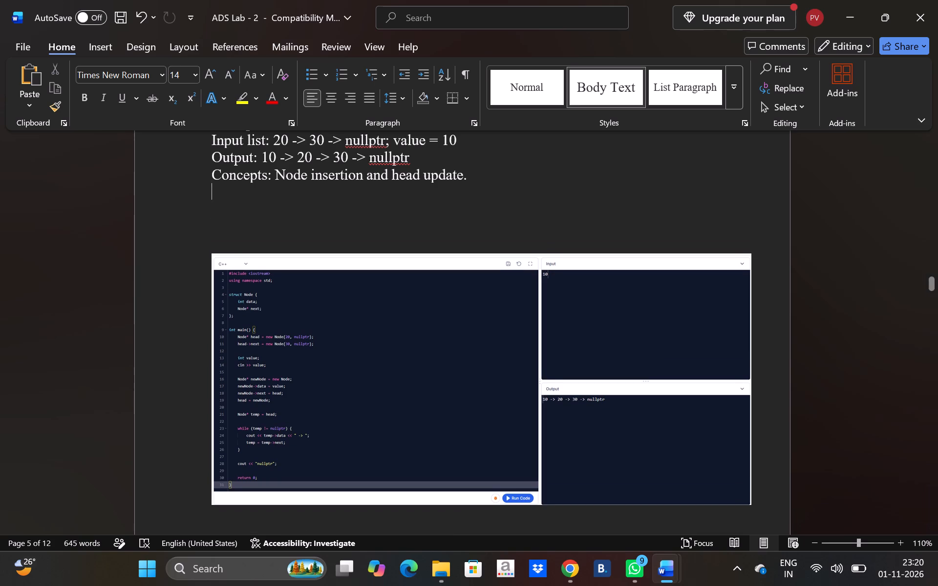
pyautogui.hotkey('ctrl', 'v')
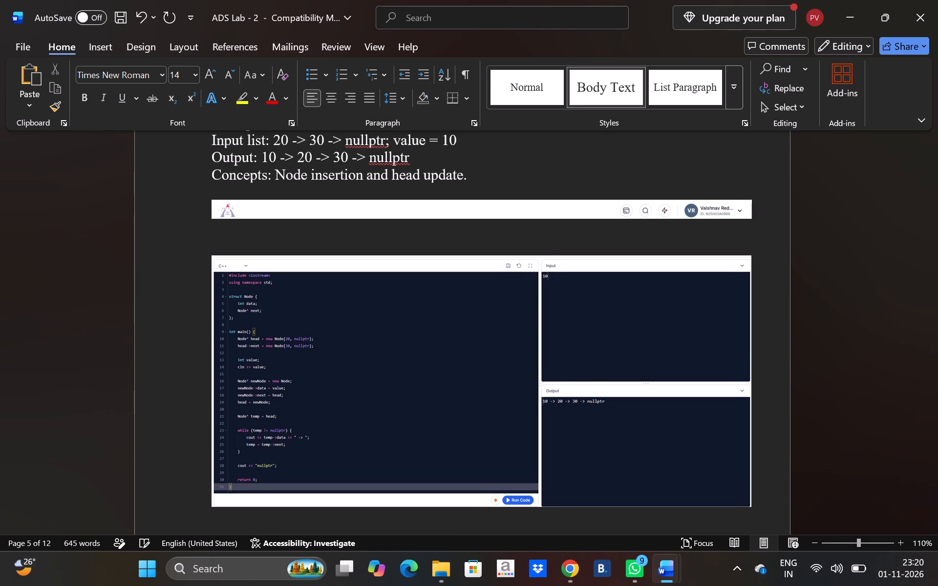
# Move the Question 4 code screenshot up against the bottom of the pasted header bar, fine-tuning it so both sides stay aligned.
pyautogui.moveTo(604, 309); pyautogui.dragTo(599, 274)
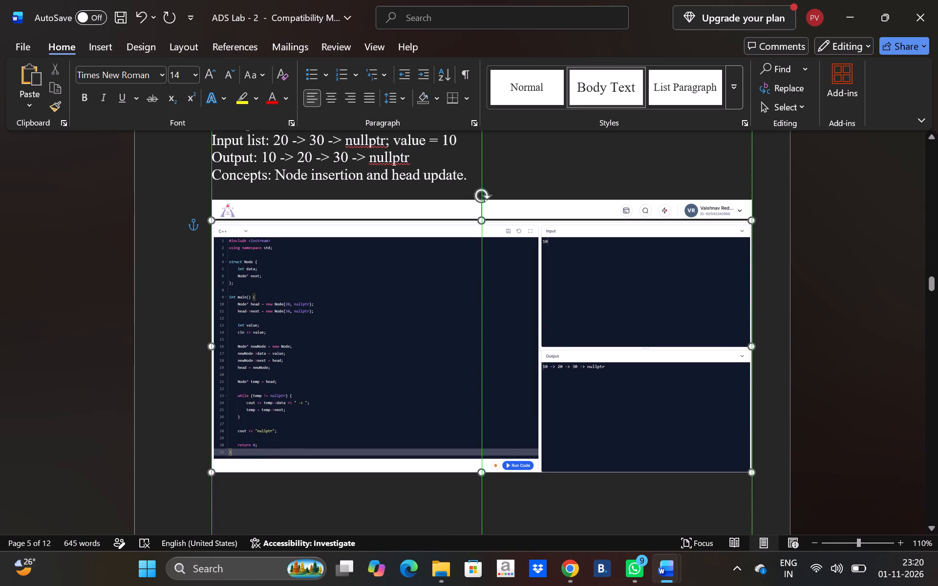
pyautogui.moveTo(599, 274); pyautogui.dragTo(594, 256)
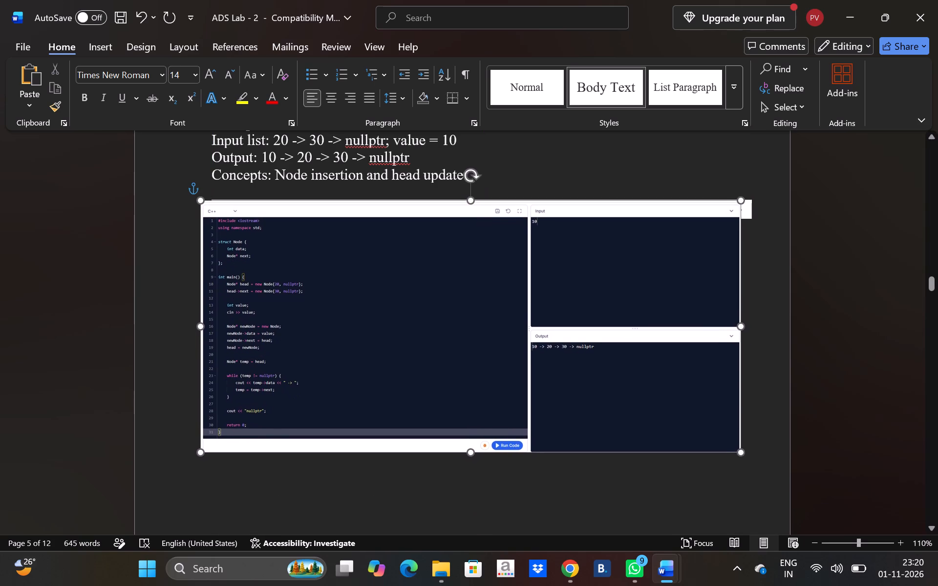
pyautogui.moveTo(594, 256); pyautogui.dragTo(604, 272)
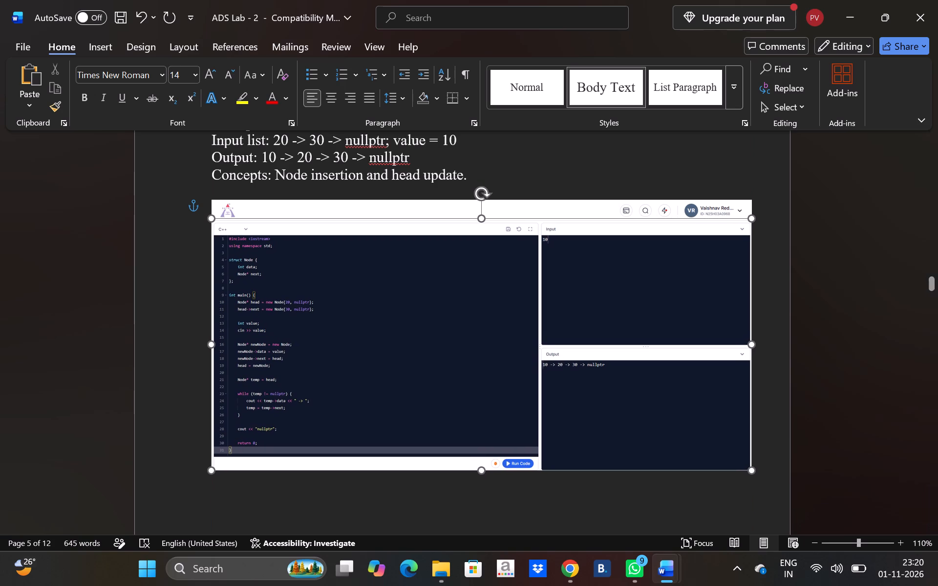
pyautogui.moveTo(604, 272); pyautogui.dragTo(604, 270)
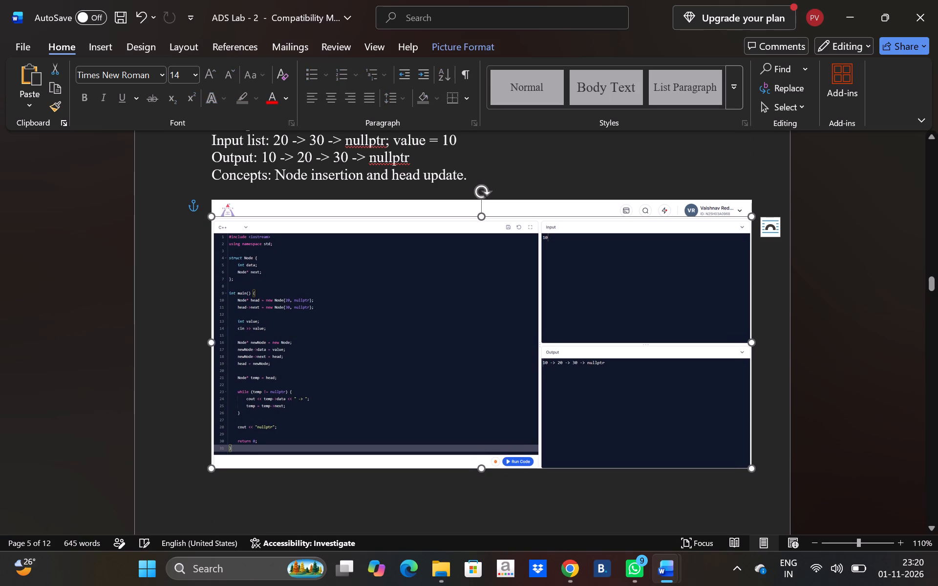
pyautogui.click(650, 265)
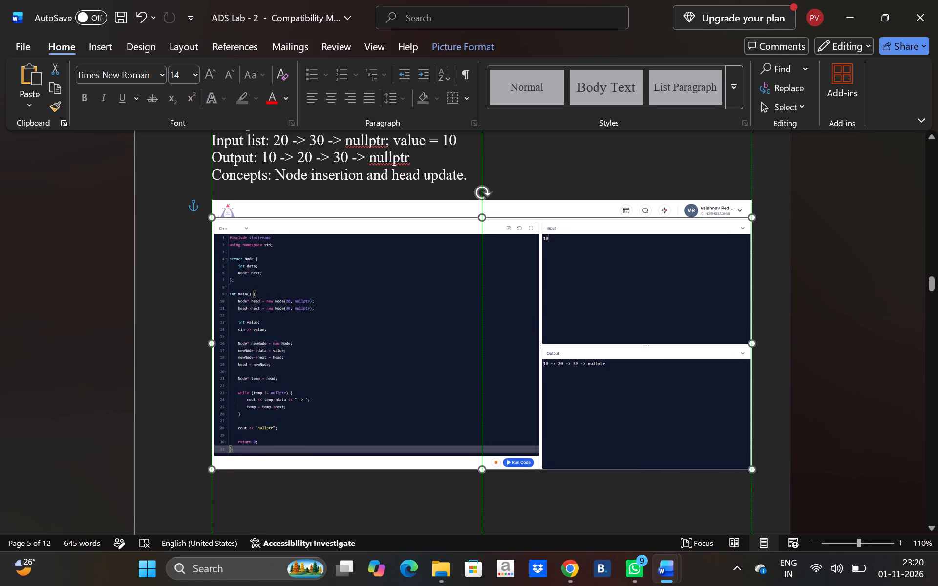
pyautogui.click(661, 183)
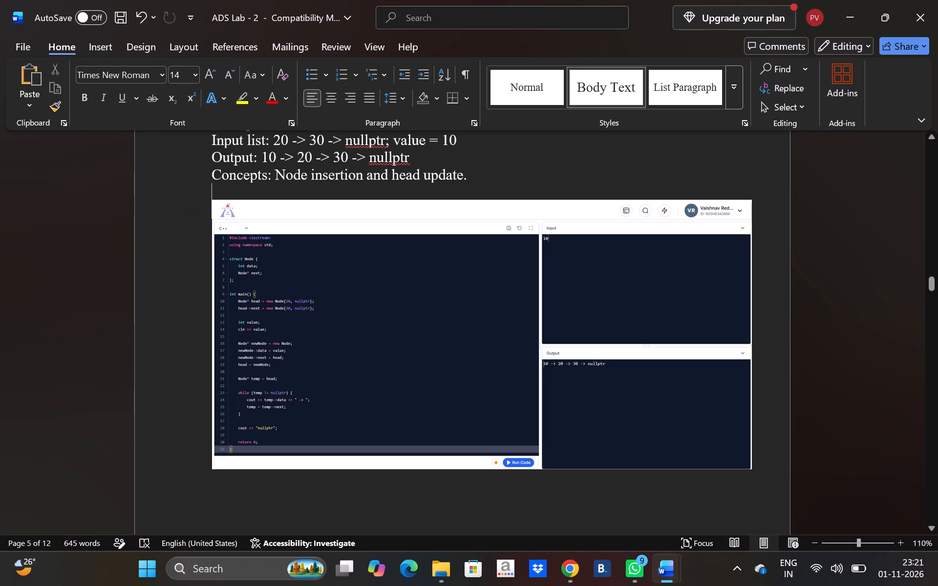
pyautogui.click(334, 343)
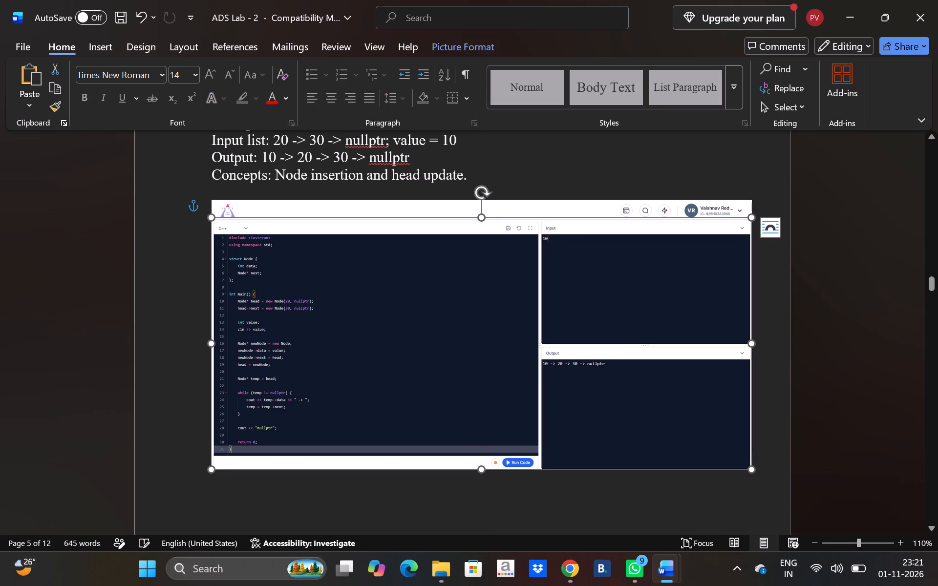
pyautogui.click(576, 153)
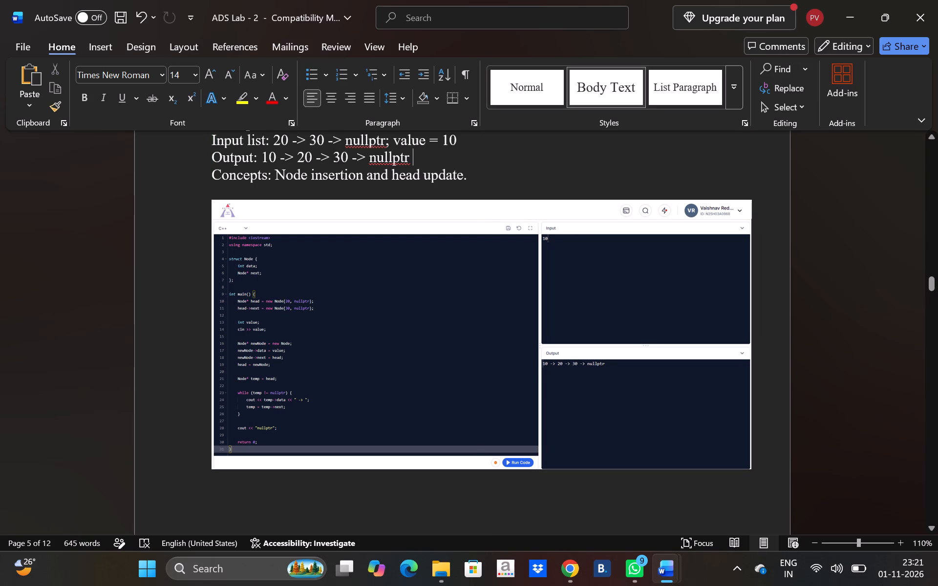
pyautogui.click(746, 230)
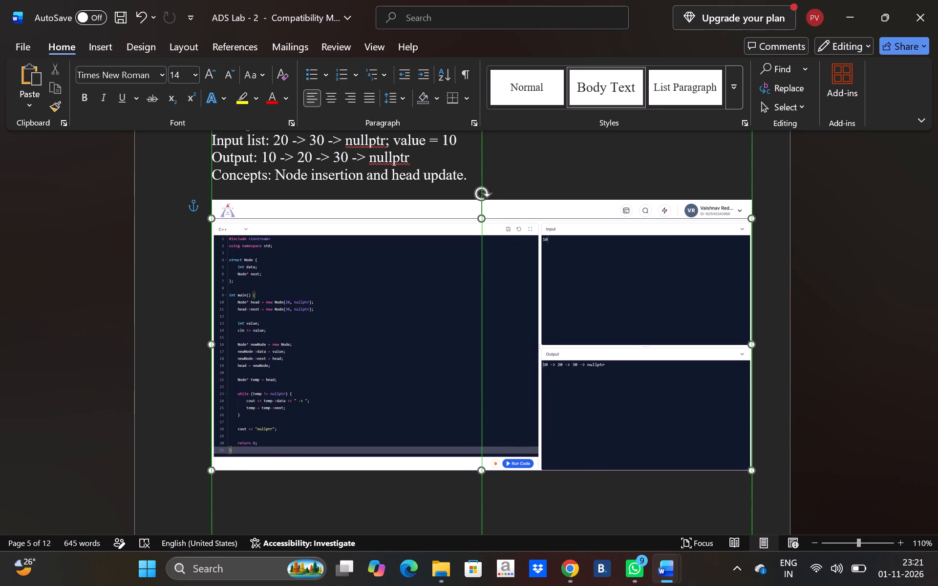
pyautogui.click(734, 191)
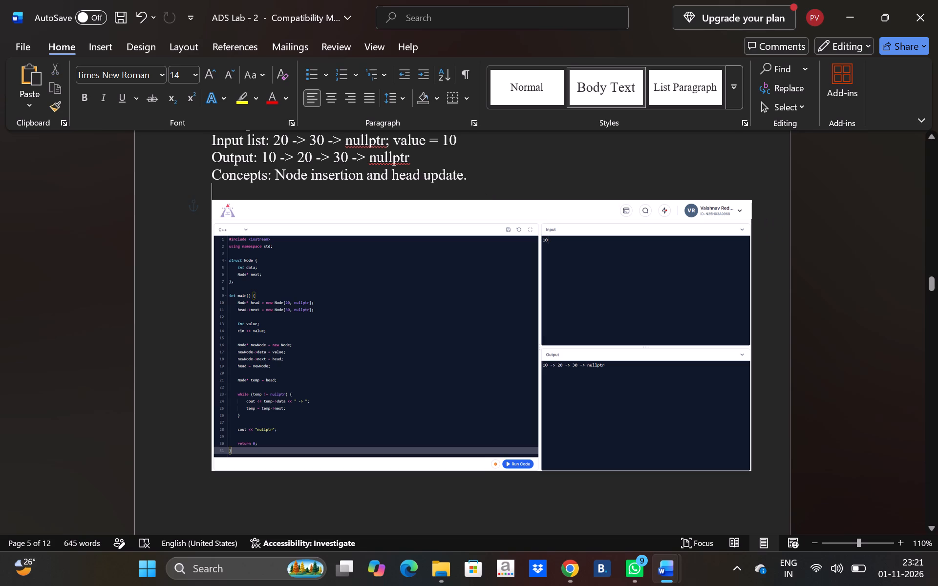
# Nudge the Question 4 code screenshot until its upper edge meets the new header bar and both sides line up.
pyautogui.moveTo(735, 236); pyautogui.dragTo(735, 231)
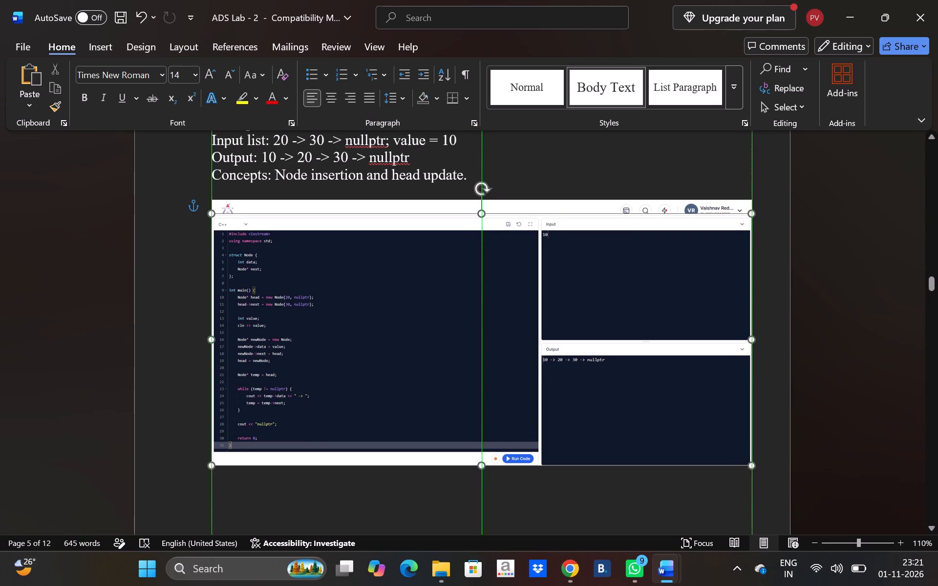
pyautogui.moveTo(735, 231); pyautogui.dragTo(725, 225)
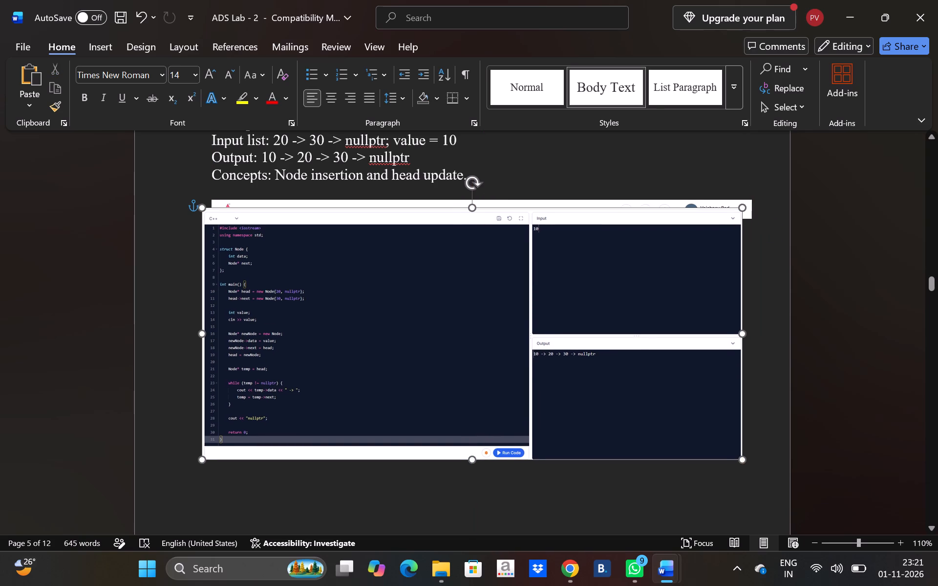
pyautogui.moveTo(725, 225); pyautogui.dragTo(739, 235)
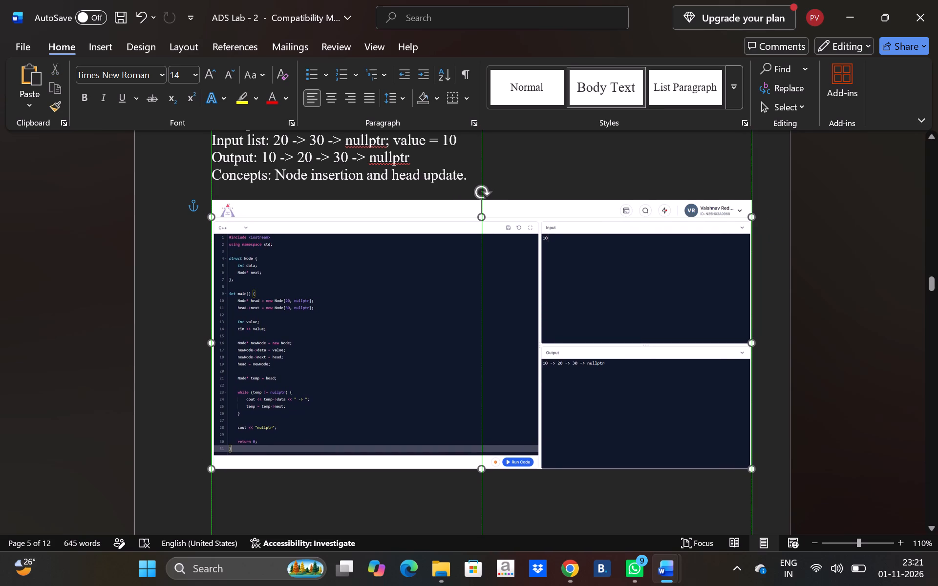
pyautogui.moveTo(739, 235); pyautogui.dragTo(739, 236)
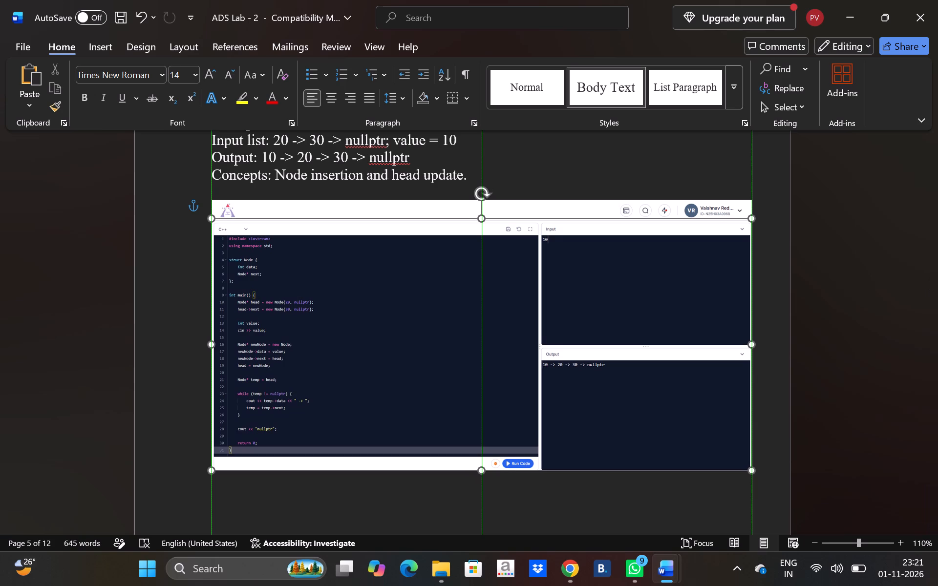
pyautogui.moveTo(739, 236); pyautogui.dragTo(742, 235)
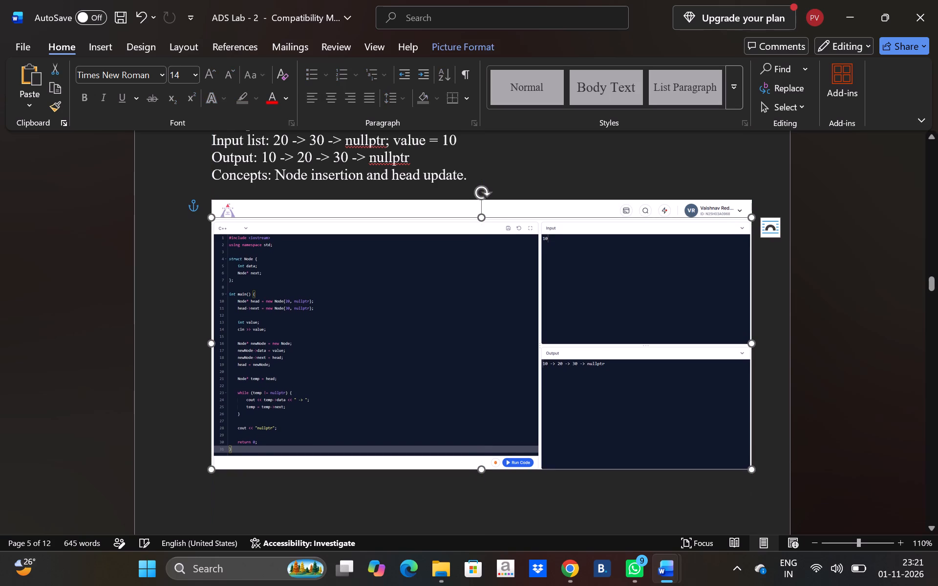
pyautogui.click(731, 167)
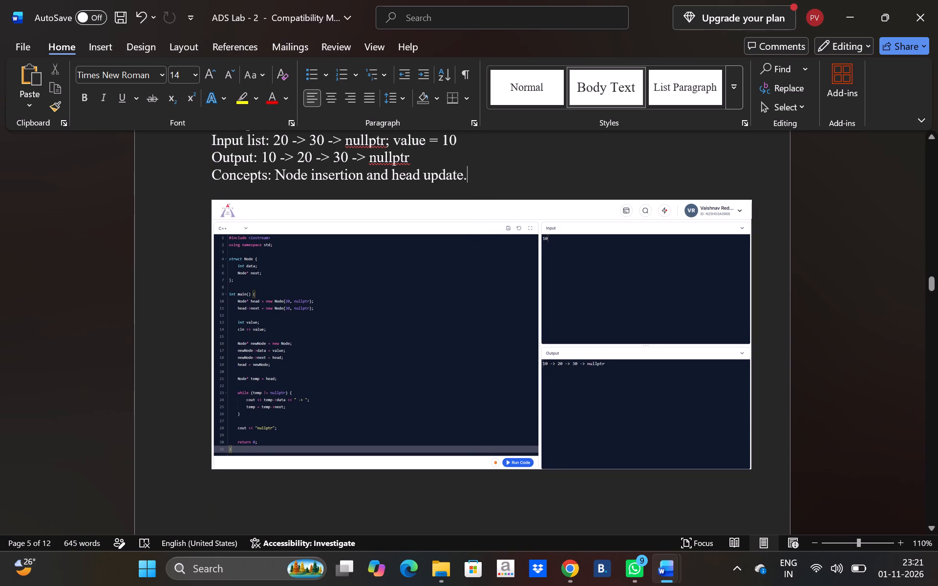
# Resize the Question 4 code screenshot from its upper corner so its width matches the header bar.
pyautogui.click(748, 223)
pyautogui.moveTo(751, 221); pyautogui.dragTo(754, 213)
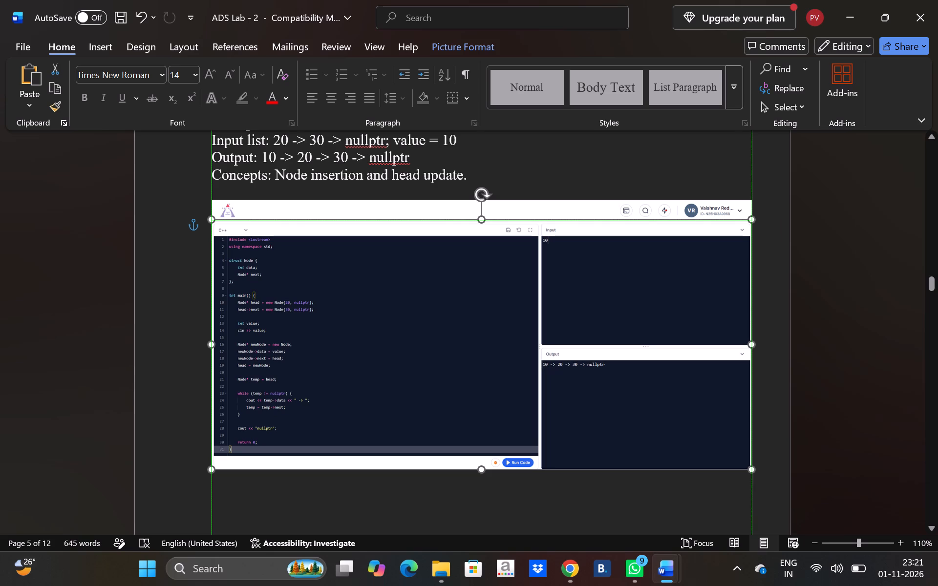
pyautogui.moveTo(754, 213); pyautogui.dragTo(755, 230)
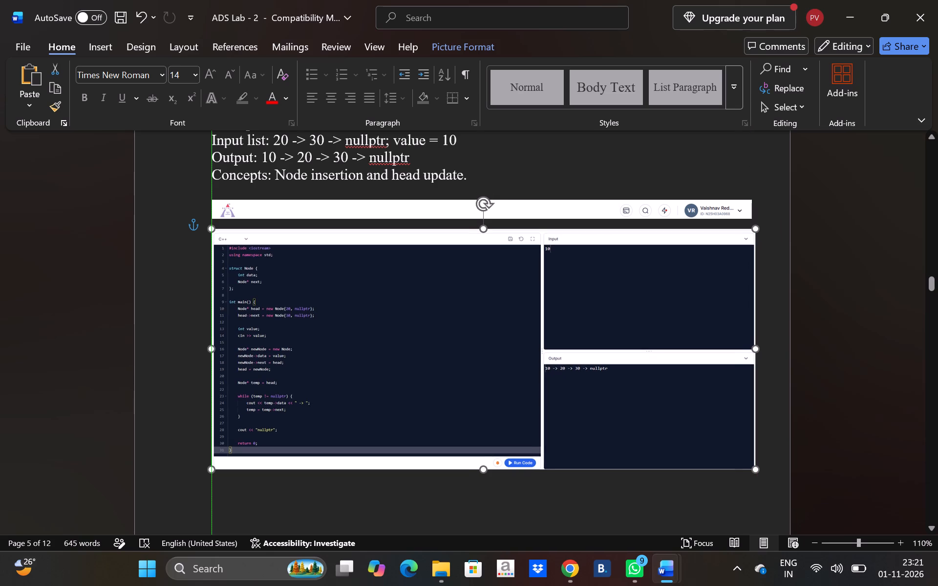
pyautogui.moveTo(755, 230); pyautogui.dragTo(751, 210)
pyautogui.click(765, 176)
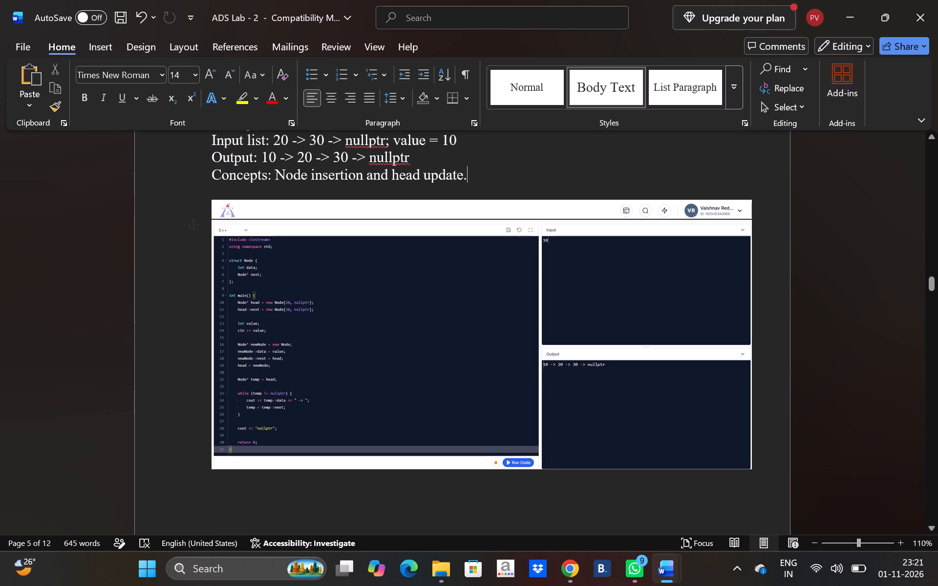
# Reposition the resized Question 4 code screenshot directly against the bottom of the header bar, closing the gap.
pyautogui.moveTo(634, 307); pyautogui.dragTo(634, 289)
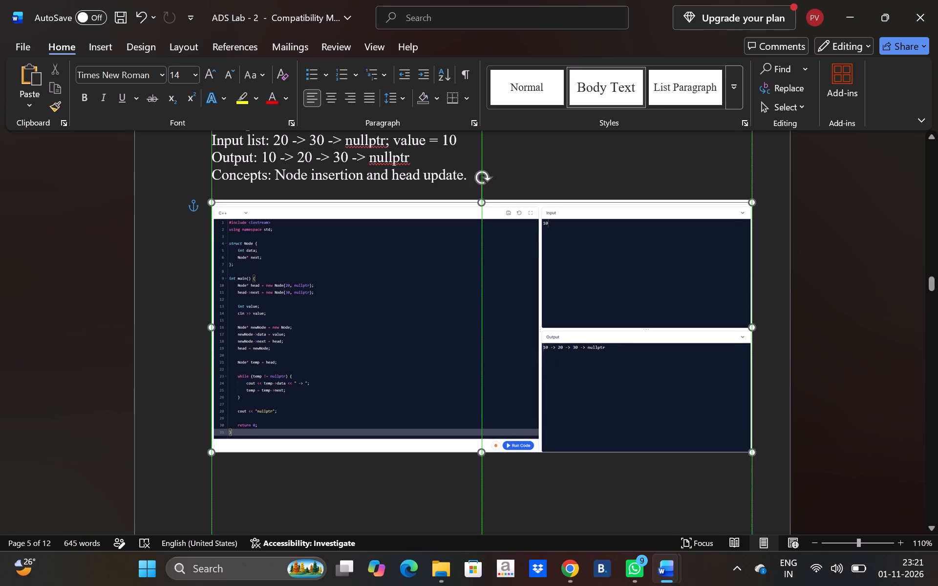
pyautogui.moveTo(634, 289); pyautogui.dragTo(639, 306)
pyautogui.click(670, 193)
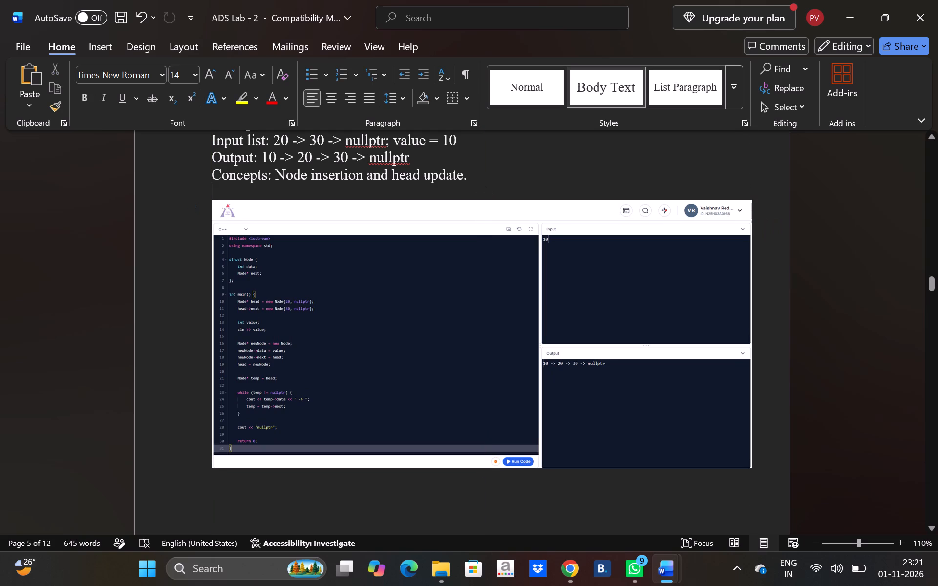
# Look through the pages from Question 5 to the end for code screenshots still carrying the old student's header bar.
pyautogui.scroll(-6, 670, 193)
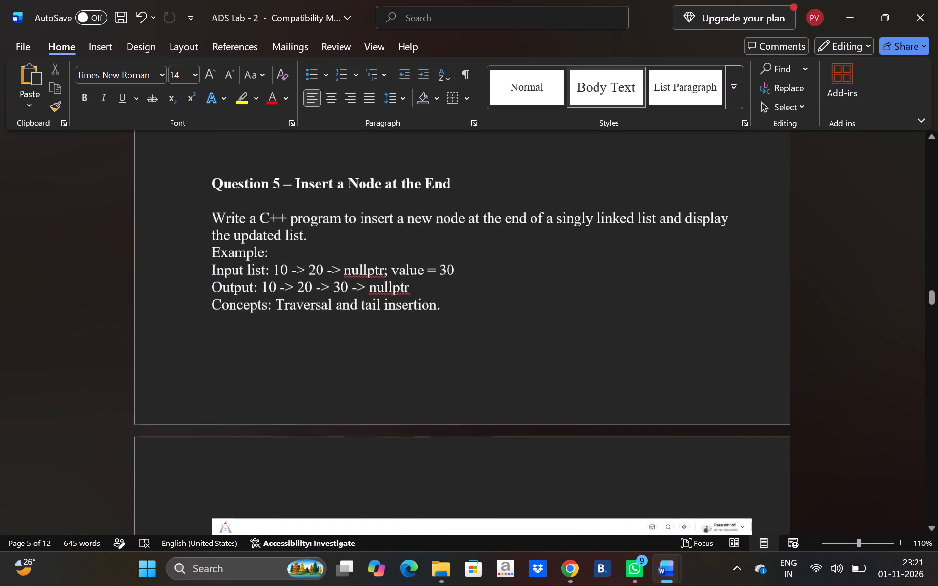
pyautogui.scroll(-14, 670, 193)
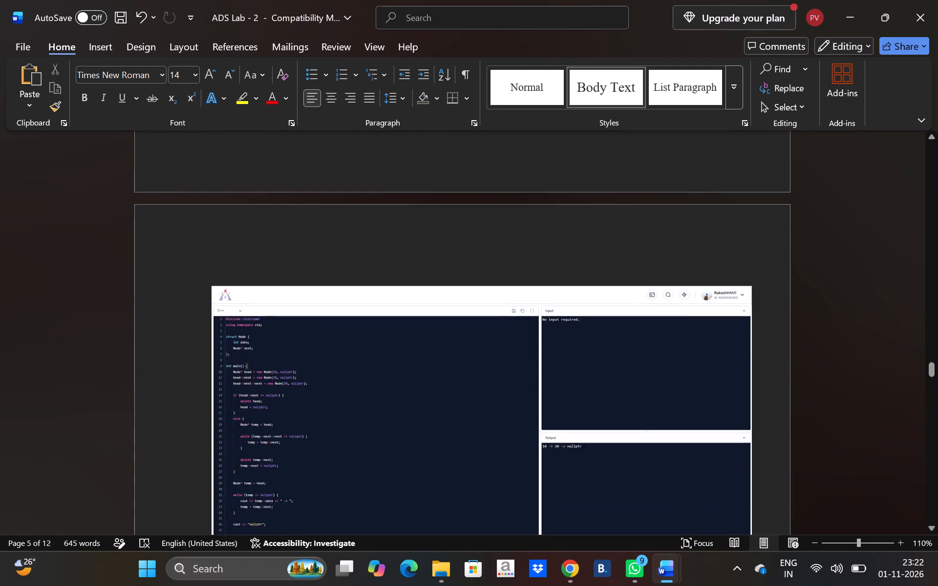
pyautogui.scroll(-20, 670, 193)
pyautogui.scroll(-5, 670, 193)
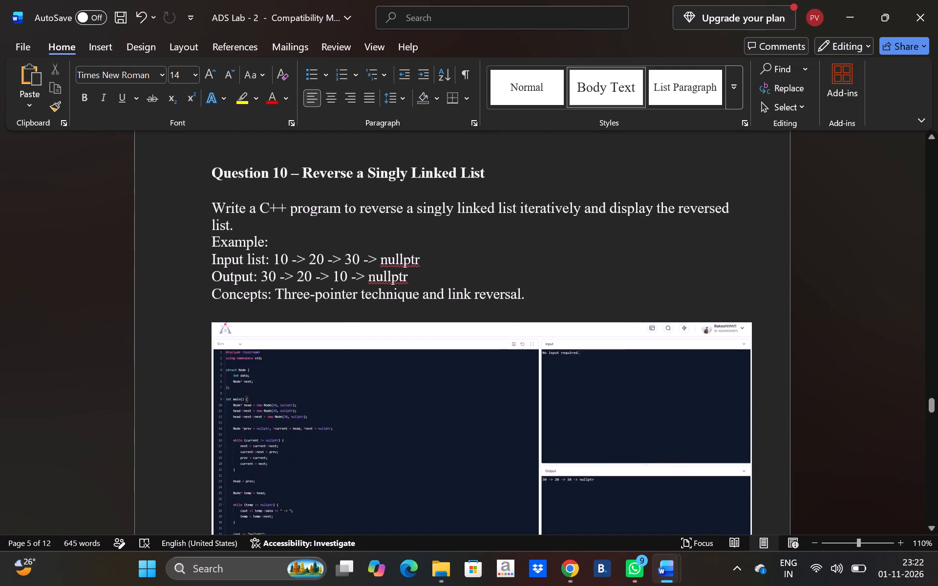
pyautogui.scroll(-2, 670, 193)
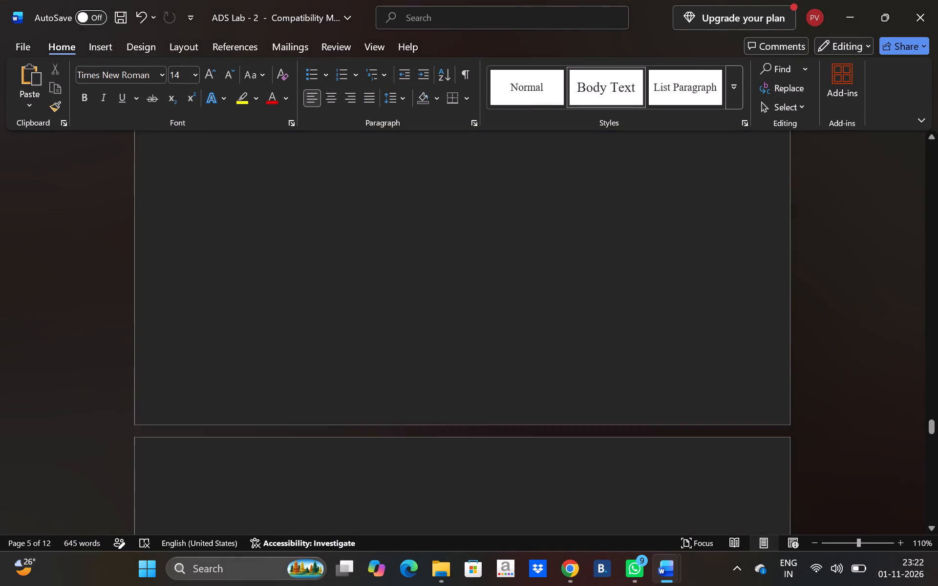
pyautogui.scroll(4, 670, 193)
pyautogui.scroll(2, 652, 255)
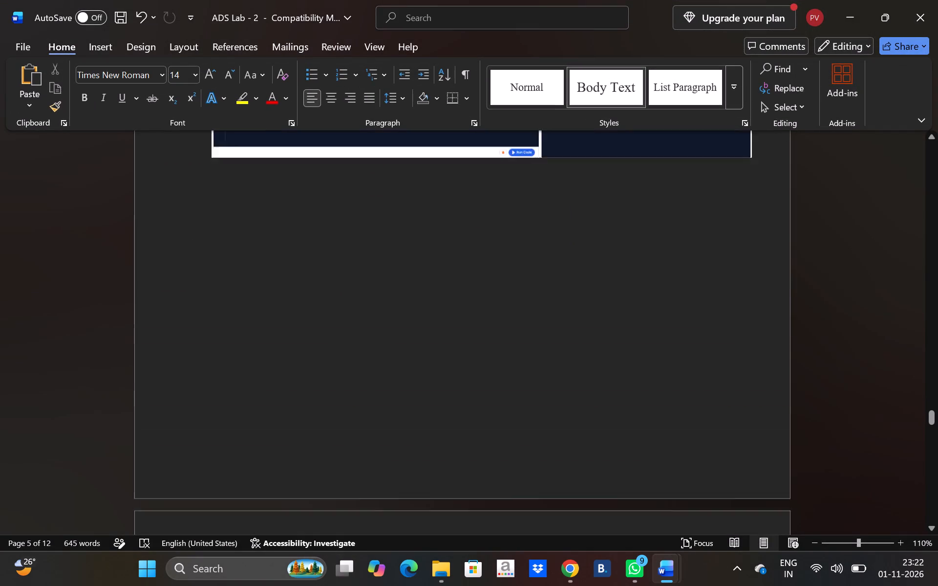
pyautogui.scroll(7, 652, 255)
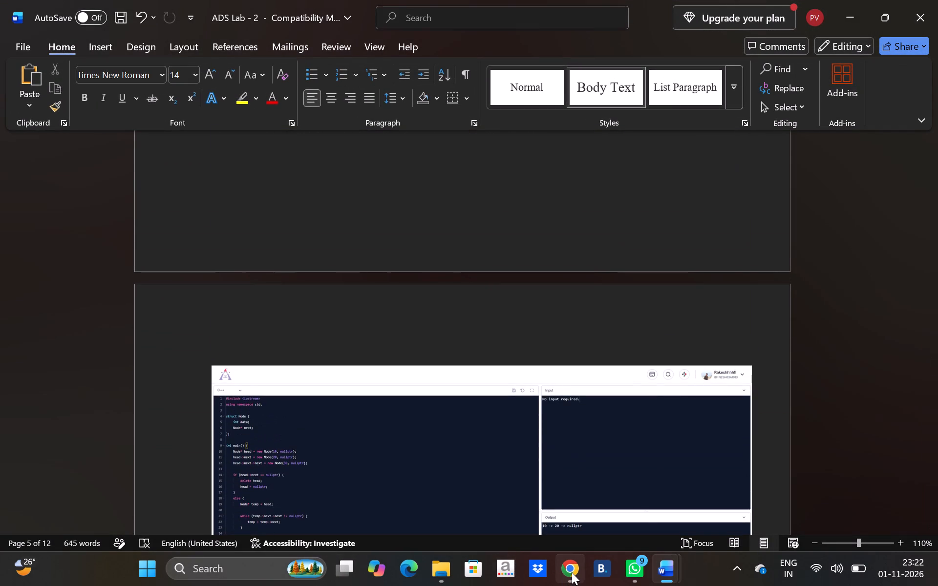
# Switch to Chrome and open the Aurora University login page in a new tab.
pyautogui.click(572, 572)
pyautogui.click(156, 0)
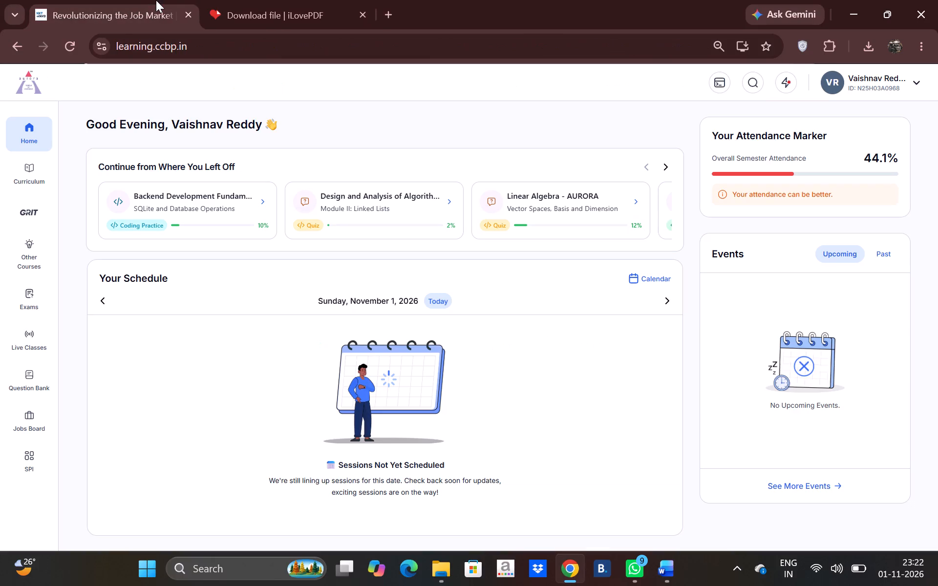
pyautogui.click(394, 15)
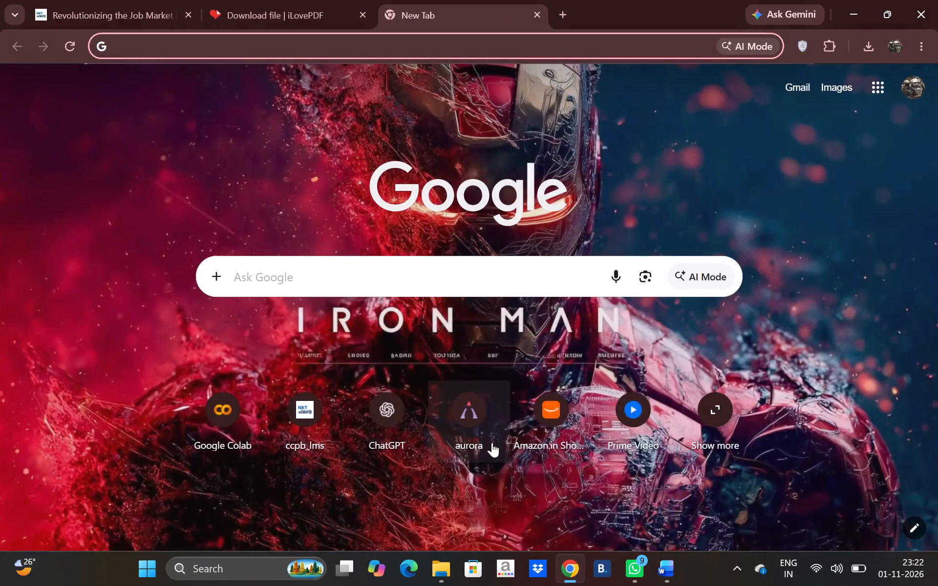
pyautogui.click(486, 447)
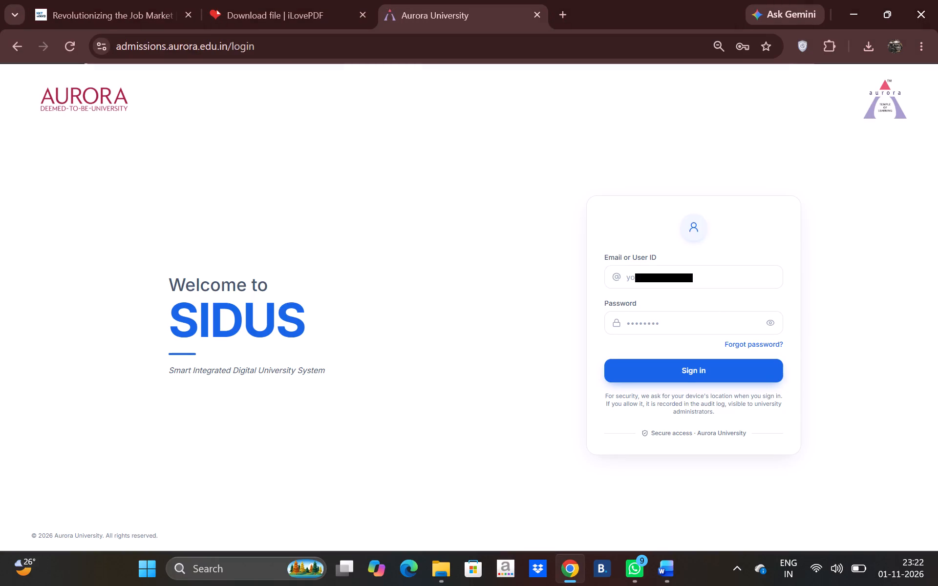
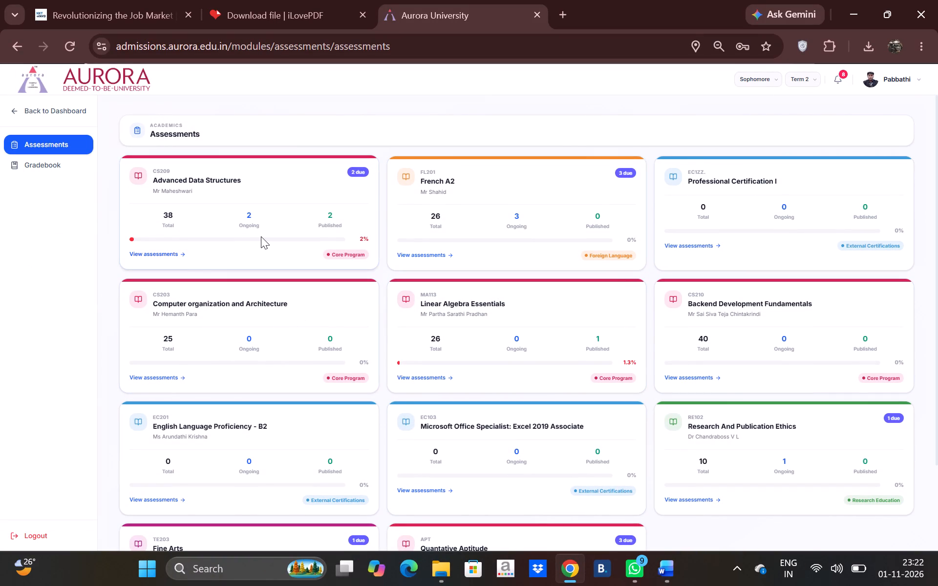
# Upload the ADS Lab - 1v PDF as the Lab Report 1 submission for the Advanced Data Structures course.
pyautogui.doubleClick(294, 203)
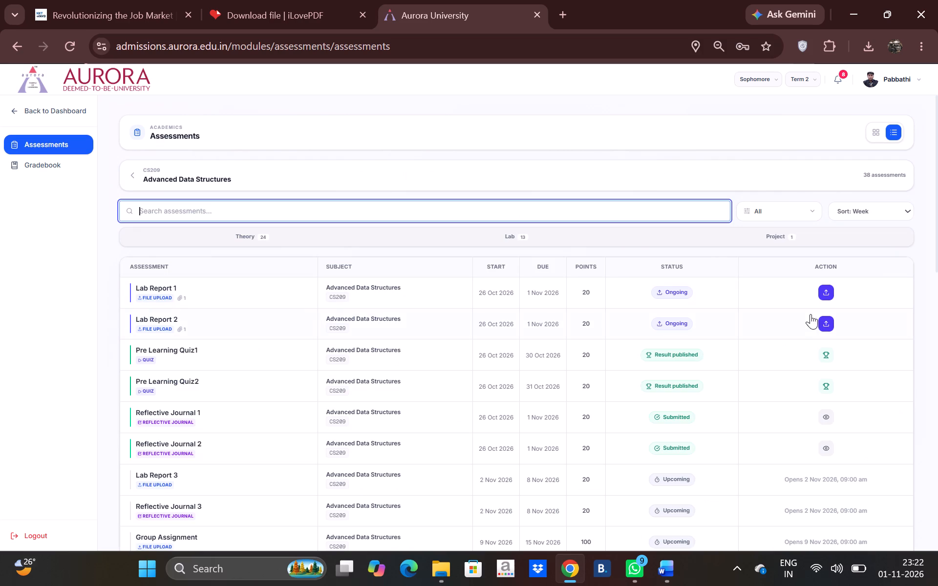
pyautogui.click(826, 302)
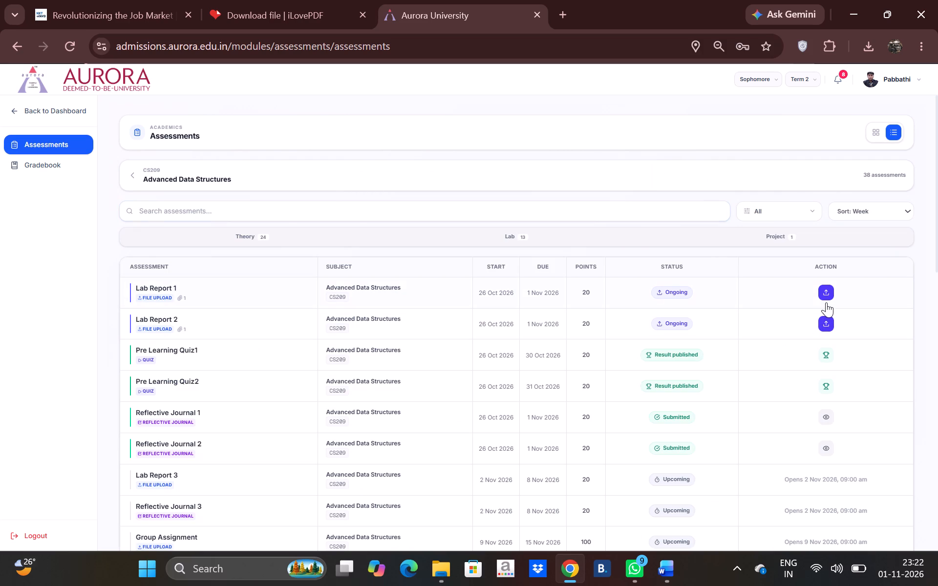
pyautogui.click(822, 294)
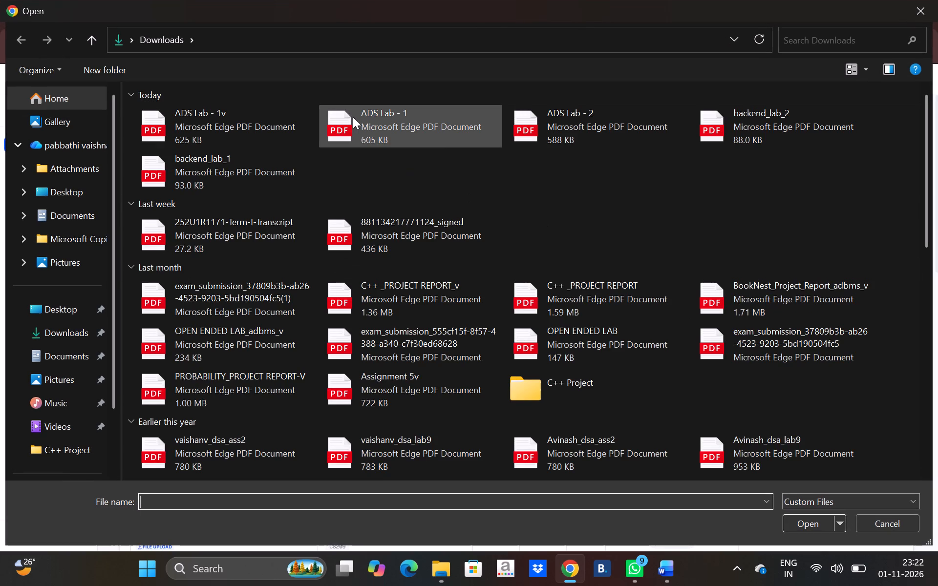
pyautogui.doubleClick(247, 126)
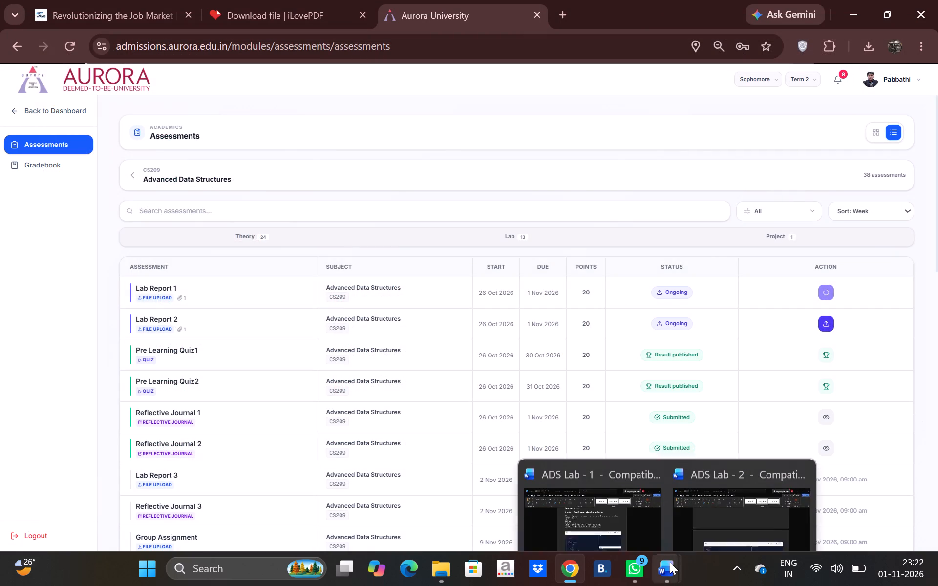
# Switch to the ADS Lab - 2 Word document and examine the Question 4 to Question 8 code screenshots for the old student's header bar.
pyautogui.click(670, 562)
pyautogui.click(785, 470)
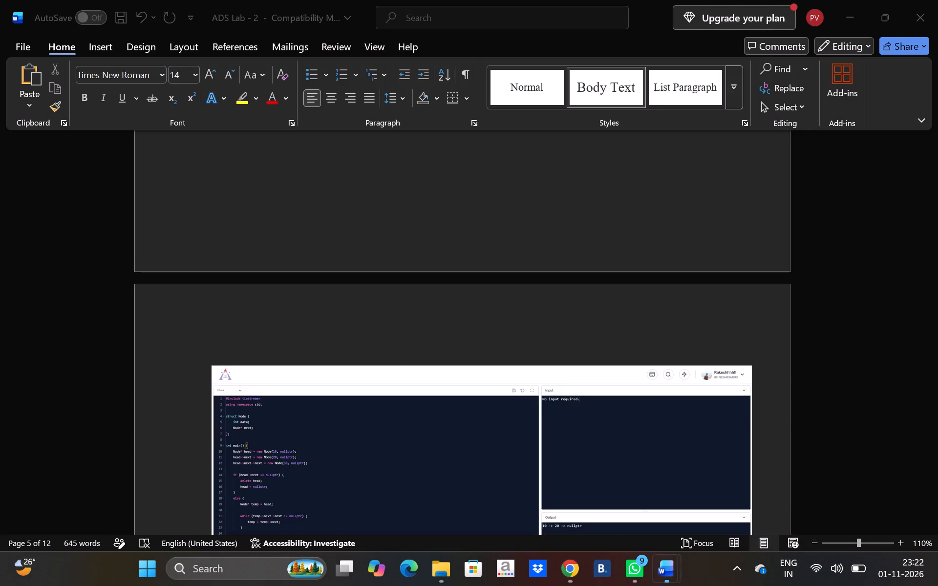
pyautogui.scroll(-1, 568, 310)
pyautogui.scroll(2, 568, 310)
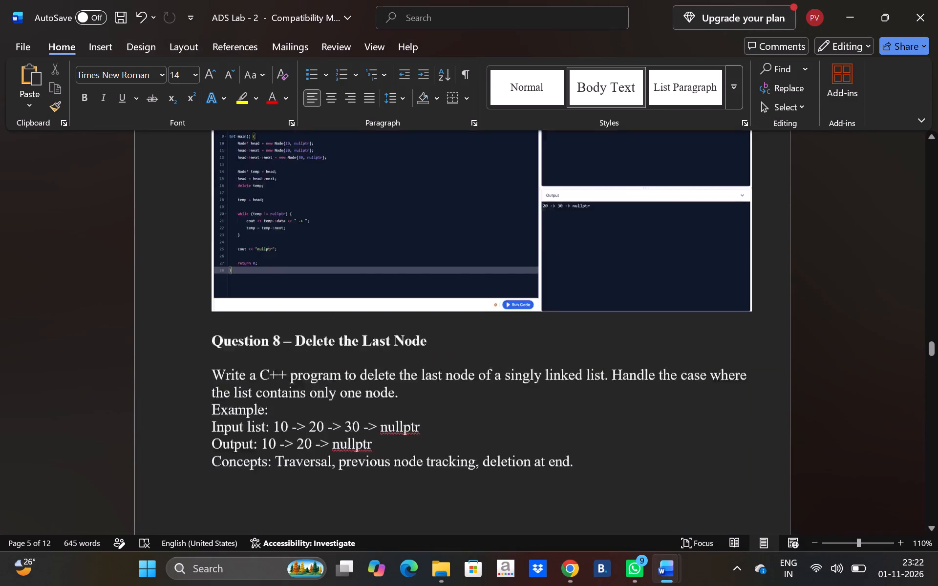
pyautogui.scroll(8, 568, 310)
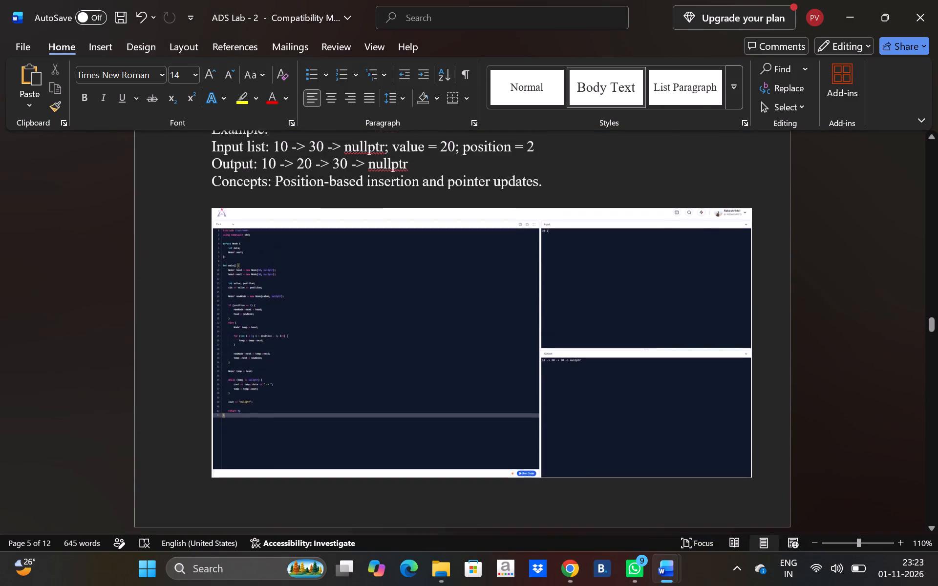
pyautogui.scroll(8, 568, 310)
pyautogui.scroll(-1, 568, 310)
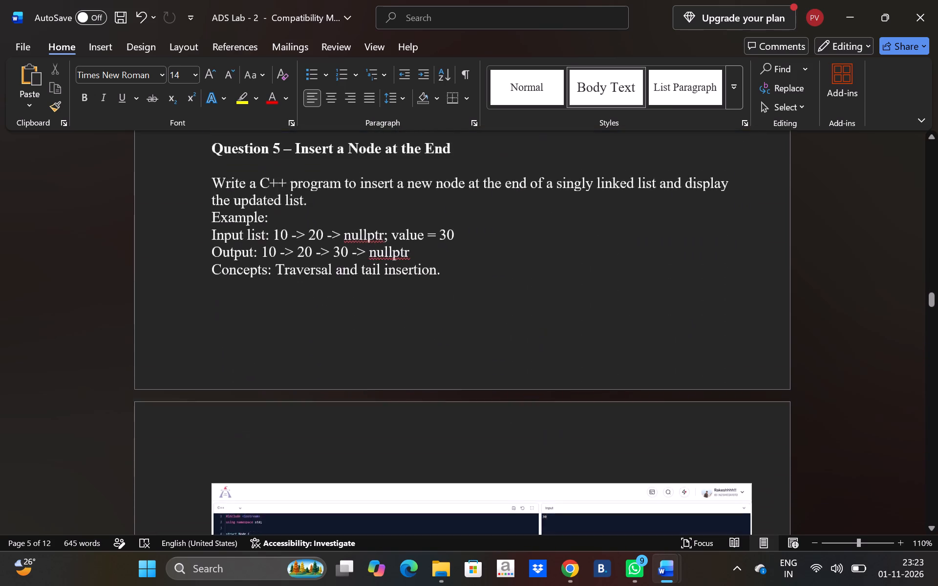
pyautogui.scroll(-1, 568, 310)
pyautogui.scroll(1, 568, 310)
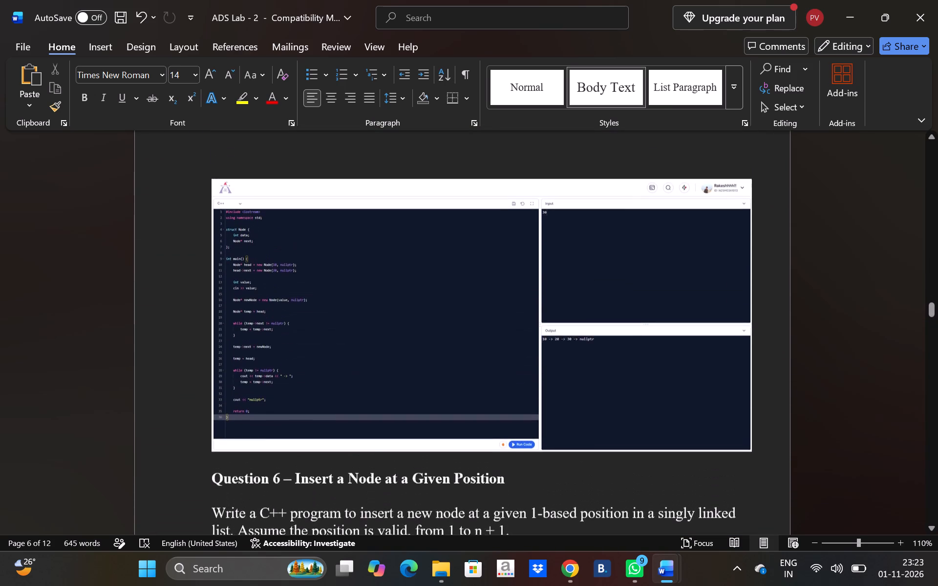
pyautogui.scroll(6, 568, 310)
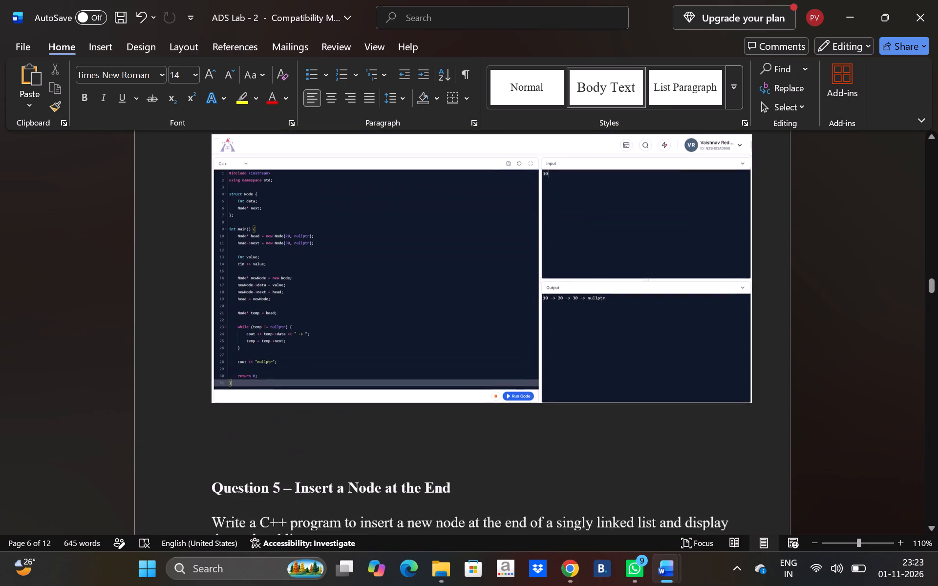
pyautogui.scroll(-1, 568, 310)
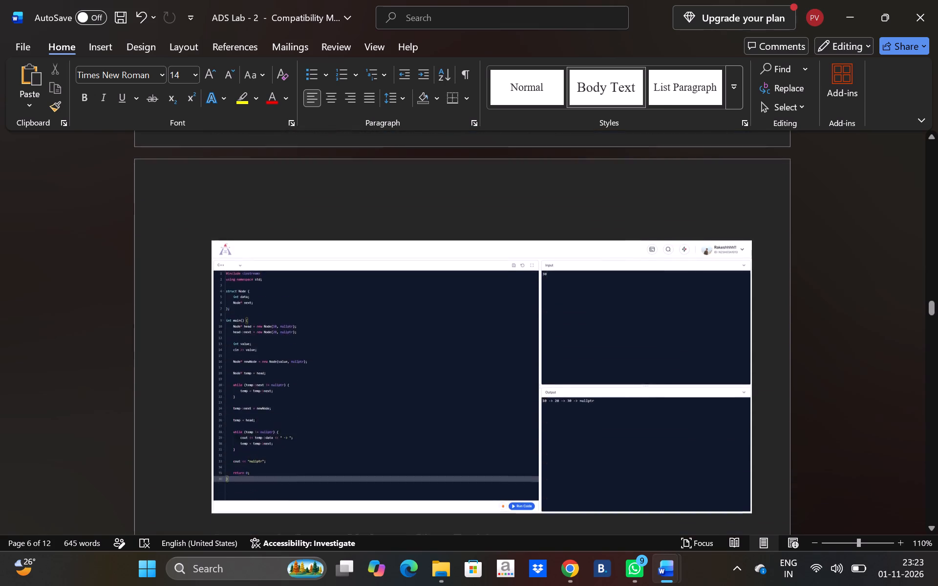
pyautogui.scroll(-19, 568, 310)
pyautogui.scroll(2, 568, 310)
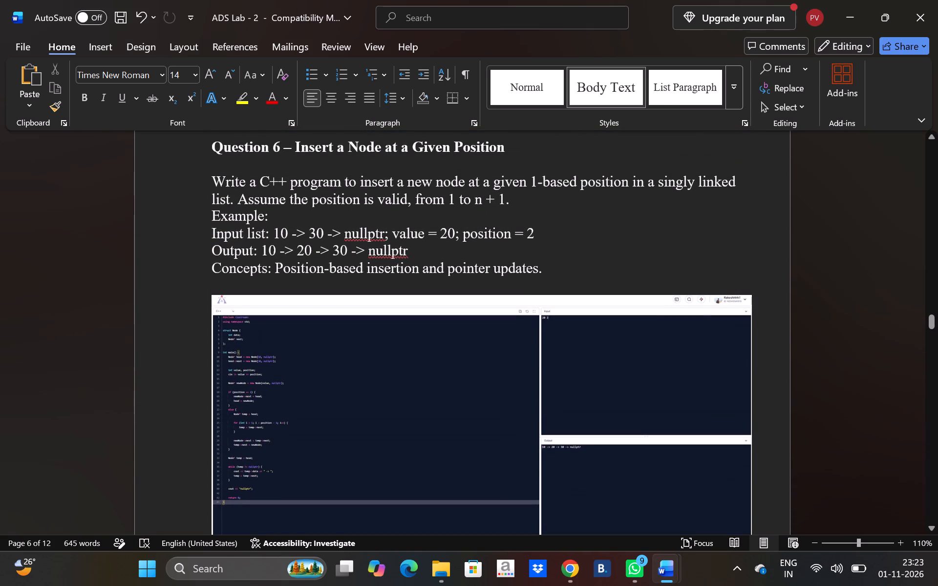
pyautogui.scroll(2, 624, 360)
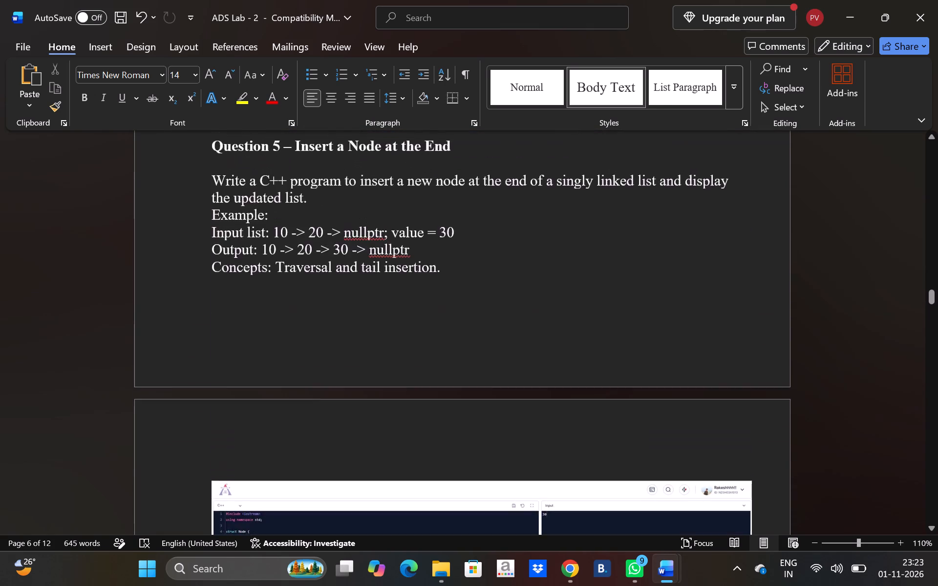
pyautogui.scroll(2, 624, 360)
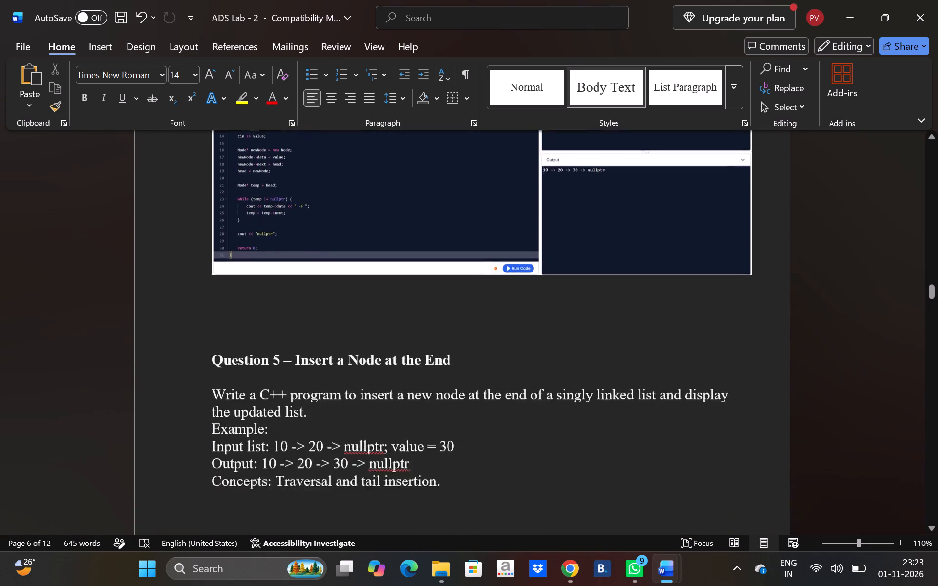
pyautogui.scroll(1, 624, 360)
pyautogui.scroll(-2, 624, 360)
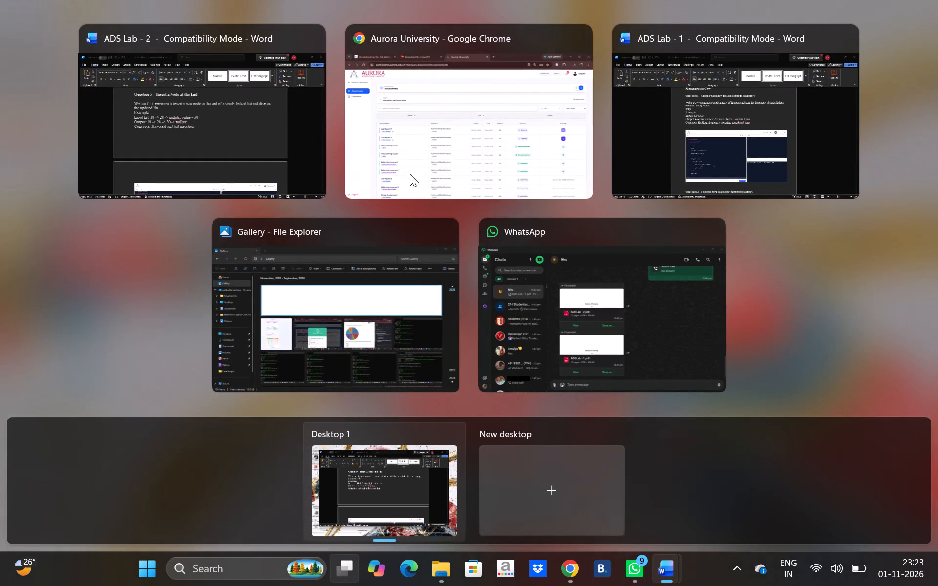
pyautogui.click(853, 335)
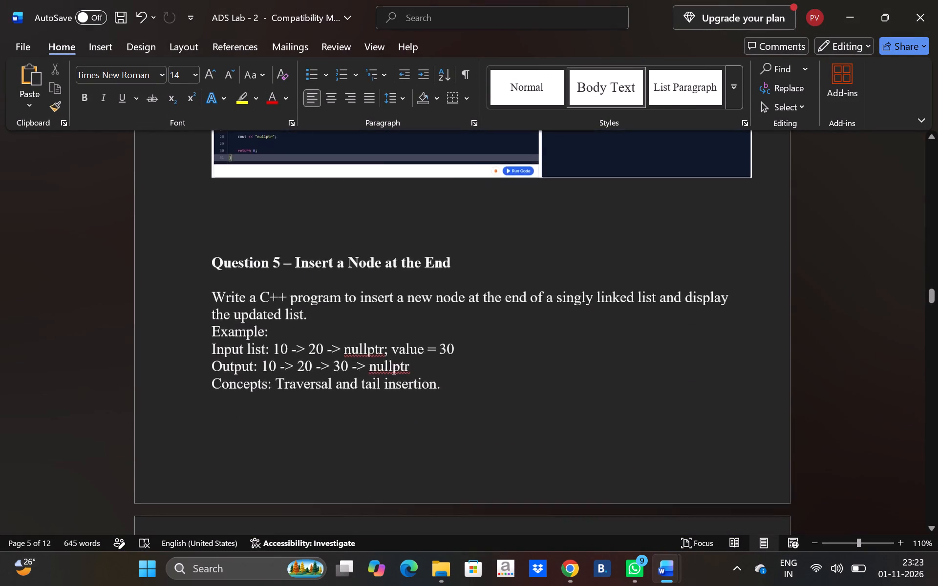
# Crop the old student's header bar off the code screenshot for Question 5 – Insert a Node at the End.
pyautogui.scroll(-2, 578, 400)
pyautogui.rightClick(702, 320)
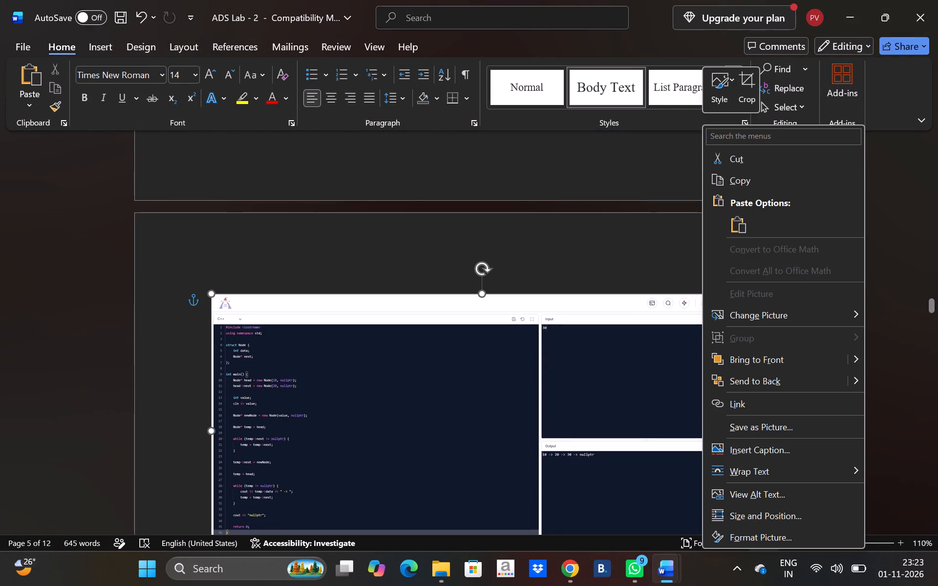
pyautogui.click(752, 87)
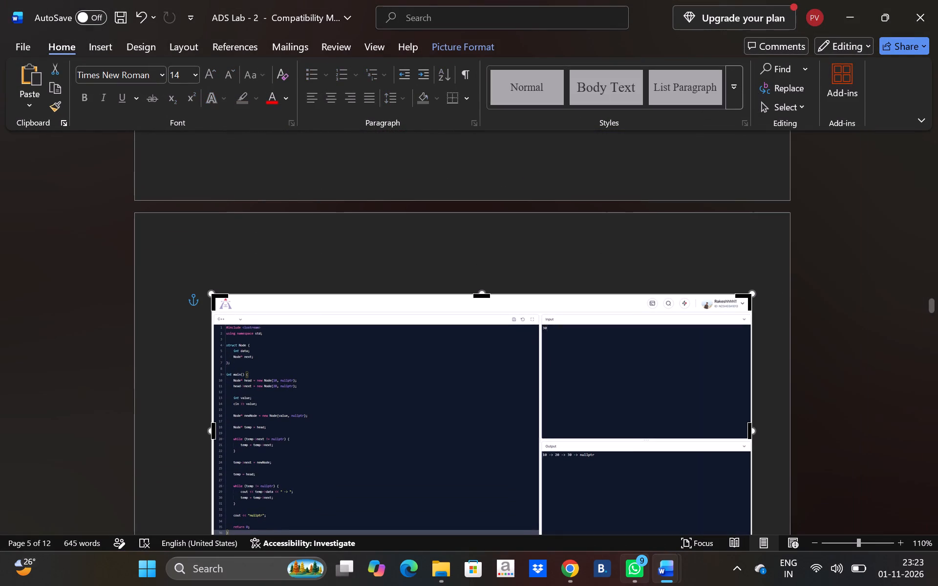
# Close the ADS Lab - 1 Word document without saving its changes.
pyautogui.click(668, 565)
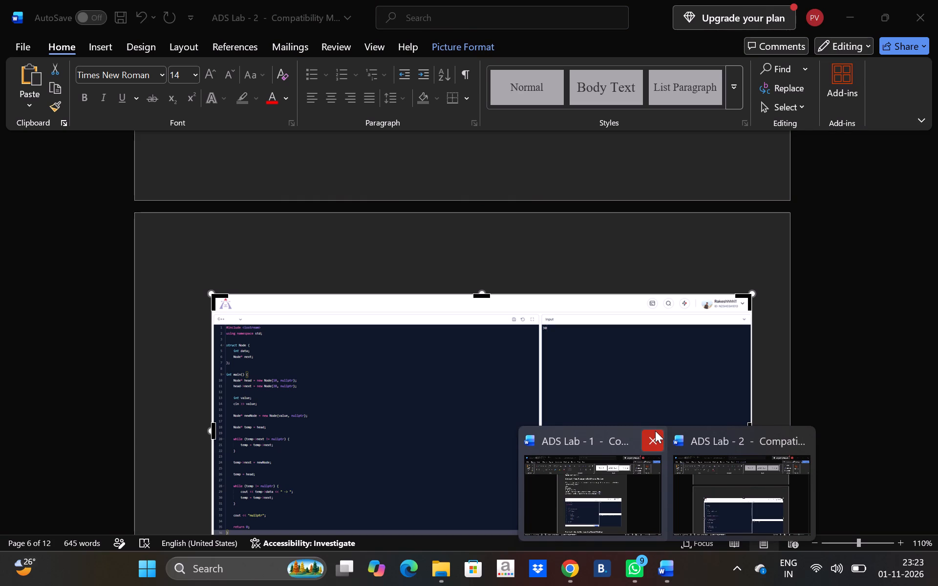
pyautogui.click(655, 431)
pyautogui.click(655, 431)
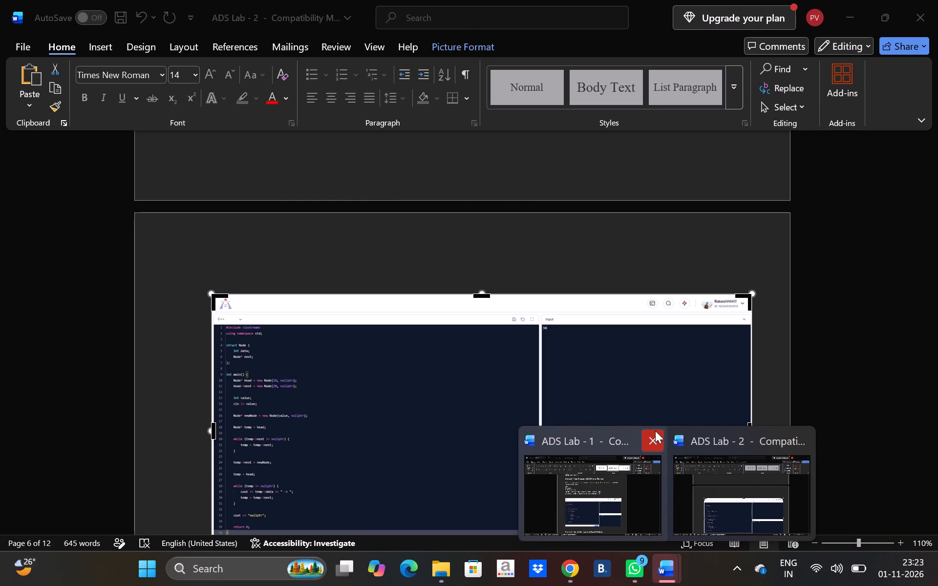
pyautogui.click(654, 433)
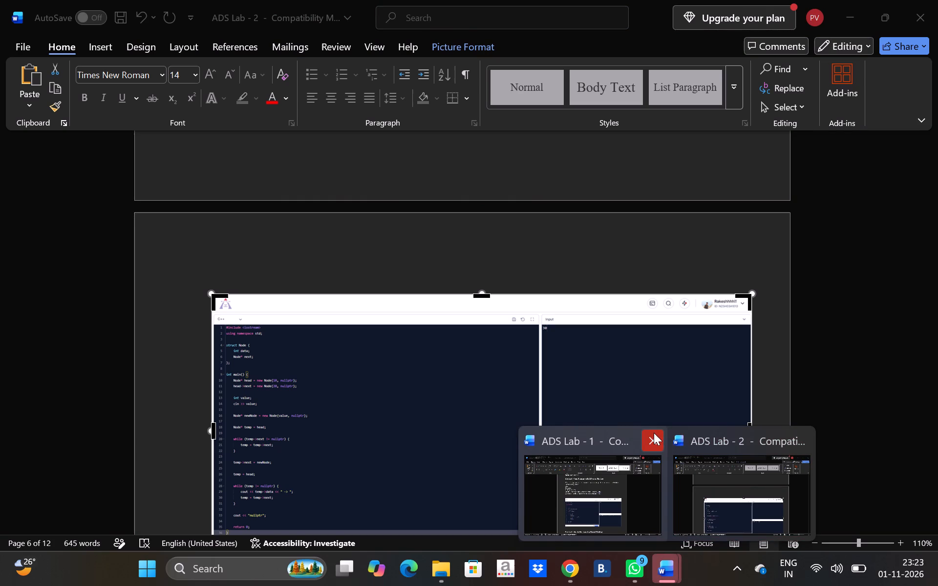
pyautogui.click(653, 433)
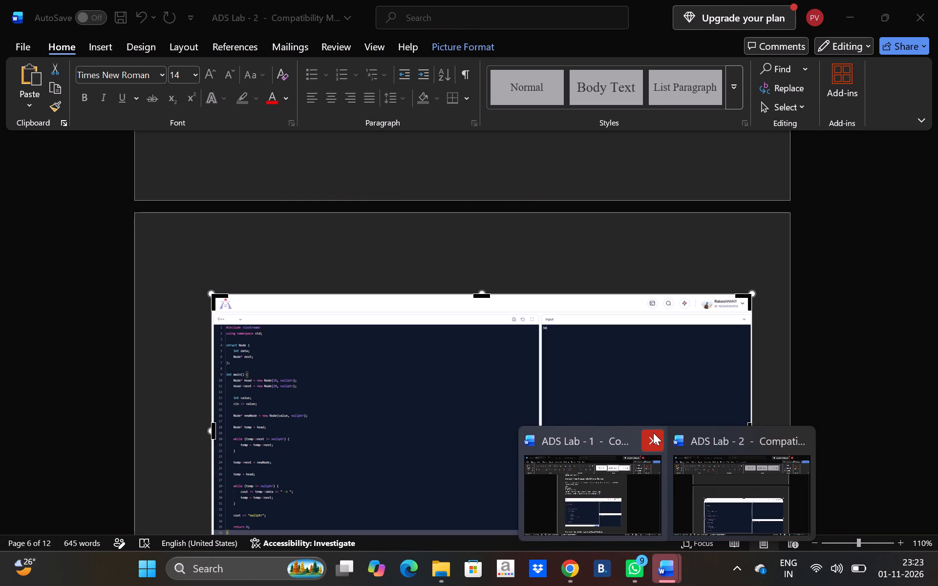
pyautogui.click(653, 438)
pyautogui.click(699, 446)
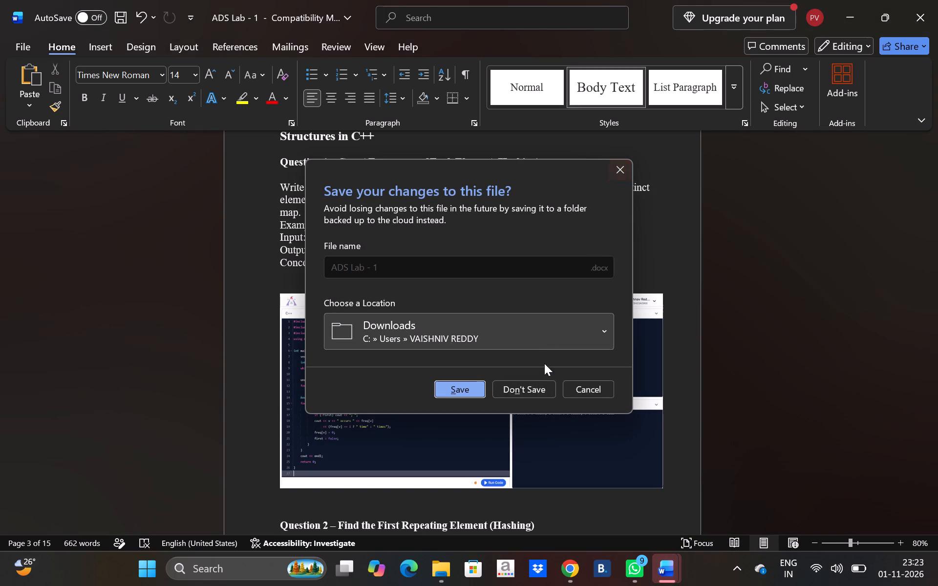
pyautogui.click(541, 383)
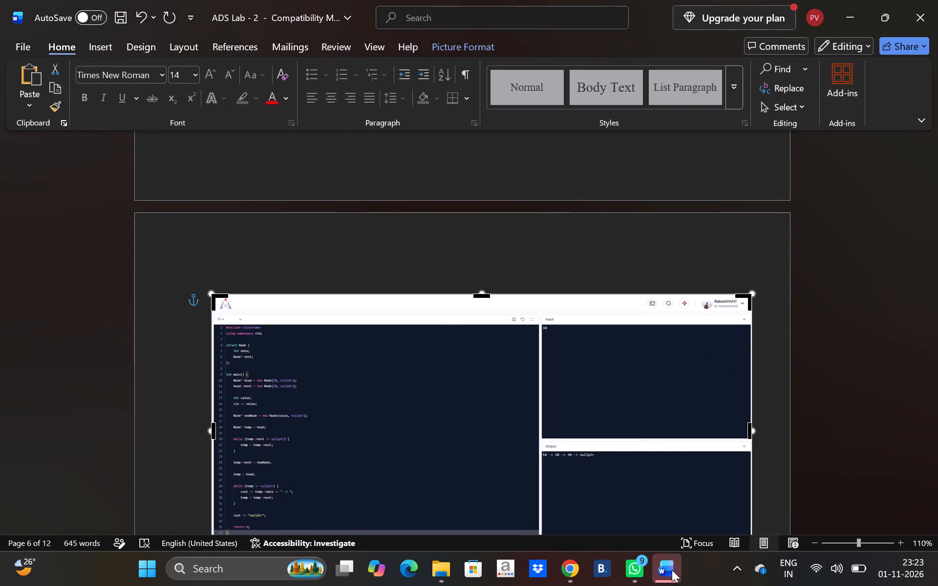
# Return to ADS Lab - 2 and reorder the Windows taskbar so Word comes before WhatsApp.
pyautogui.click(672, 570)
pyautogui.click(672, 570)
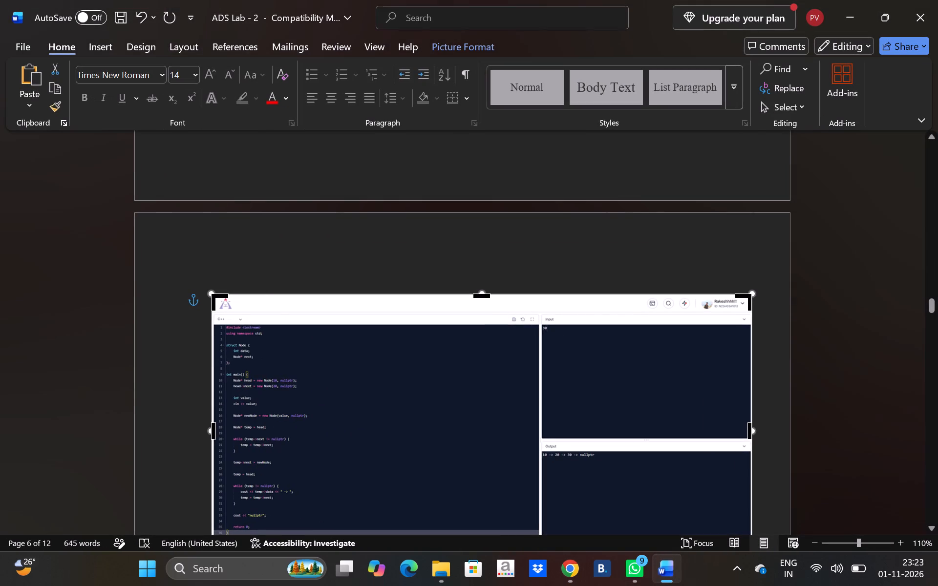
pyautogui.moveTo(662, 569); pyautogui.dragTo(660, 546)
pyautogui.moveTo(660, 546); pyautogui.dragTo(639, 456)
# Crop the old student's header strip off the top of the Question 5 code screenshot.
pyautogui.scroll(4, 639, 456)
pyautogui.scroll(-1, 639, 456)
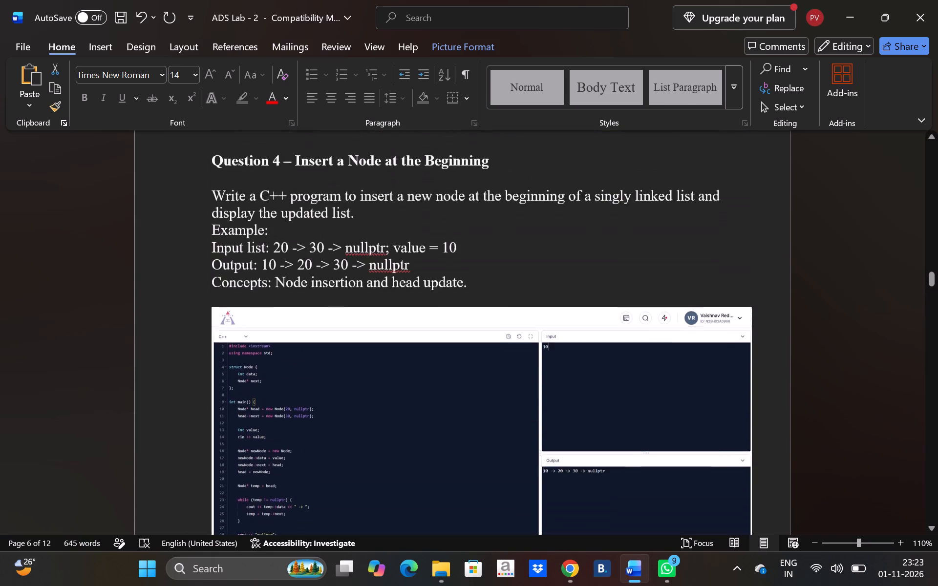
pyautogui.scroll(-1, 639, 456)
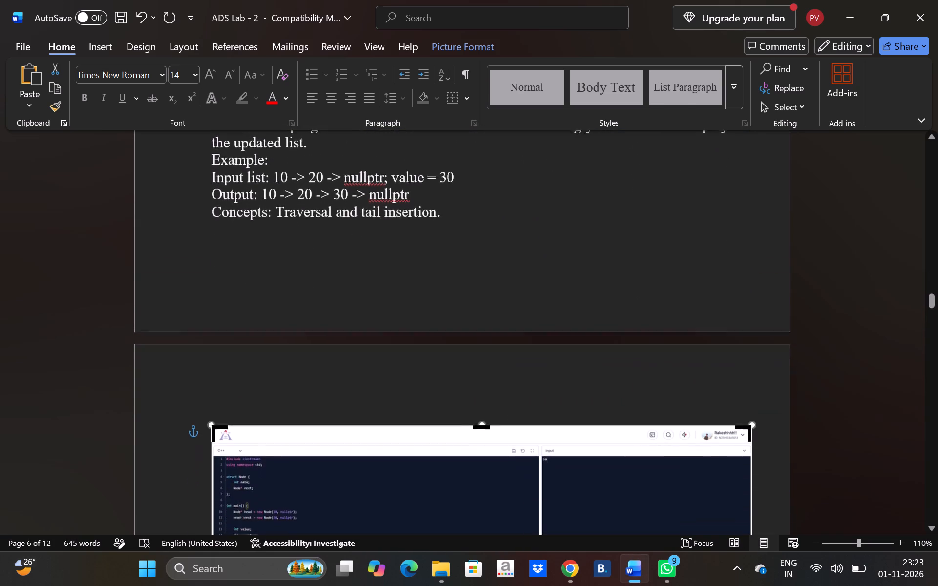
pyautogui.scroll(1, 647, 337)
pyautogui.rightClick(647, 337)
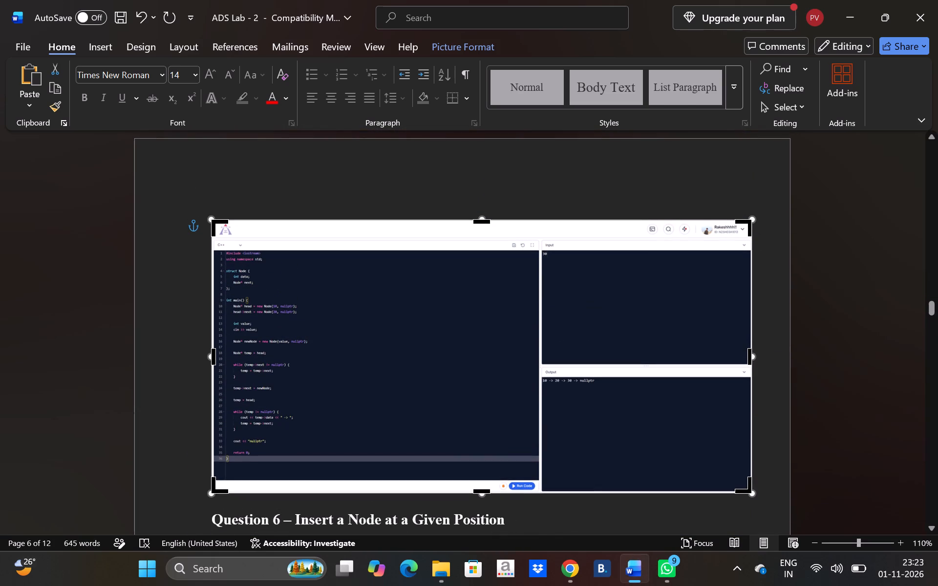
pyautogui.moveTo(748, 224); pyautogui.dragTo(750, 236)
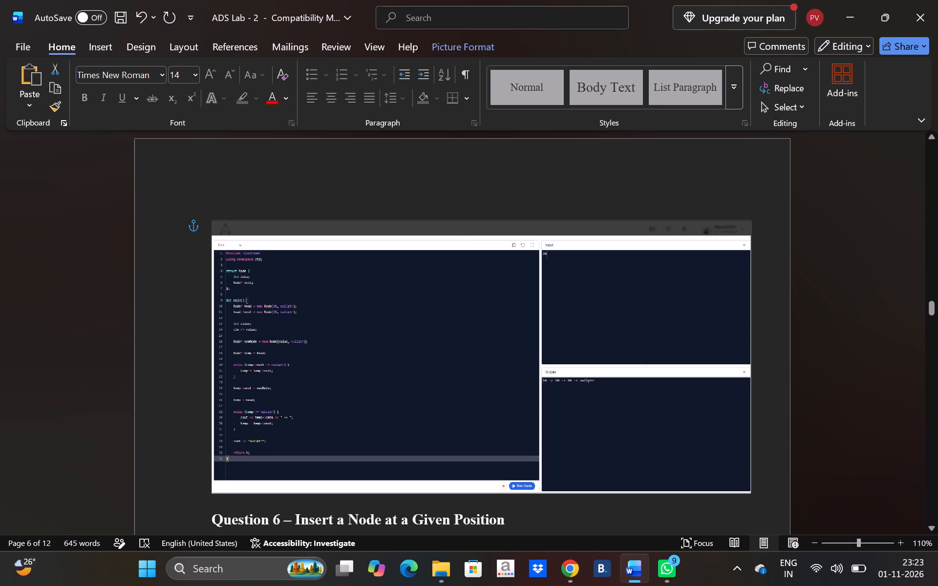
pyautogui.moveTo(750, 236); pyautogui.dragTo(751, 236)
# Paste the copied replacement header bar above the cropped Question 5 code screenshot.
pyautogui.click(725, 160)
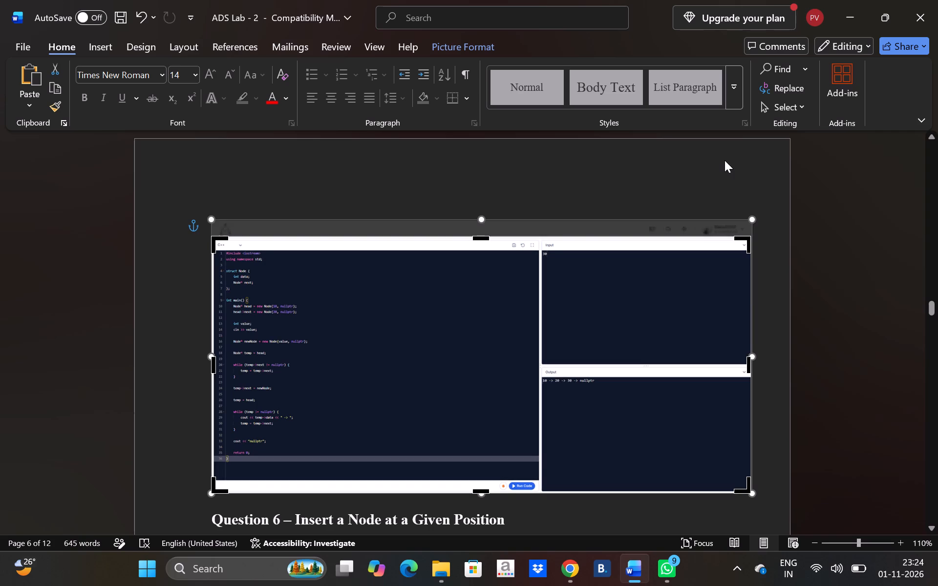
pyautogui.hotkey('ctrl', 'v')
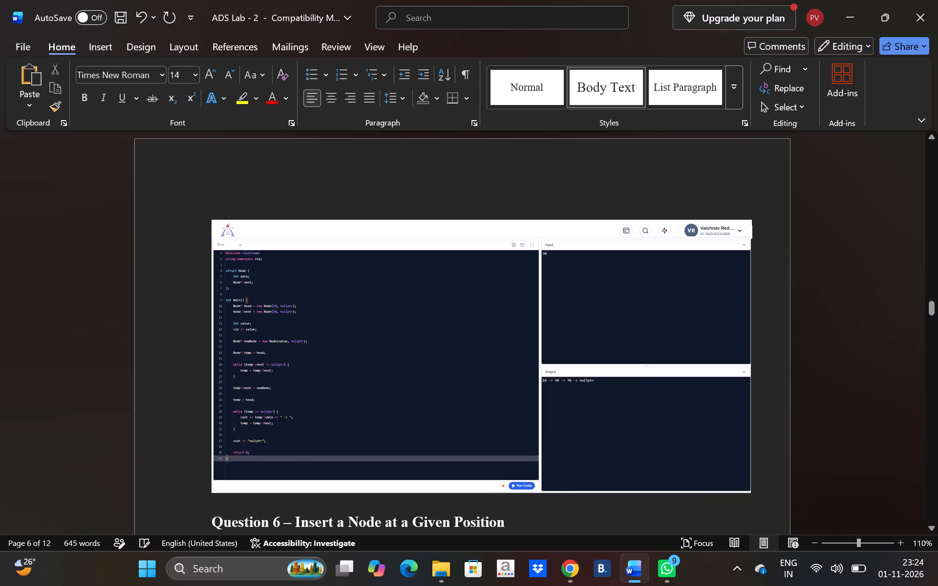
# Resize the Question 5 code screenshot from its upper corner so it lines up with the width and bottom edge of the header bar.
pyautogui.click(720, 270)
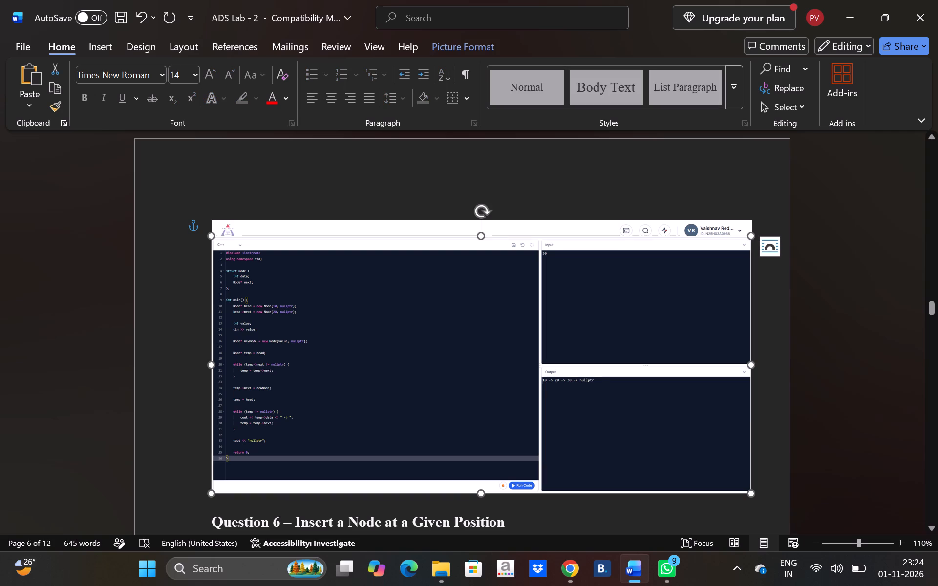
pyautogui.click(750, 239)
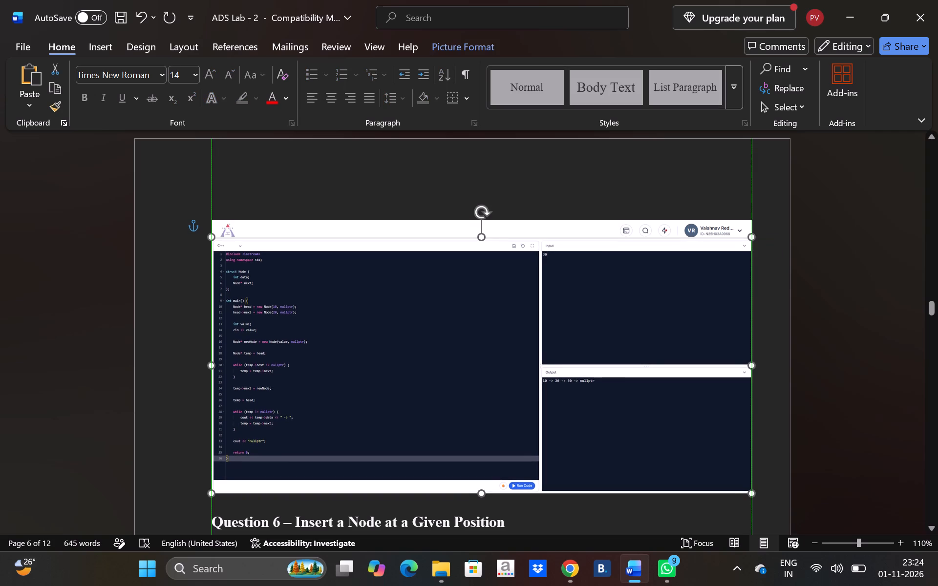
pyautogui.click(725, 195)
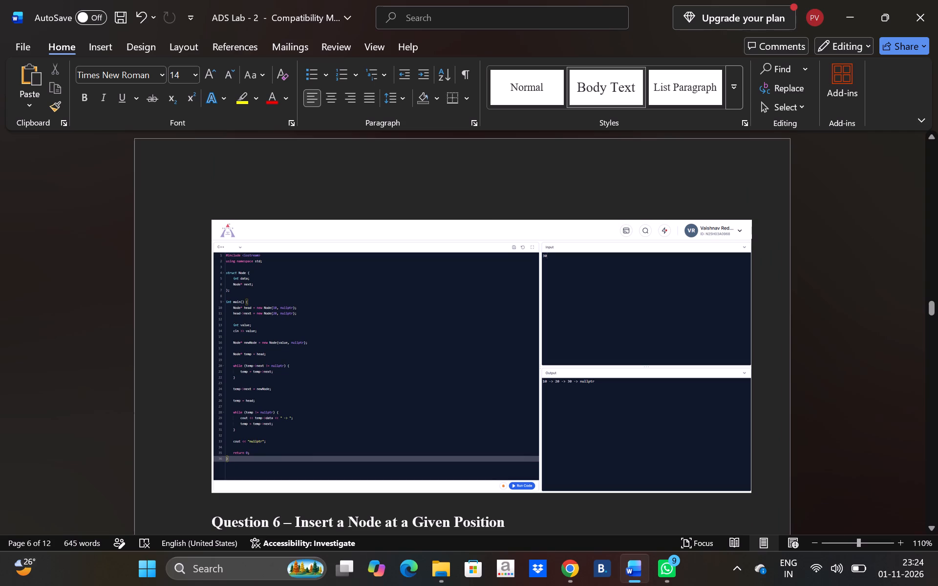
pyautogui.scroll(-1, 738, 267)
pyautogui.press('Up')
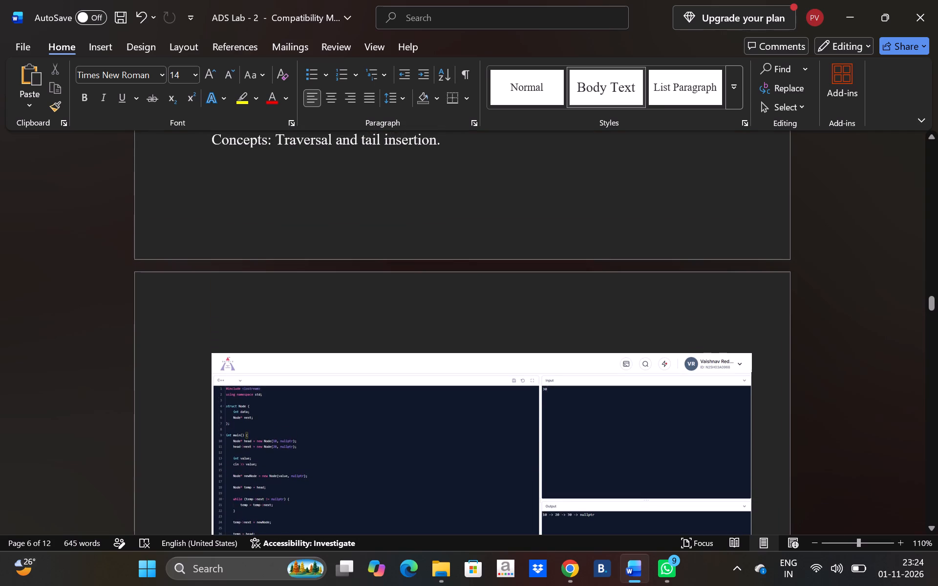
pyautogui.press('Down')
pyautogui.press('Down')
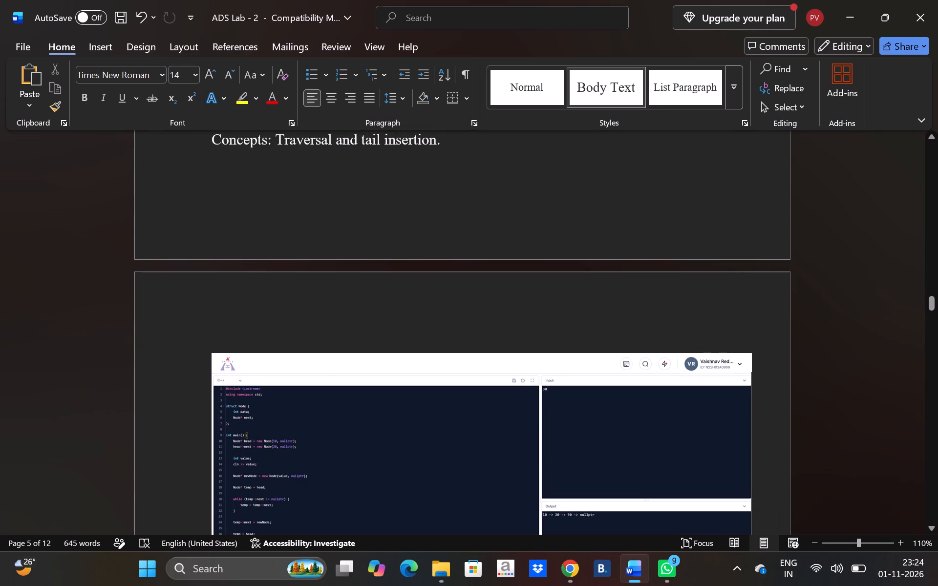
pyautogui.click(721, 414)
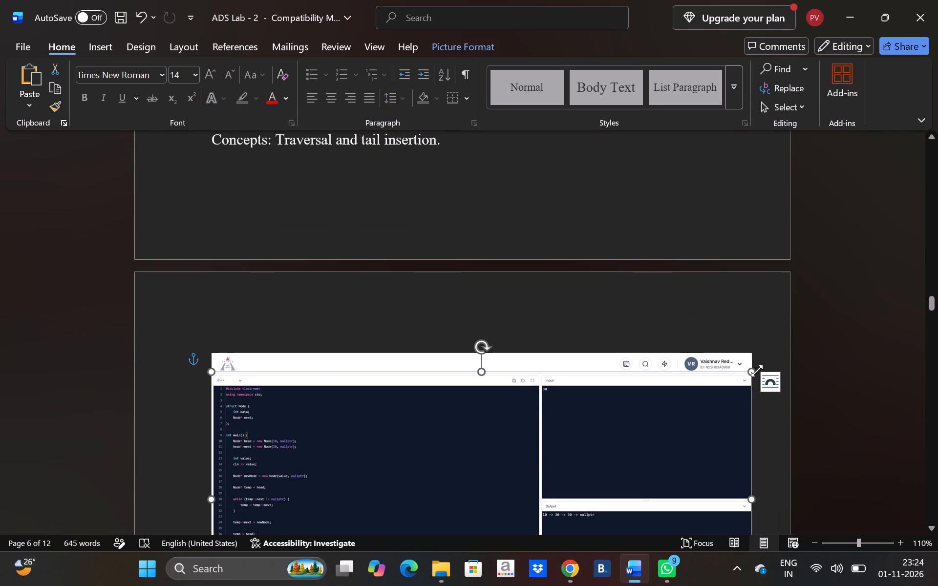
pyautogui.click(752, 372)
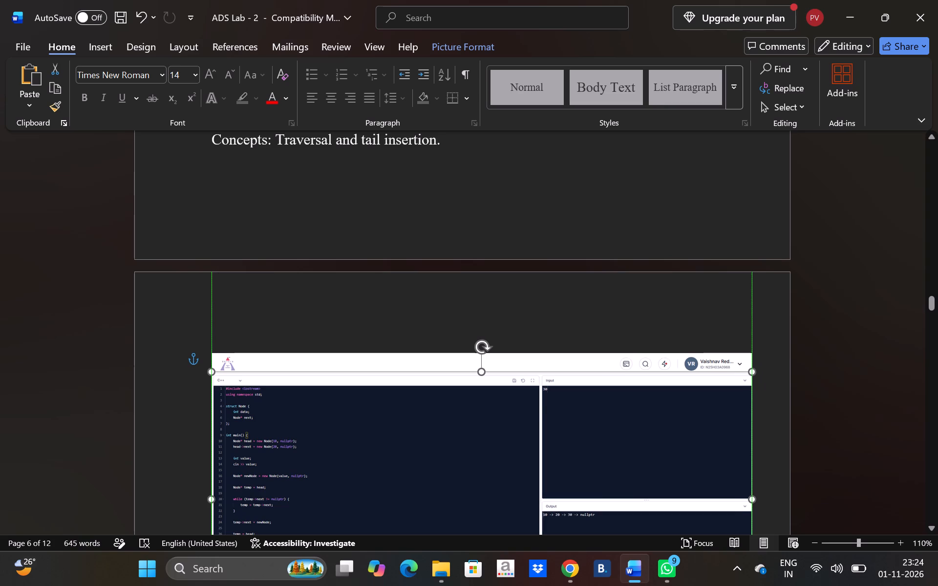
pyautogui.scroll(1, 716, 305)
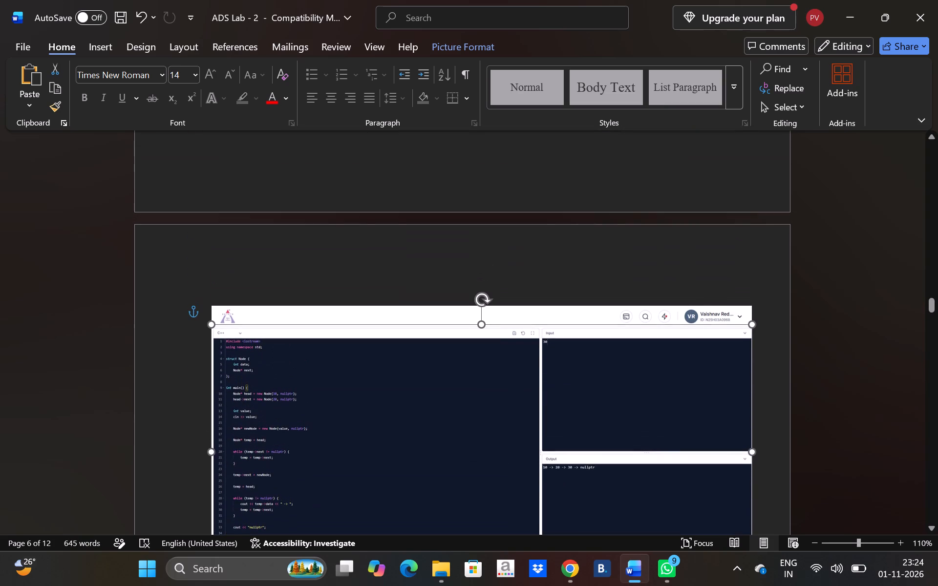
pyautogui.press('Up')
pyautogui.click(716, 305)
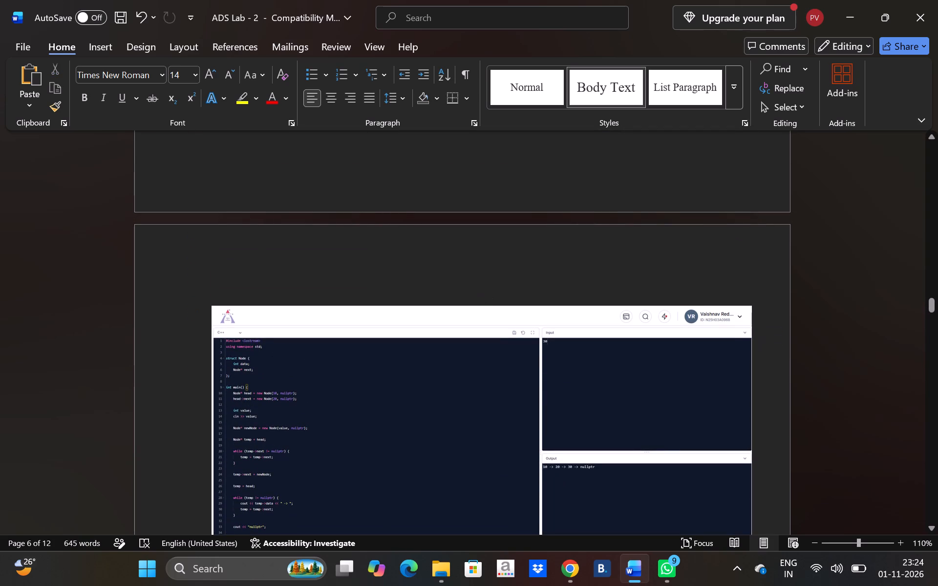
# Crop the old student's header strip off the top of the Question 6 code screenshot, keeping its full width.
pyautogui.scroll(-2, 713, 258)
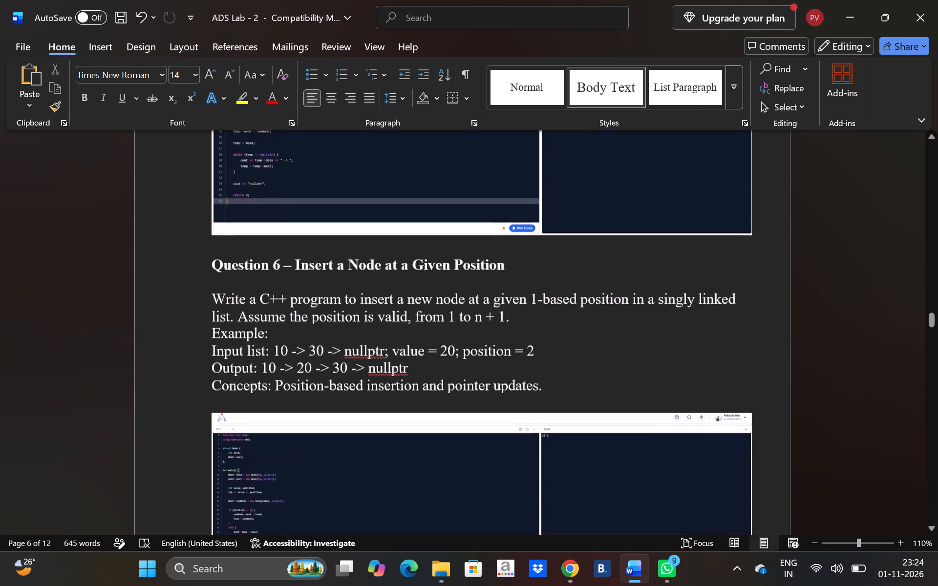
pyautogui.scroll(-2, 713, 258)
pyautogui.rightClick(638, 397)
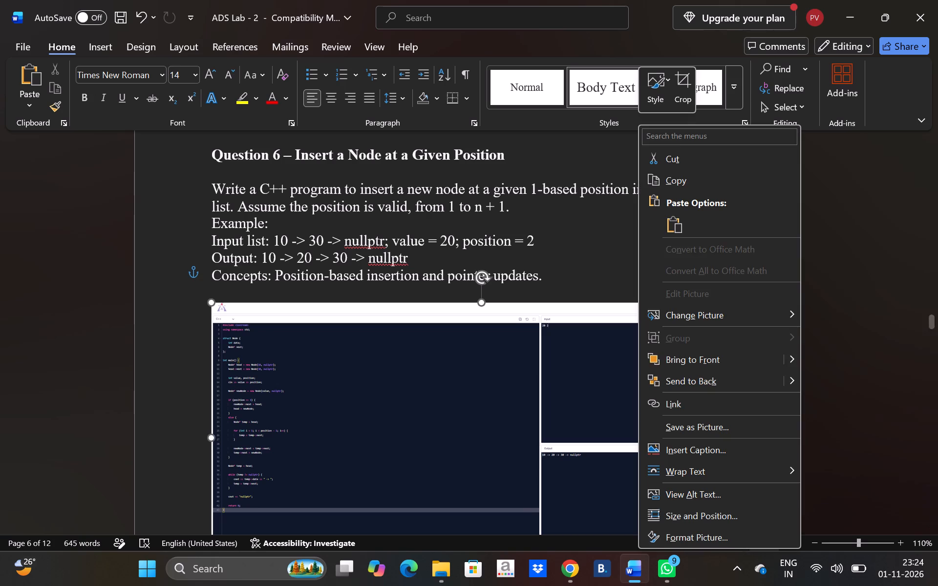
pyautogui.click(672, 101)
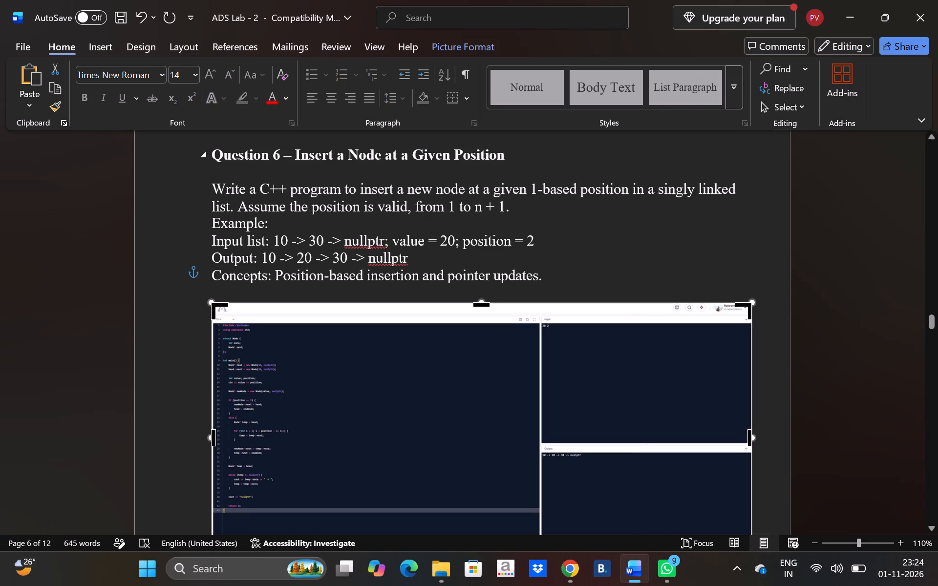
pyautogui.moveTo(744, 305); pyautogui.dragTo(750, 315)
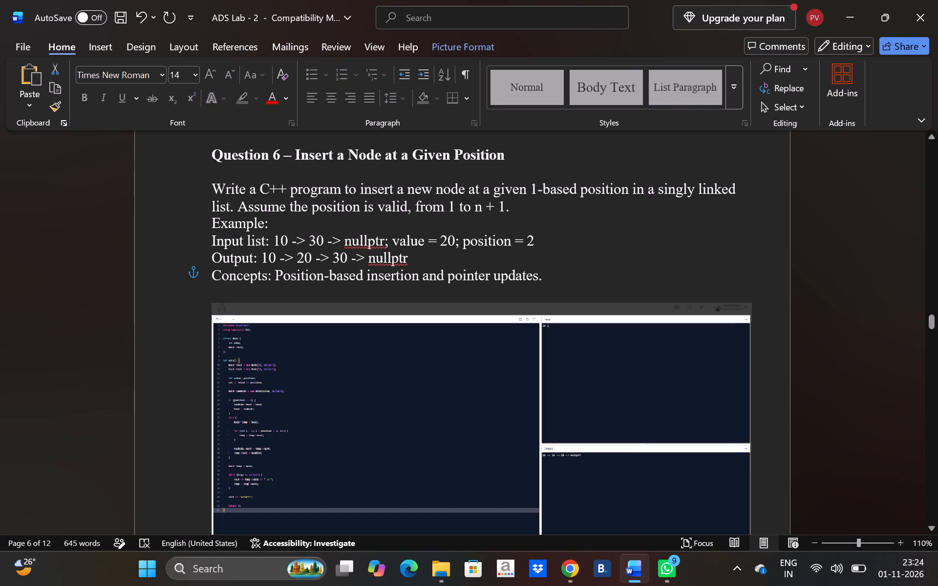
pyautogui.moveTo(750, 315); pyautogui.dragTo(749, 314)
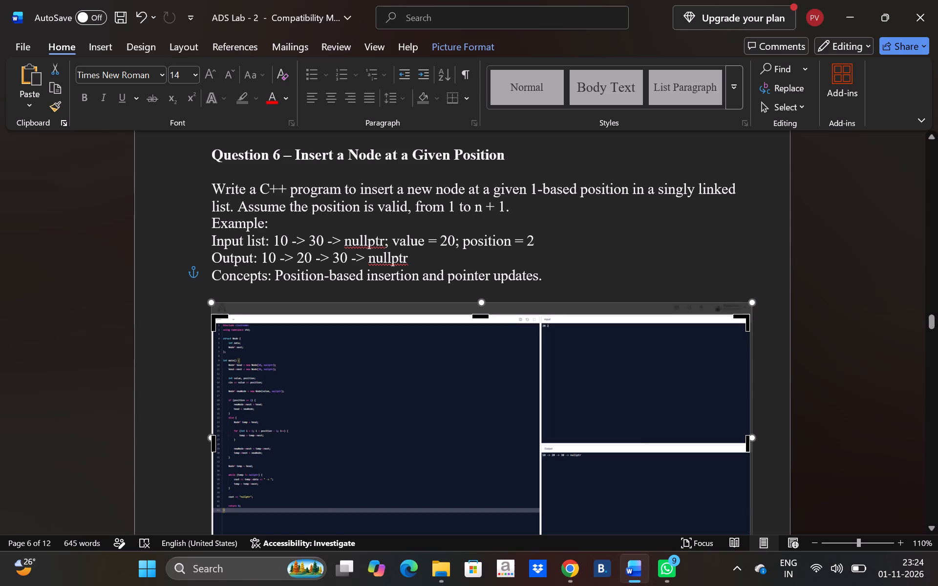
pyautogui.scroll(1, 745, 313)
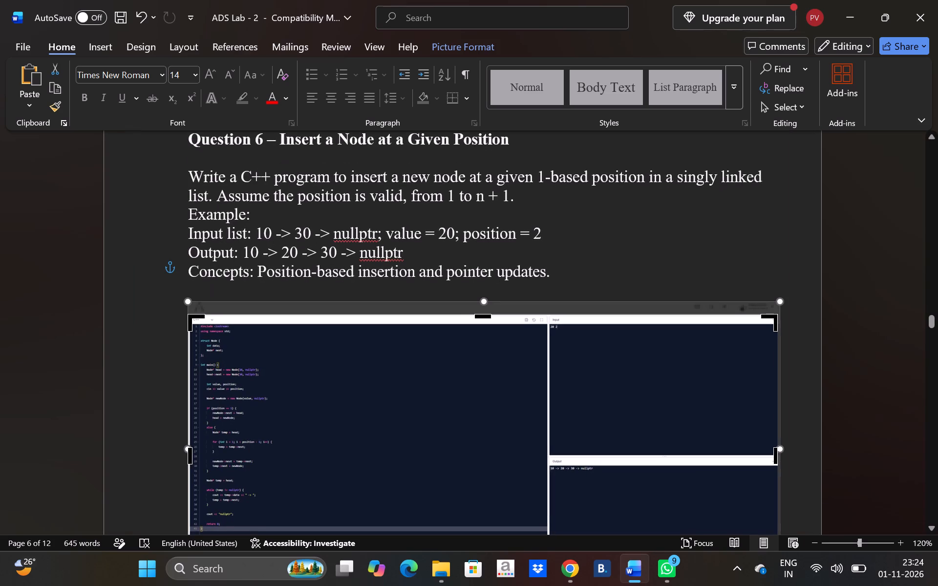
pyautogui.moveTo(772, 315); pyautogui.dragTo(780, 315)
pyautogui.click(775, 294)
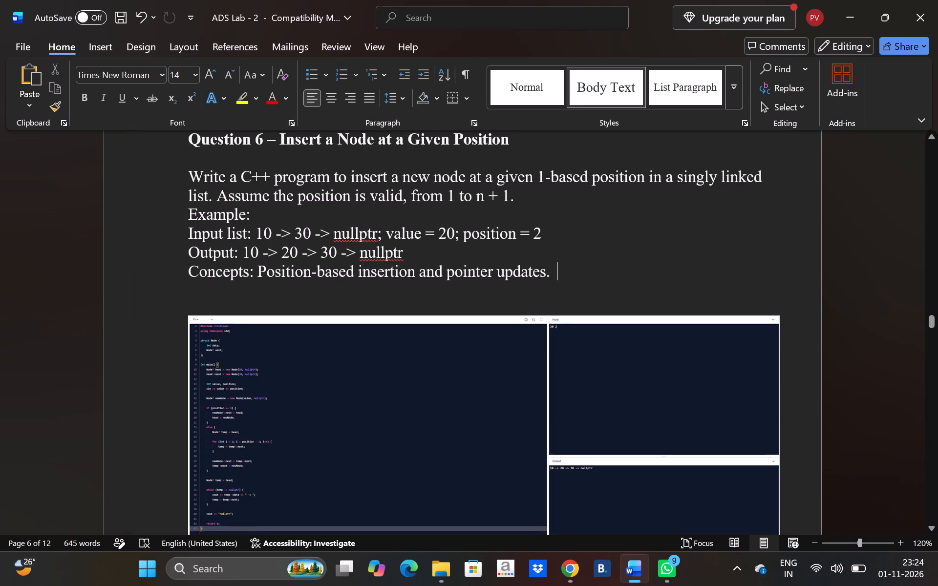
# Paste the copied replacement header bar on a new line above the cropped Question 6 code screenshot.
pyautogui.press('Return')
pyautogui.hotkey('ctrl', 'v')
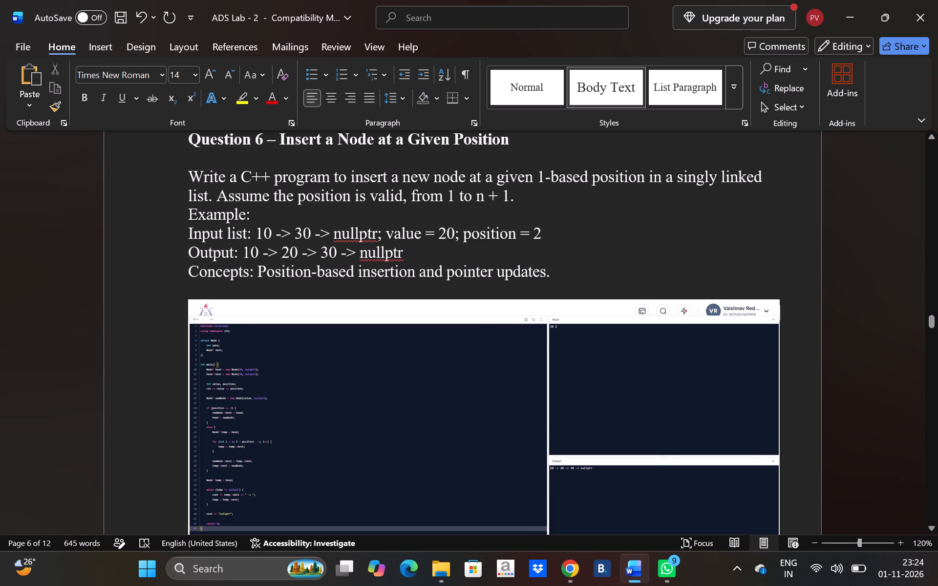
# Move the Question 6 code screenshot slightly down so it sits directly under the header bar with its side edges aligned.
pyautogui.moveTo(685, 370); pyautogui.dragTo(689, 370)
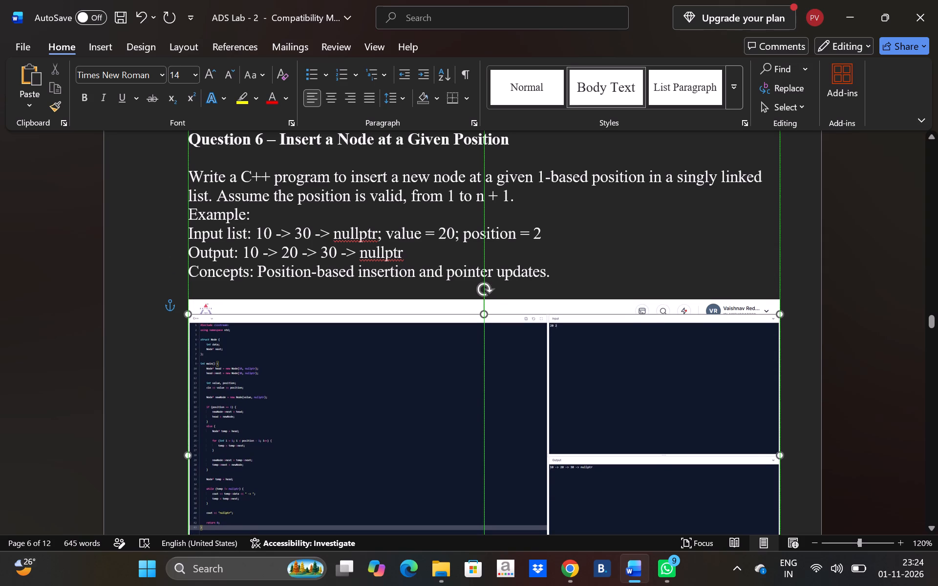
pyautogui.moveTo(689, 370); pyautogui.dragTo(691, 374)
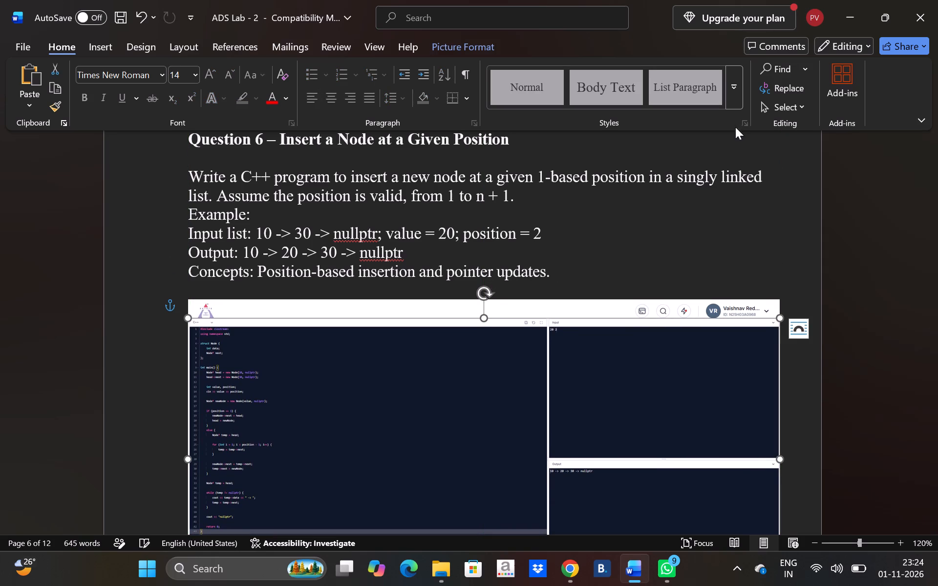
pyautogui.click(732, 245)
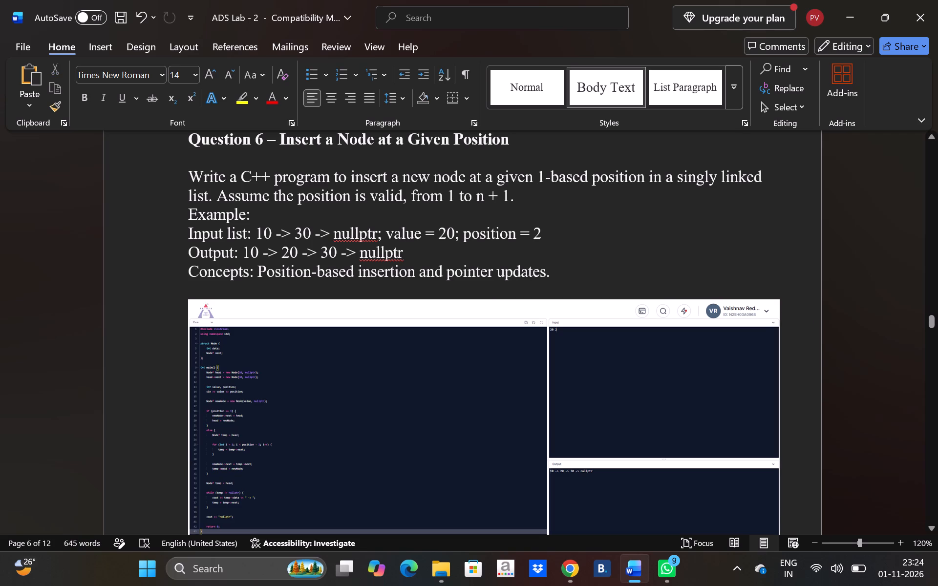
pyautogui.click(633, 339)
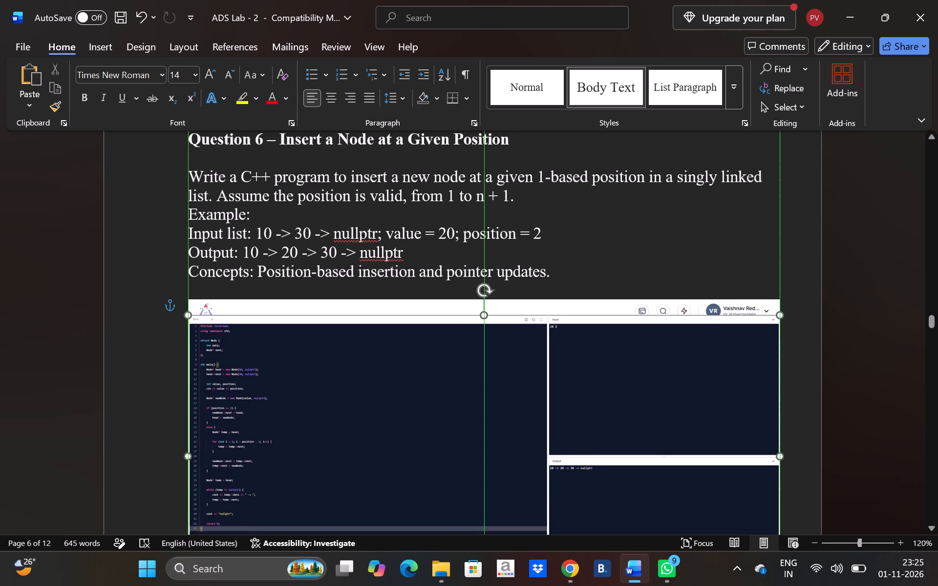
pyautogui.click(664, 290)
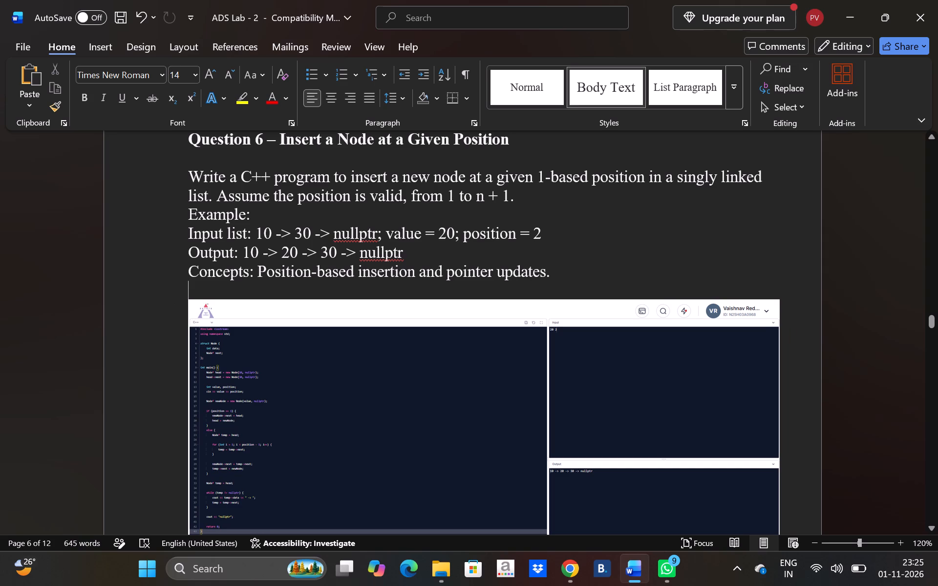
pyautogui.click(639, 366)
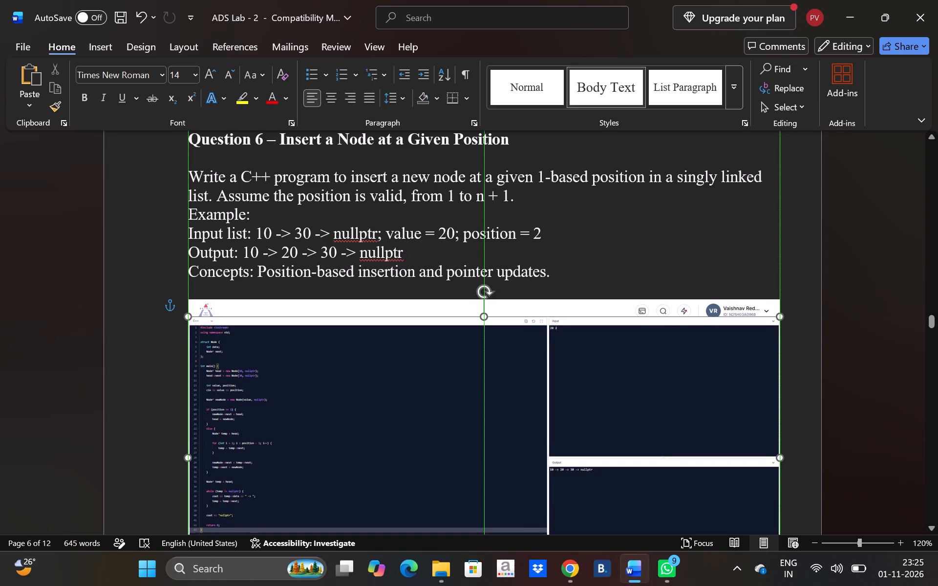
pyautogui.click(718, 270)
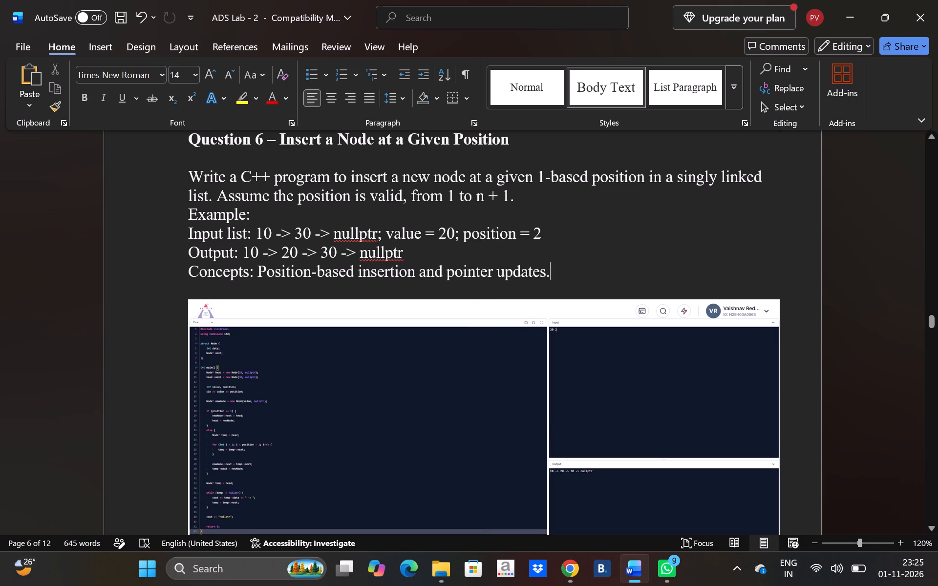
# Crop the old student's header strip off the top of the Question 7 code screenshot, keeping its full width.
pyautogui.scroll(-4, 687, 304)
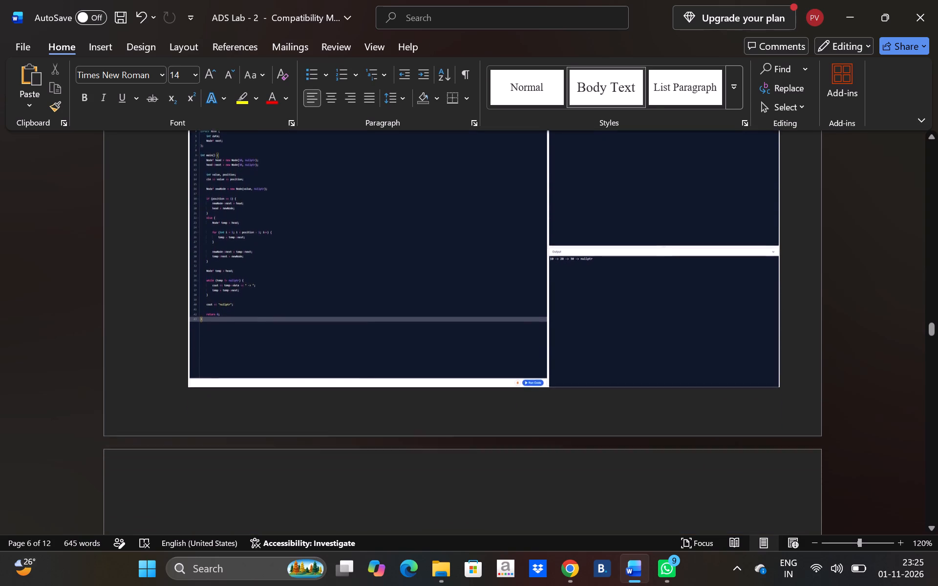
pyautogui.scroll(-5, 687, 304)
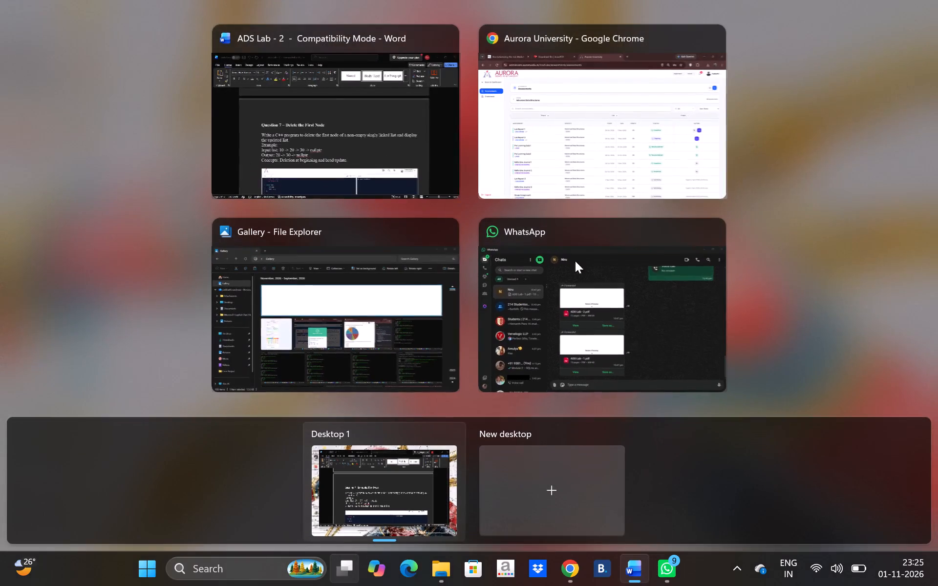
pyautogui.click(389, 143)
pyautogui.hscroll(1, 520, 345)
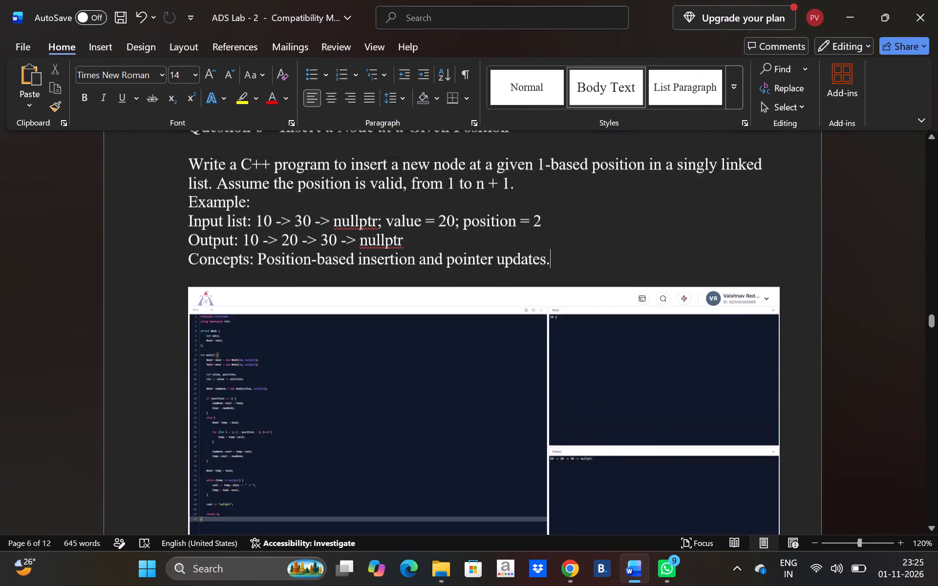
pyautogui.hscroll(1, 520, 345)
pyautogui.scroll(-4, 520, 345)
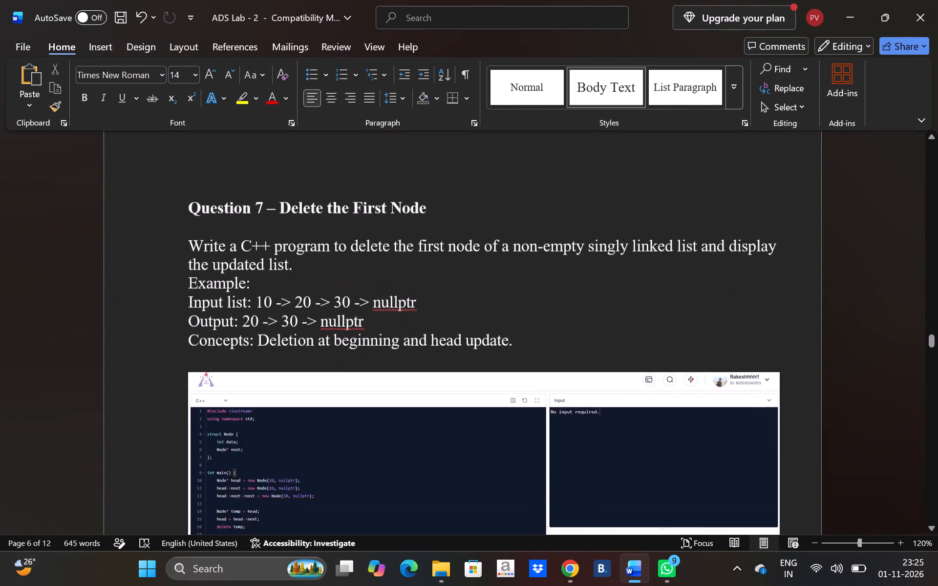
pyautogui.scroll(-3, 520, 345)
pyautogui.rightClick(520, 345)
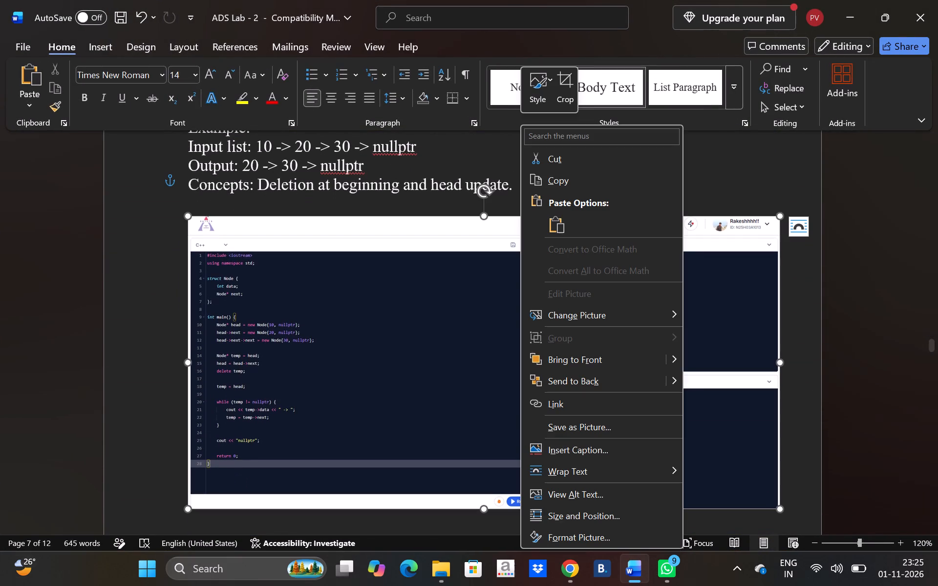
pyautogui.click(569, 77)
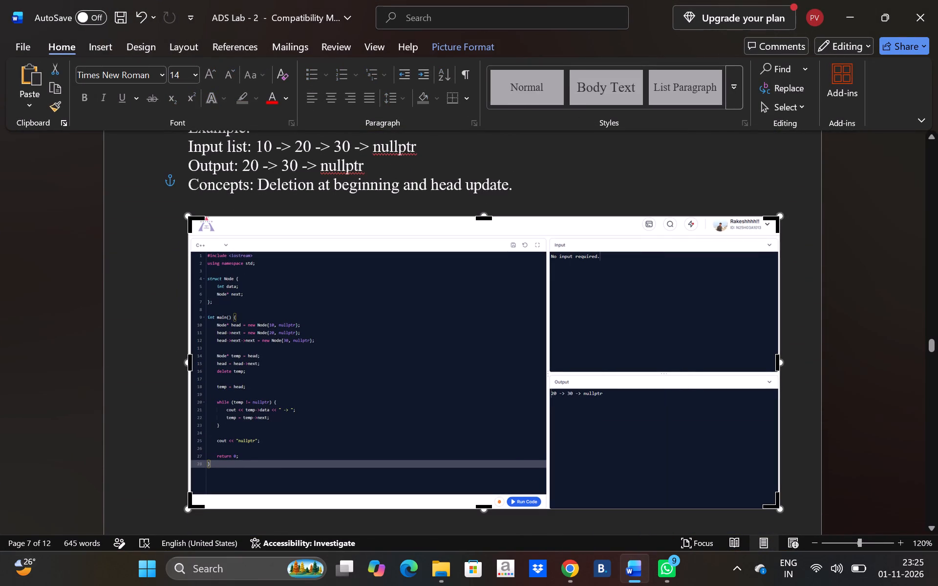
pyautogui.moveTo(777, 216); pyautogui.dragTo(782, 230)
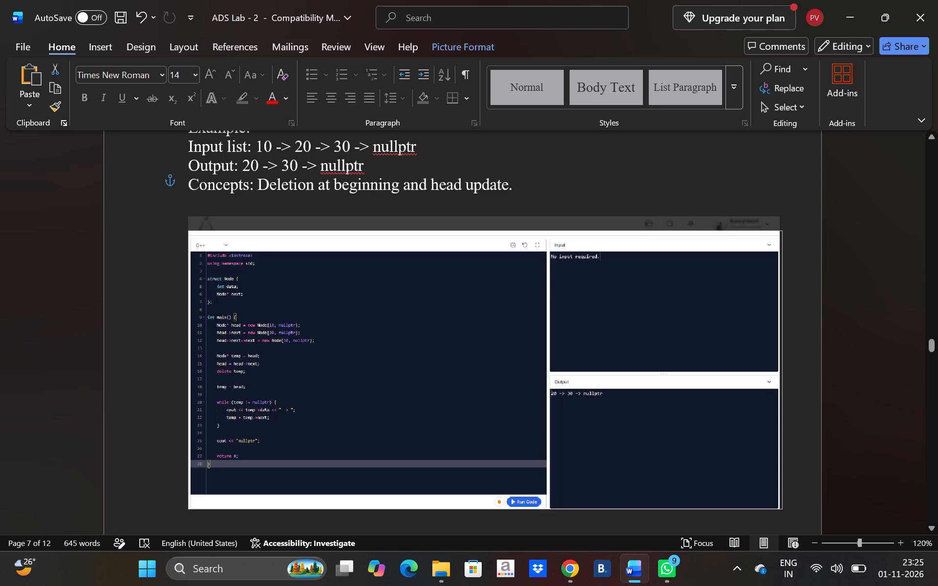
pyautogui.moveTo(782, 230); pyautogui.dragTo(779, 231)
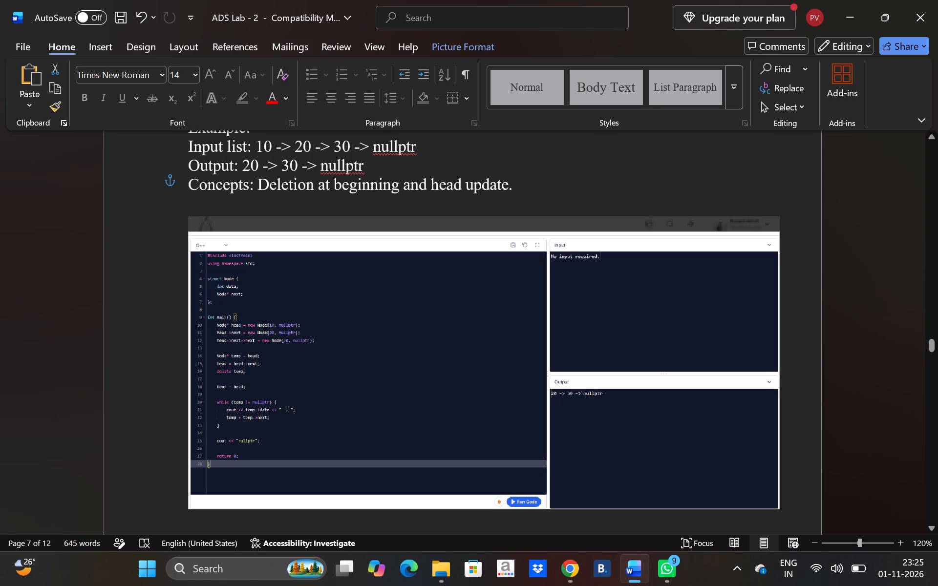
pyautogui.moveTo(779, 231); pyautogui.dragTo(779, 233)
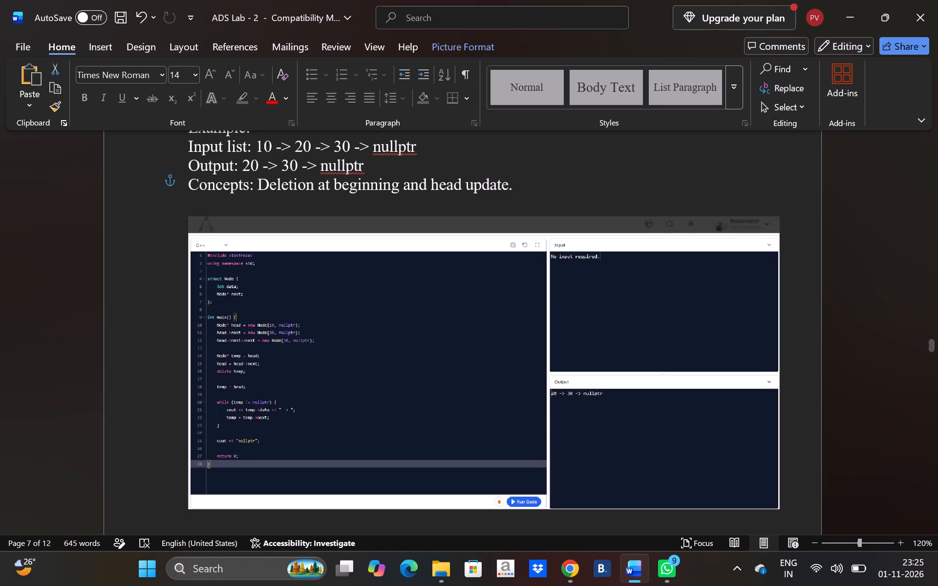
pyautogui.moveTo(779, 233); pyautogui.dragTo(777, 231)
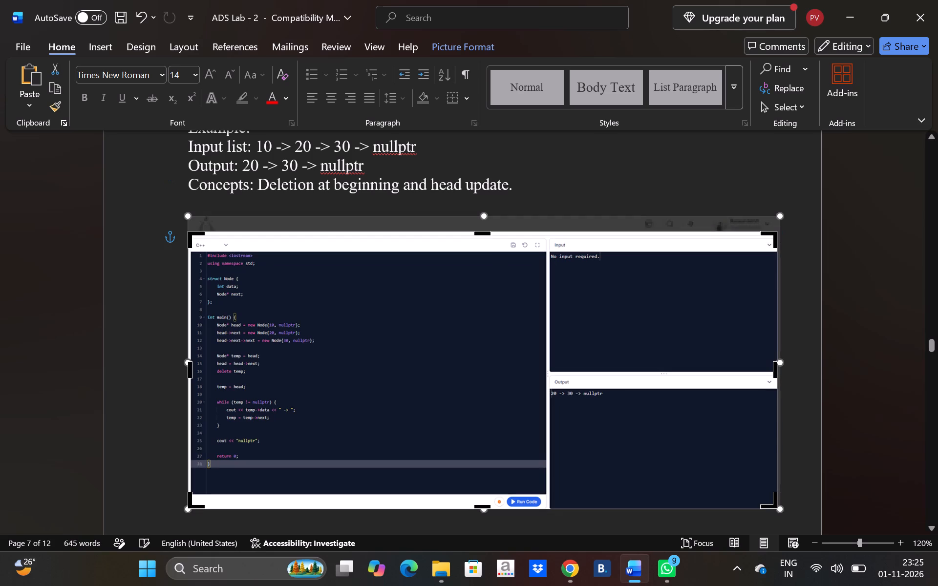
pyautogui.moveTo(777, 231); pyautogui.dragTo(785, 240)
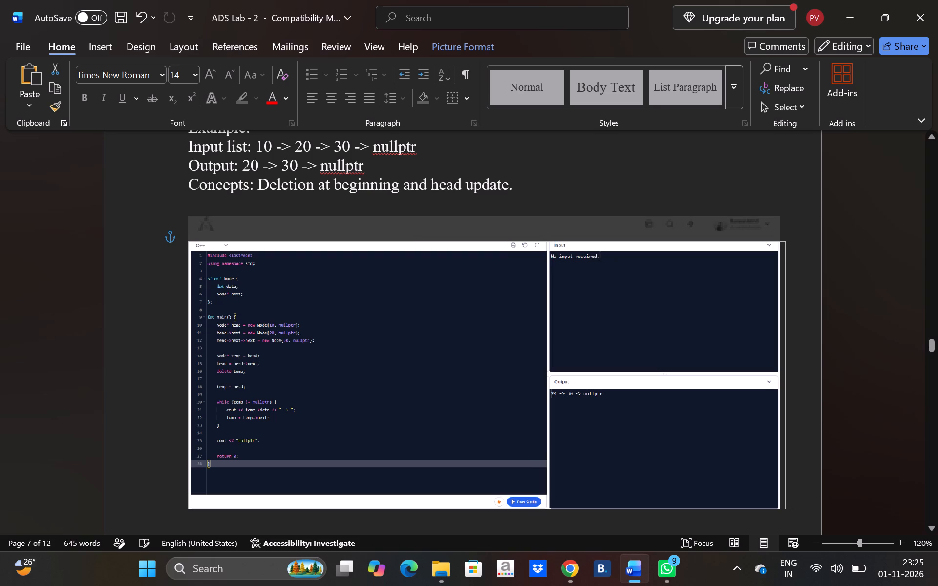
pyautogui.moveTo(785, 240); pyautogui.dragTo(779, 232)
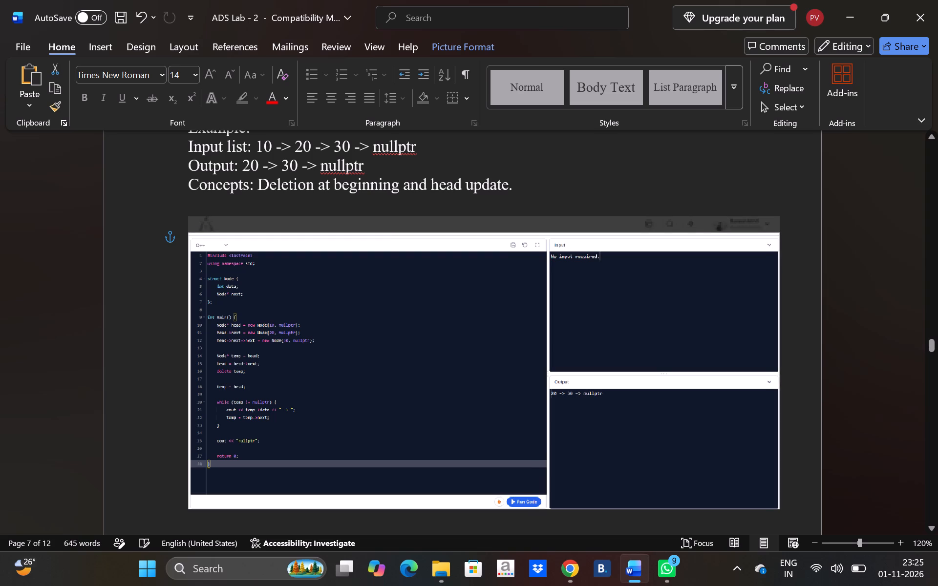
pyautogui.moveTo(779, 232); pyautogui.dragTo(782, 235)
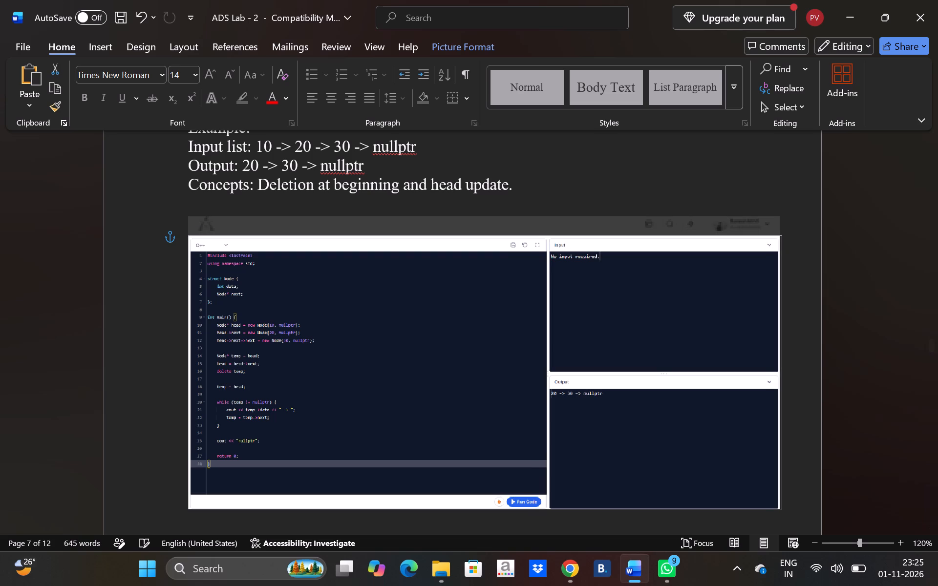
pyautogui.moveTo(782, 235); pyautogui.dragTo(782, 233)
pyautogui.click(779, 198)
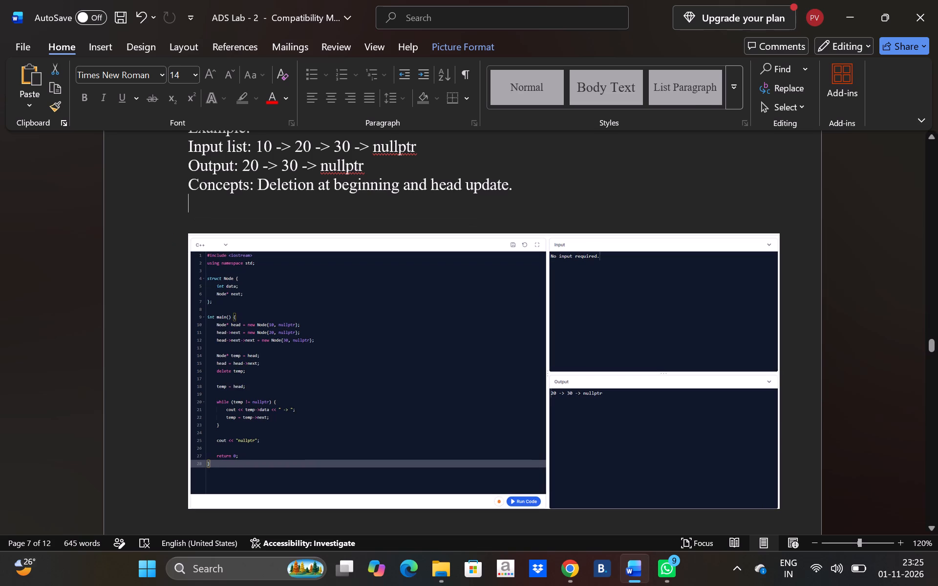
# Paste the copied replacement header bar above the cropped Question 7 code screenshot.
pyautogui.press('Return')
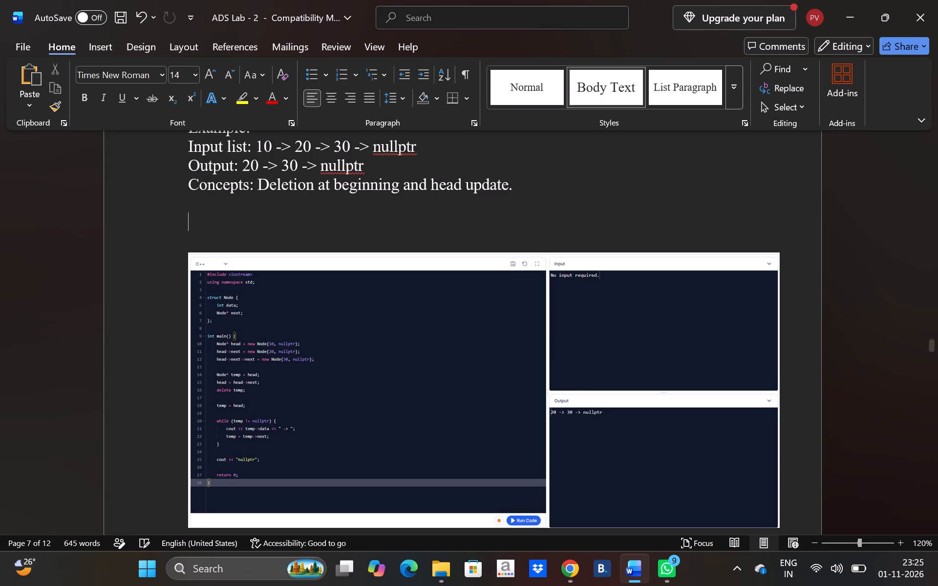
pyautogui.press('BackSpace')
pyautogui.press('Down')
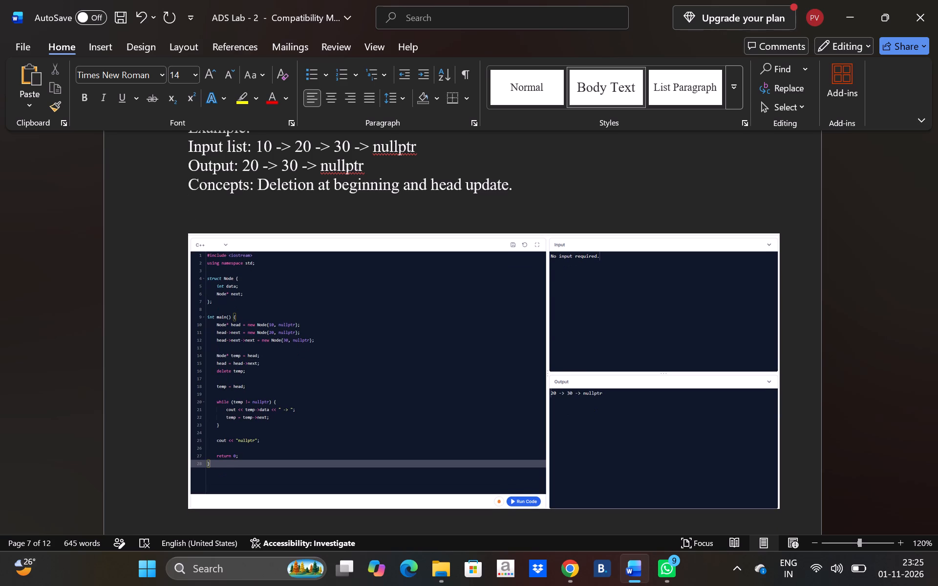
pyautogui.hotkey('ctrl', 'v')
# Move the Question 7 code screenshot slightly up to close the gap below the header bar.
pyautogui.moveTo(722, 269); pyautogui.dragTo(722, 265)
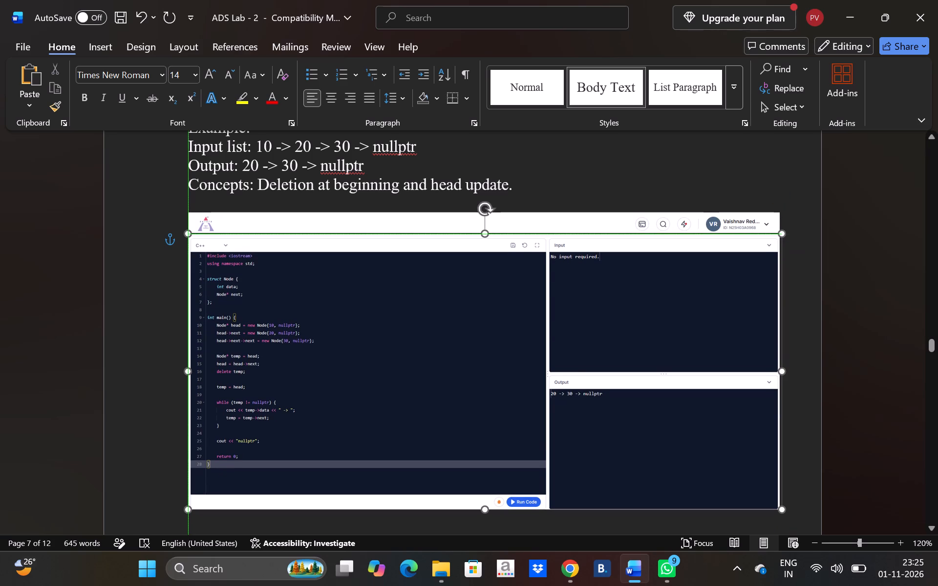
pyautogui.moveTo(722, 265); pyautogui.dragTo(724, 265)
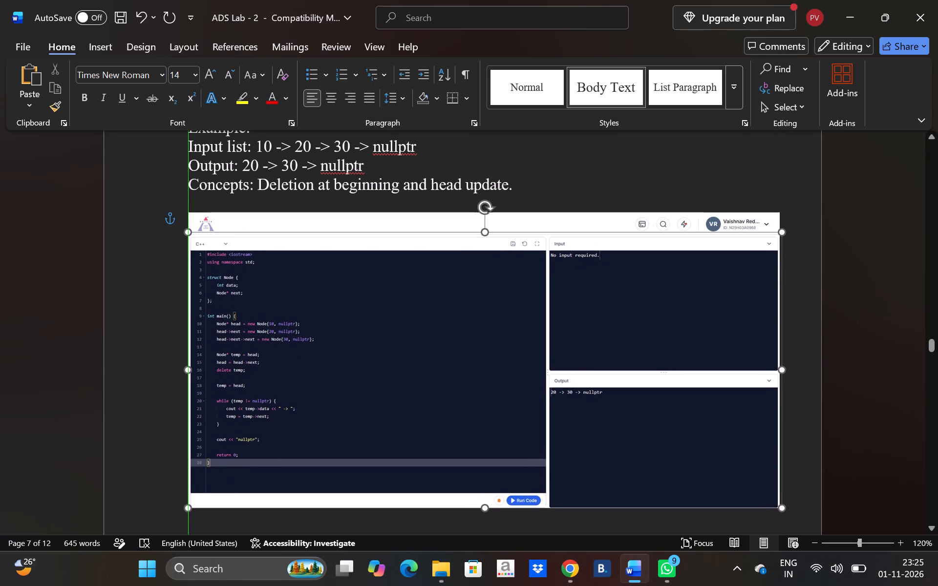
pyautogui.moveTo(724, 265); pyautogui.dragTo(724, 264)
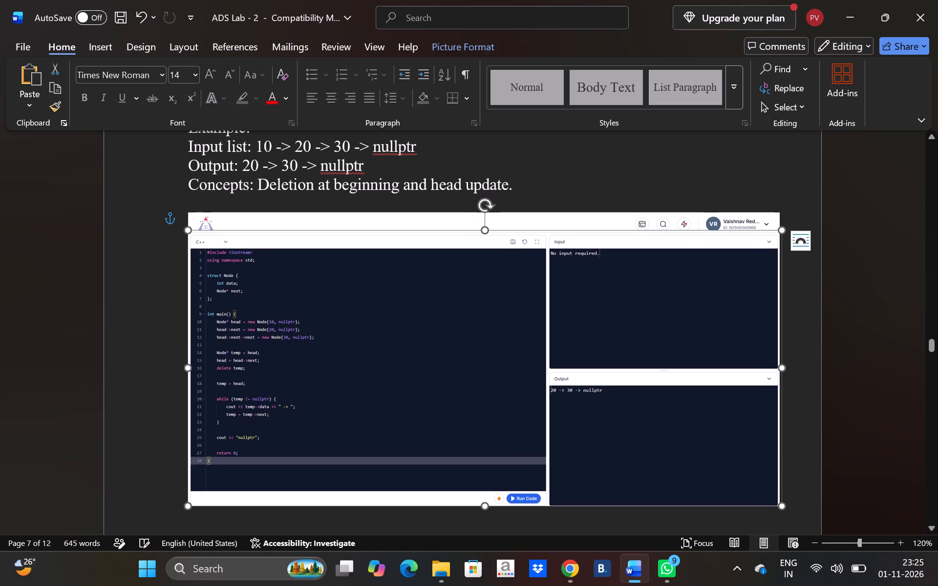
# Nudge the Question 7 code screenshot vertically so its top edge sits directly against the header bar.
pyautogui.click(743, 206)
pyautogui.moveTo(683, 272); pyautogui.dragTo(685, 269)
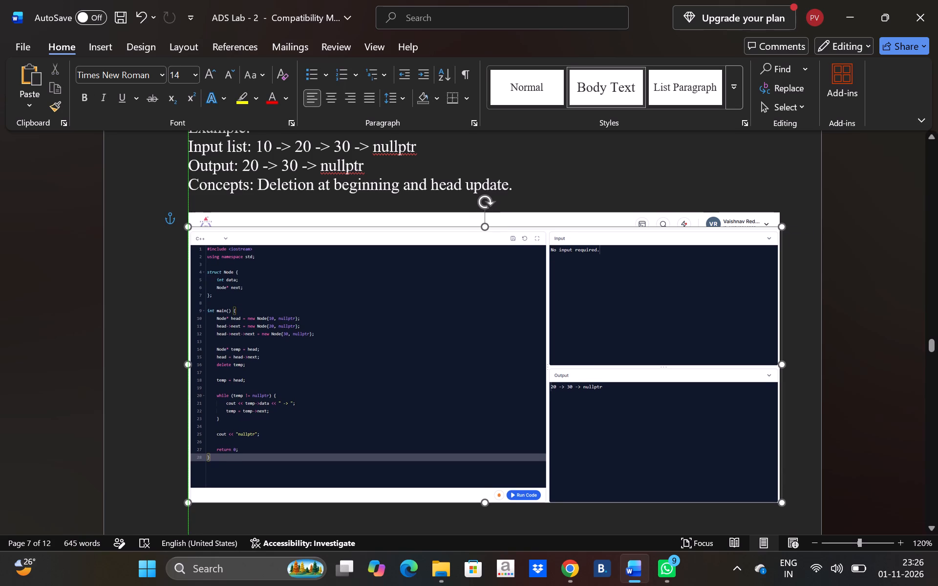
pyautogui.moveTo(685, 269); pyautogui.dragTo(685, 272)
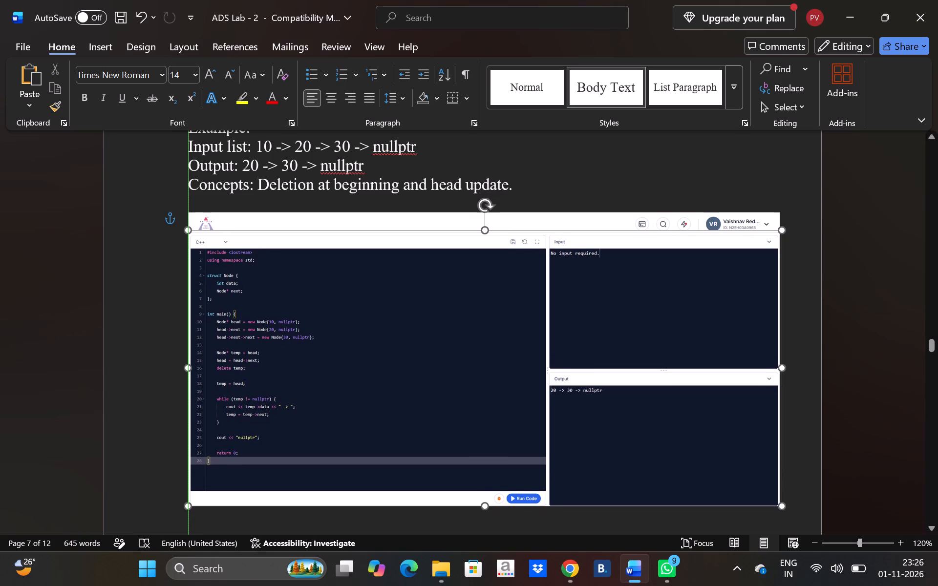
pyautogui.moveTo(685, 272); pyautogui.dragTo(687, 272)
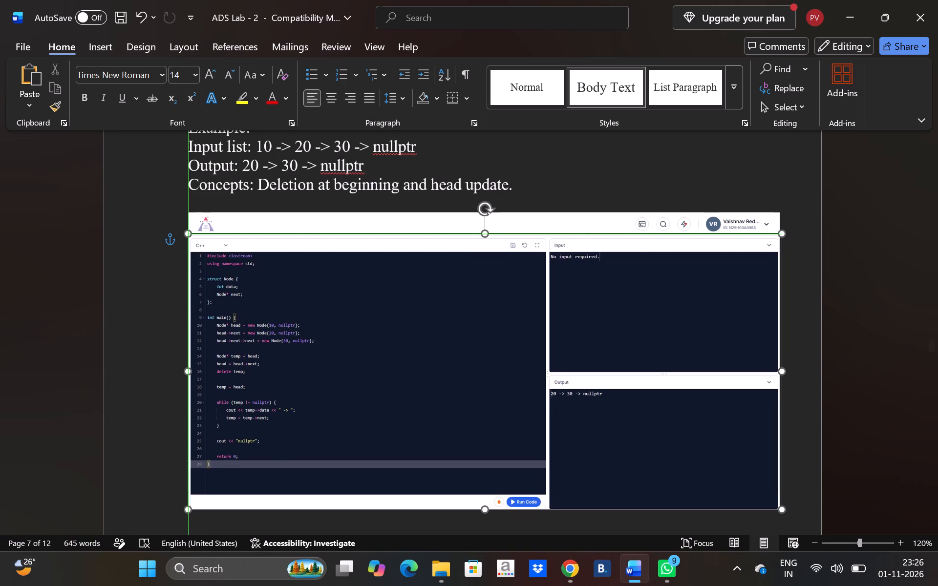
pyautogui.moveTo(687, 272); pyautogui.dragTo(689, 273)
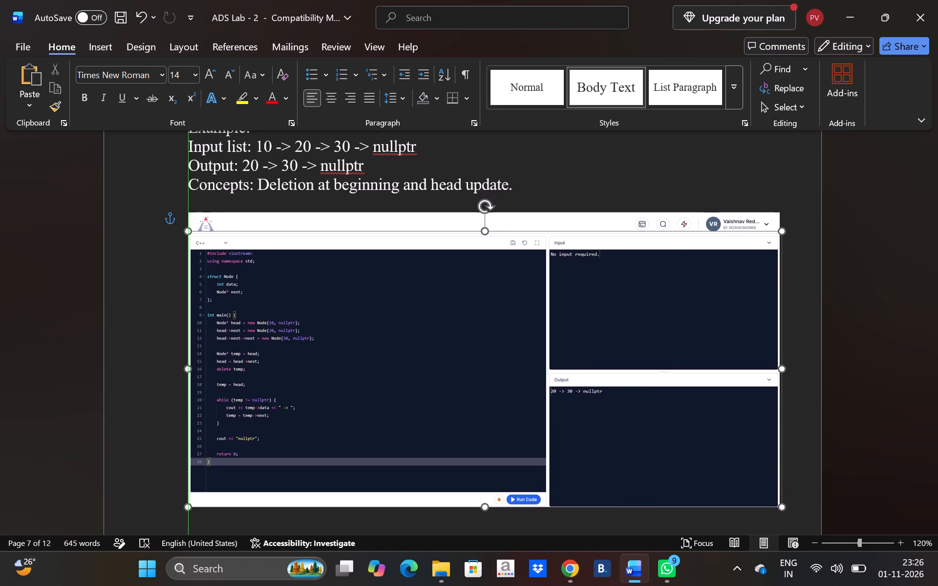
pyautogui.moveTo(689, 273); pyautogui.dragTo(689, 274)
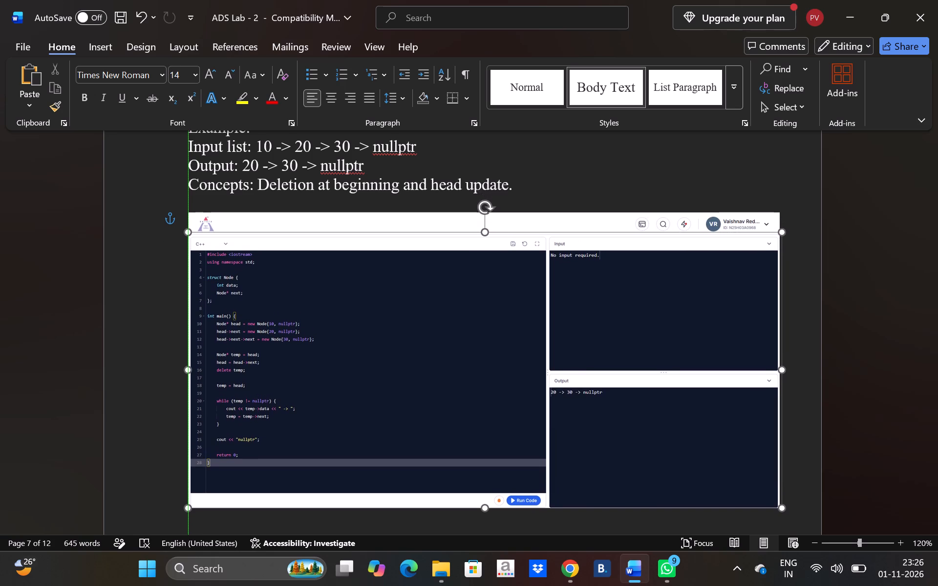
pyautogui.moveTo(689, 274); pyautogui.dragTo(688, 273)
pyautogui.click(708, 187)
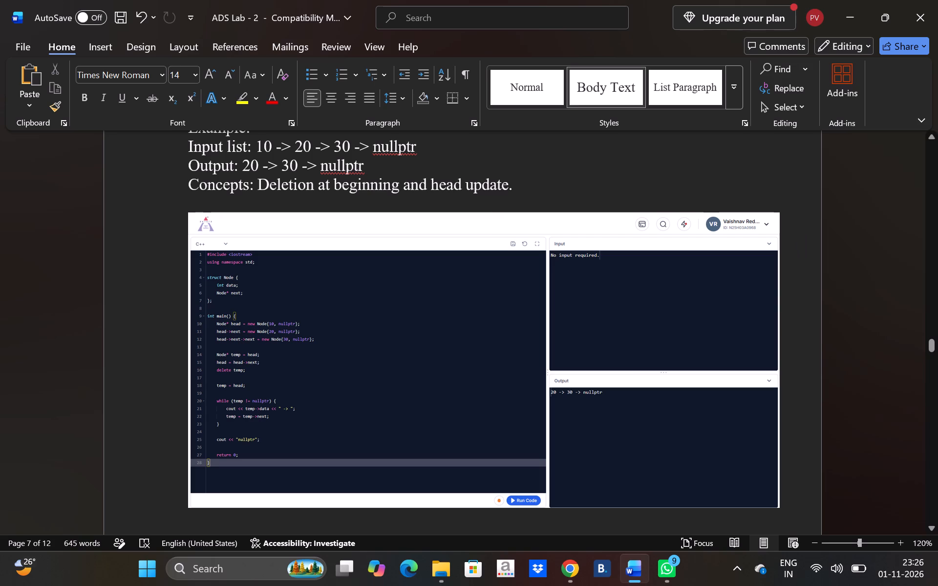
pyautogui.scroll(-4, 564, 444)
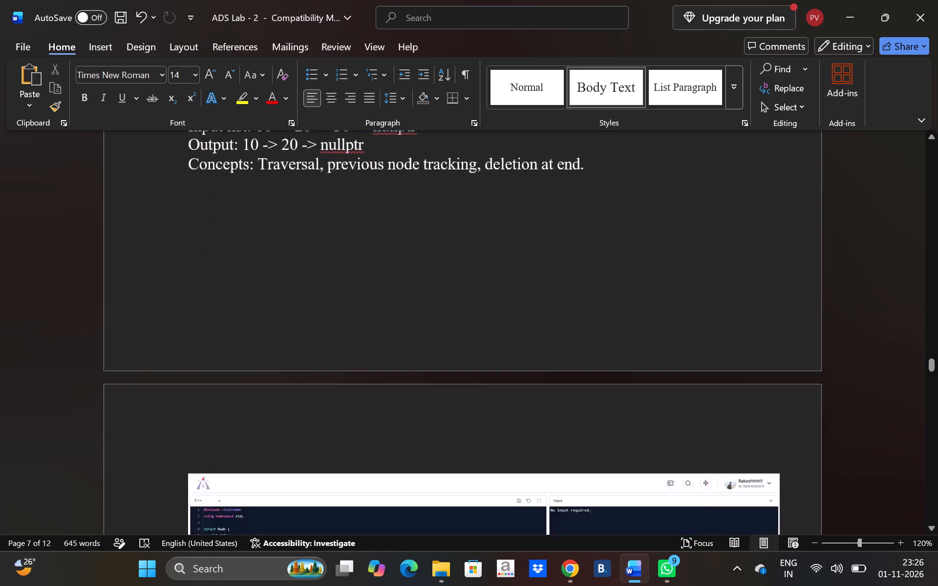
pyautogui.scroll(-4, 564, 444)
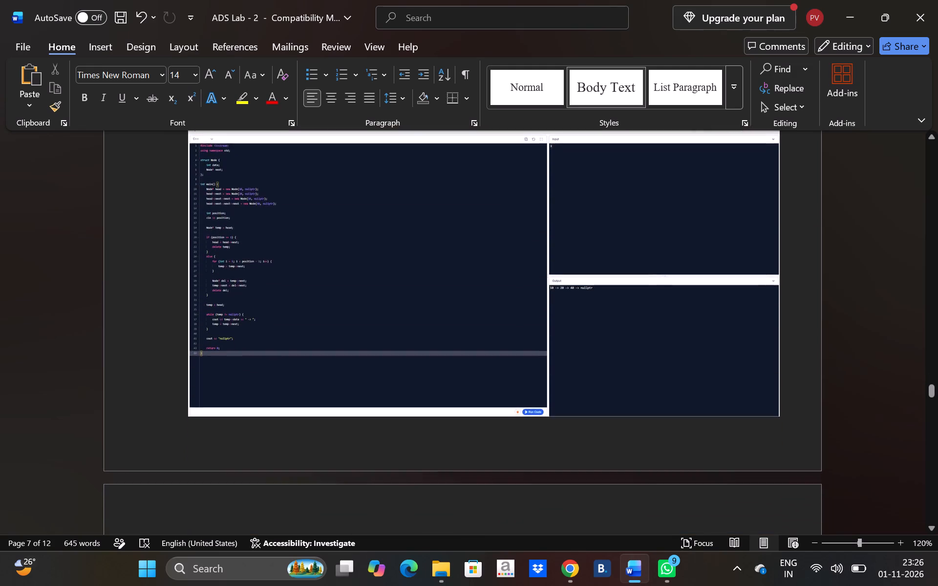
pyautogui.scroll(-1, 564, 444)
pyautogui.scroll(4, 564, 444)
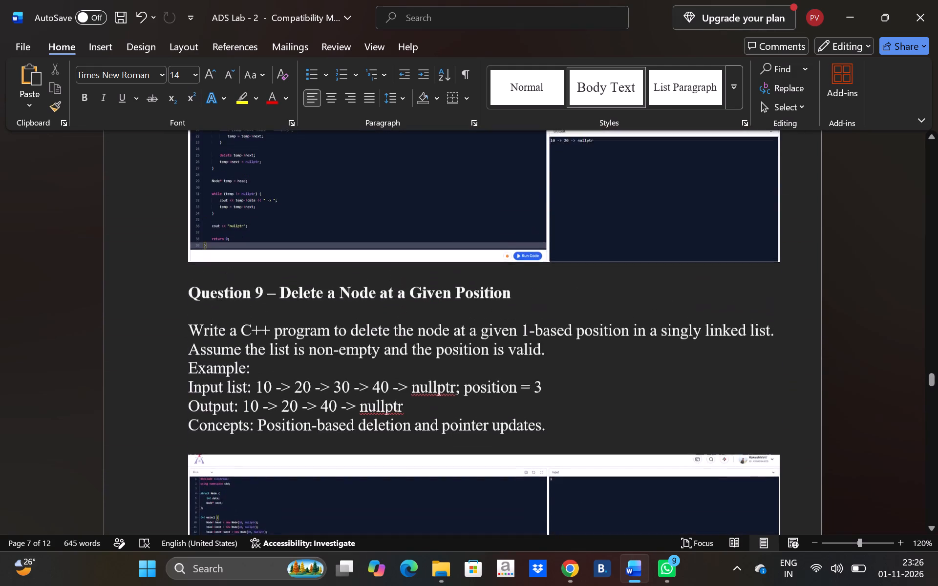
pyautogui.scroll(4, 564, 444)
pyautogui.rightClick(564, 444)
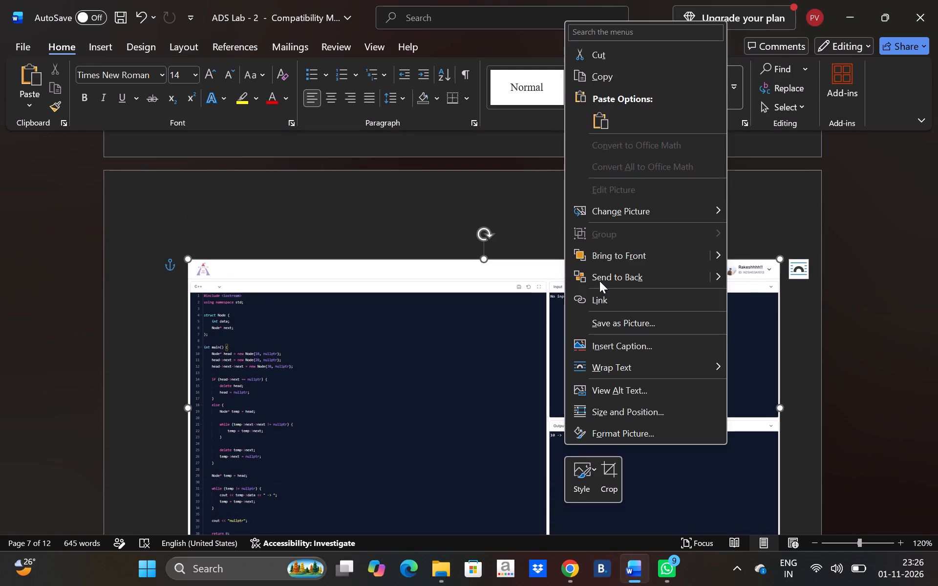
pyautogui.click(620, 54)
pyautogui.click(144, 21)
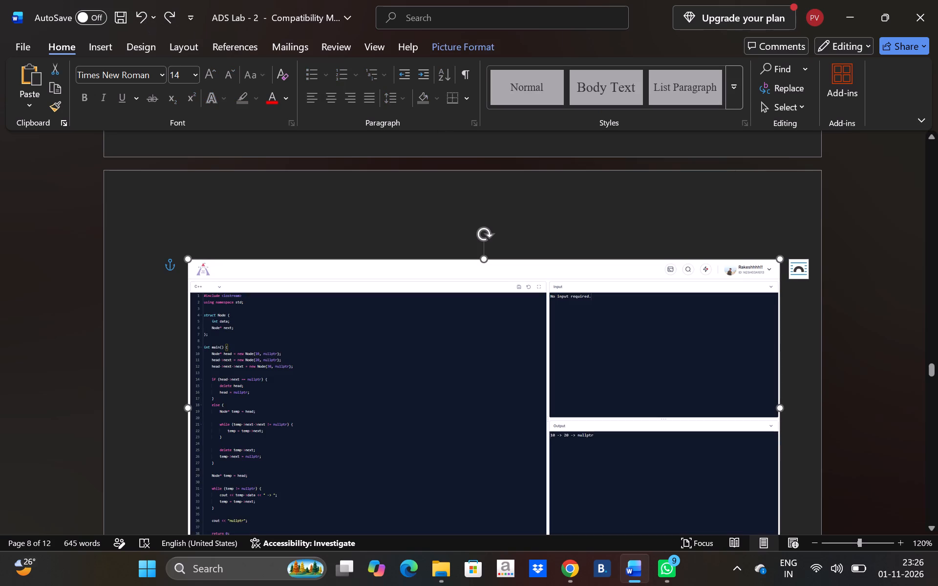
# Crop the old student's header strip off the top of the Question 8 code screenshot, keeping its full width.
pyautogui.rightClick(701, 273)
pyautogui.click(749, 71)
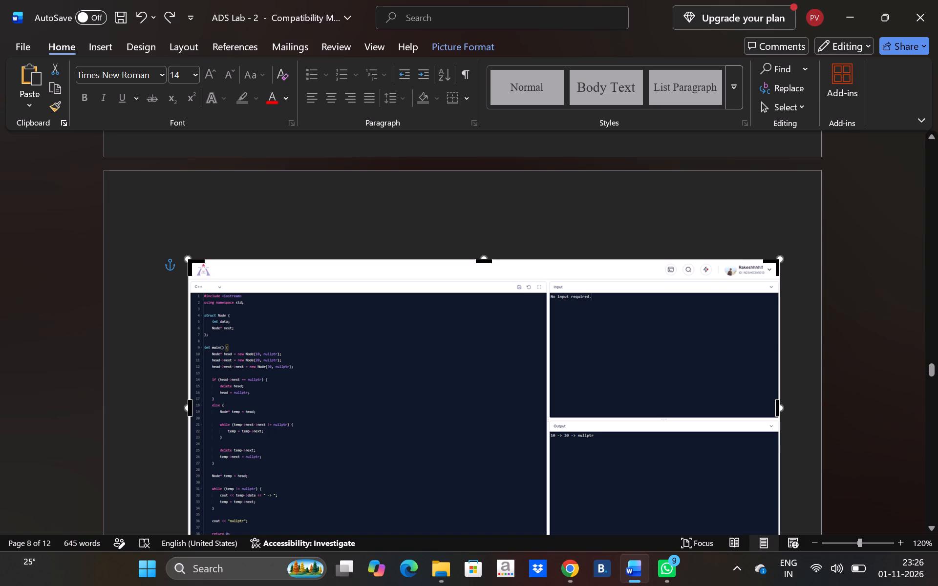
pyautogui.moveTo(776, 259); pyautogui.dragTo(778, 277)
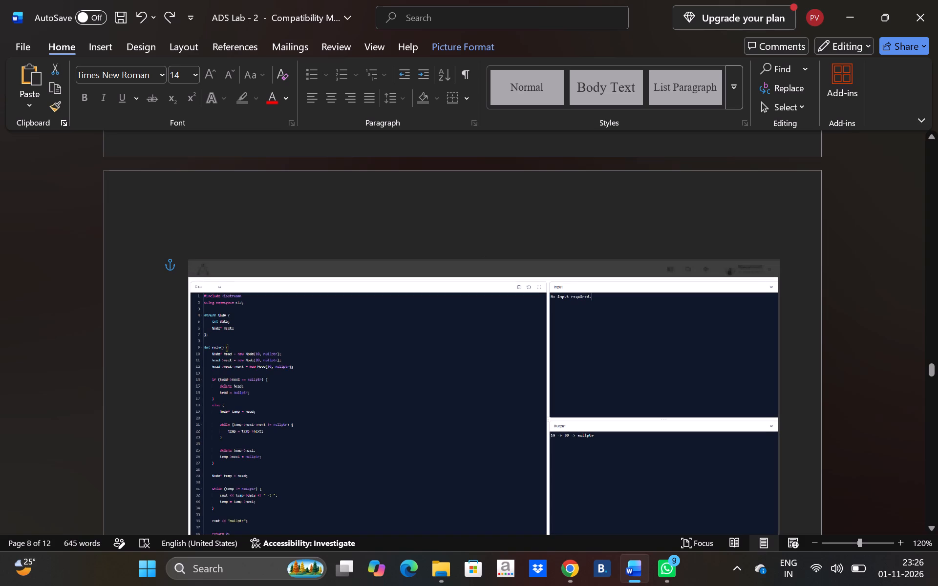
pyautogui.moveTo(778, 277); pyautogui.dragTo(777, 277)
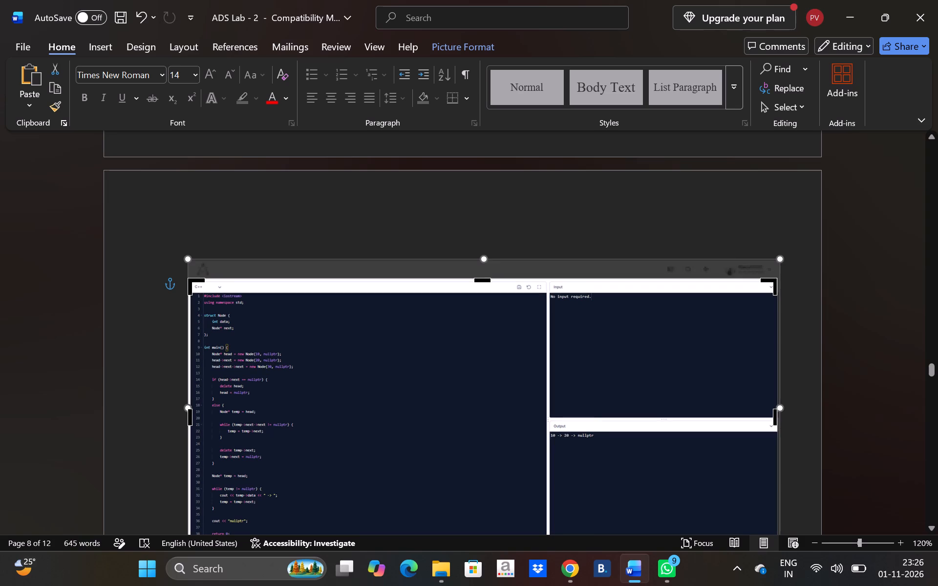
pyautogui.moveTo(772, 278); pyautogui.dragTo(774, 278)
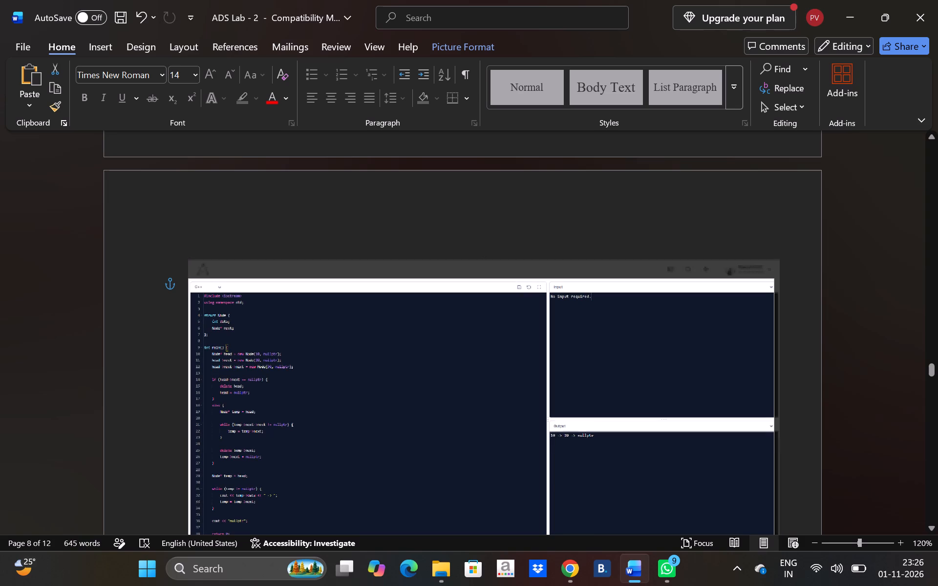
pyautogui.moveTo(774, 278); pyautogui.dragTo(778, 277)
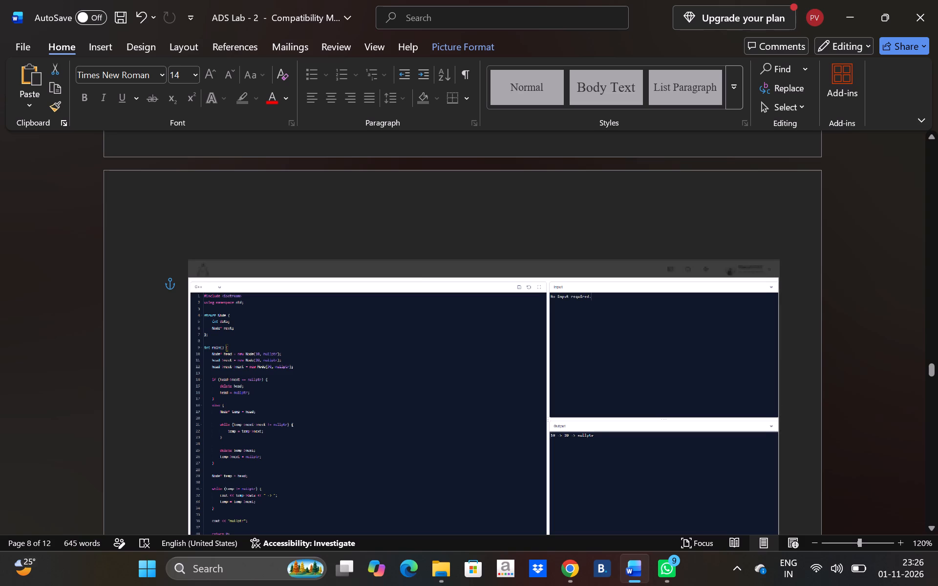
pyautogui.moveTo(778, 277); pyautogui.dragTo(779, 278)
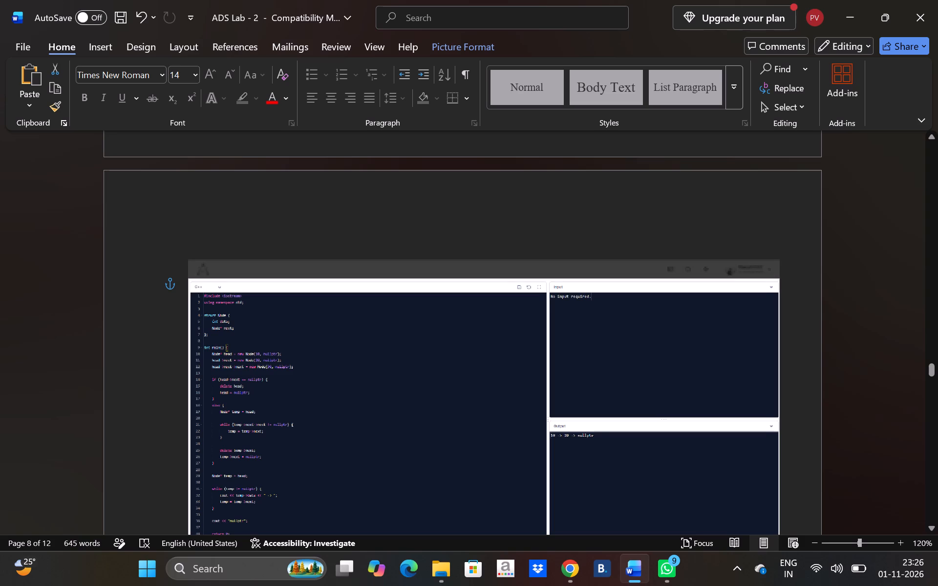
pyautogui.moveTo(779, 278); pyautogui.dragTo(777, 278)
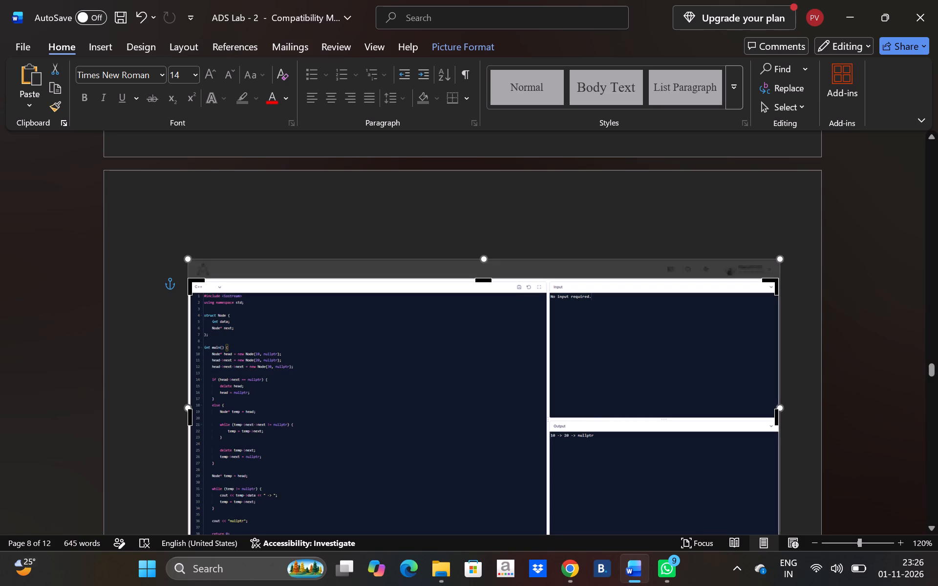
pyautogui.click(775, 280)
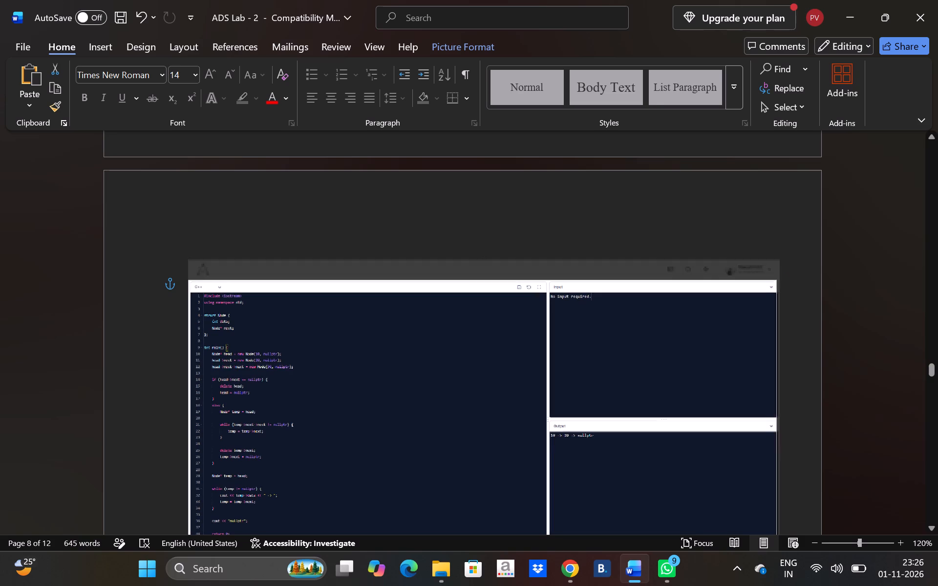
pyautogui.click(779, 280)
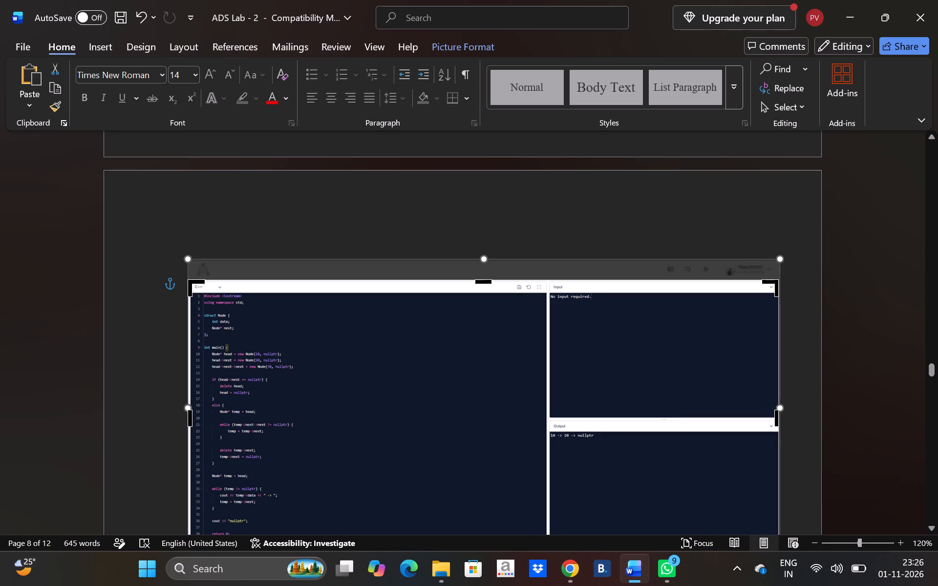
pyautogui.click(775, 284)
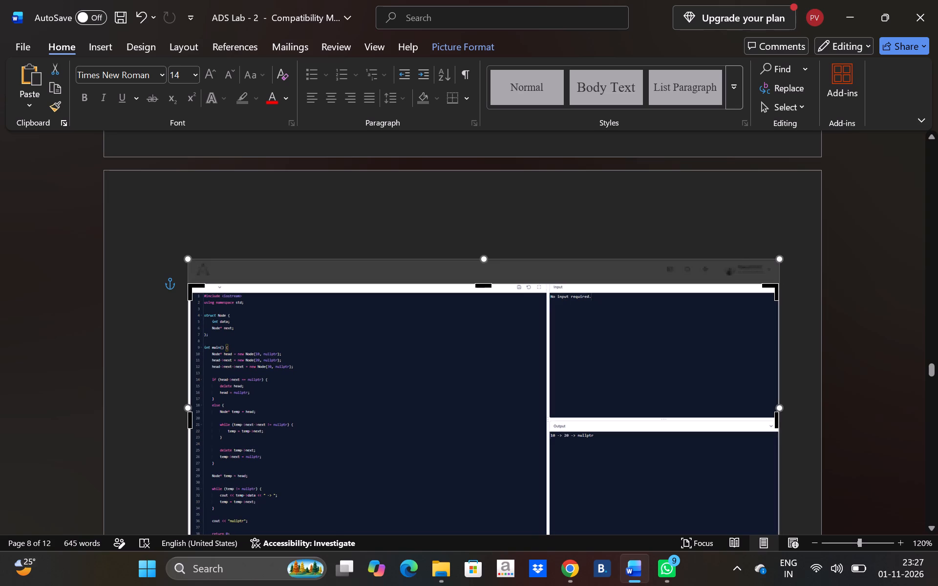
pyautogui.moveTo(776, 285); pyautogui.dragTo(780, 279)
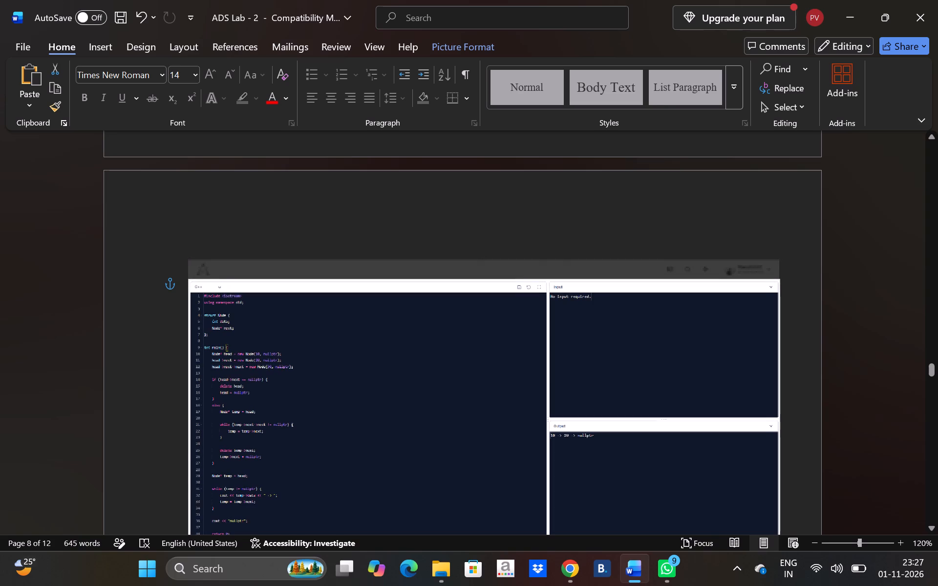
pyautogui.moveTo(780, 279); pyautogui.dragTo(780, 277)
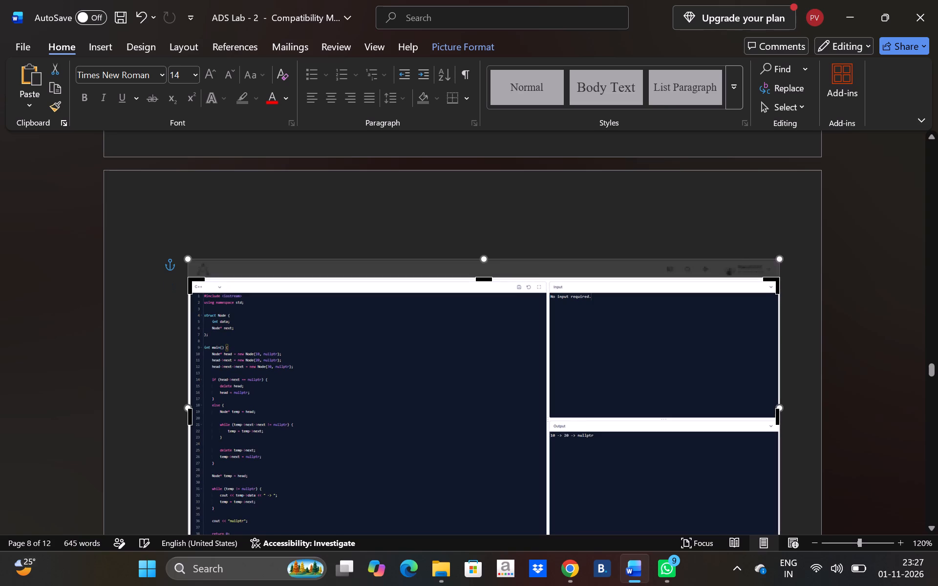
pyautogui.click(781, 251)
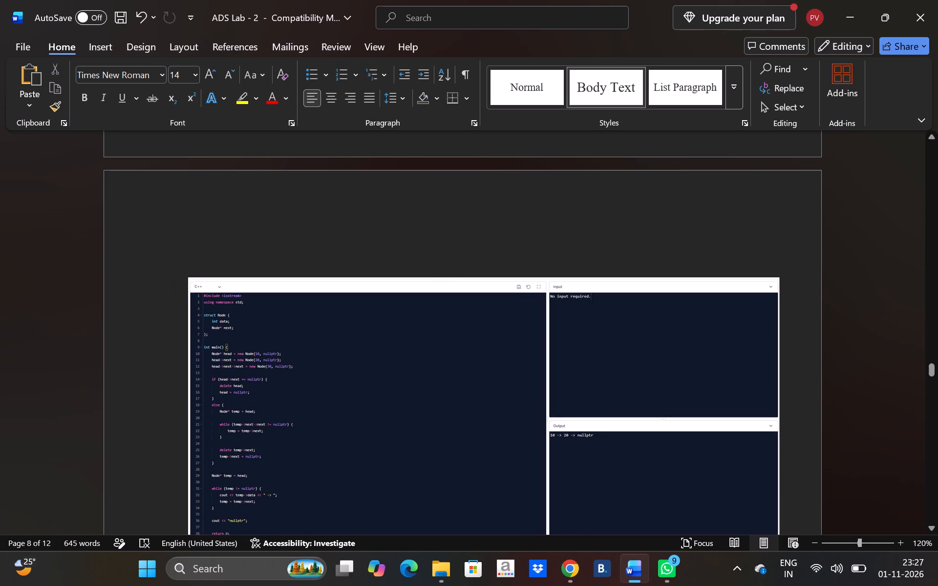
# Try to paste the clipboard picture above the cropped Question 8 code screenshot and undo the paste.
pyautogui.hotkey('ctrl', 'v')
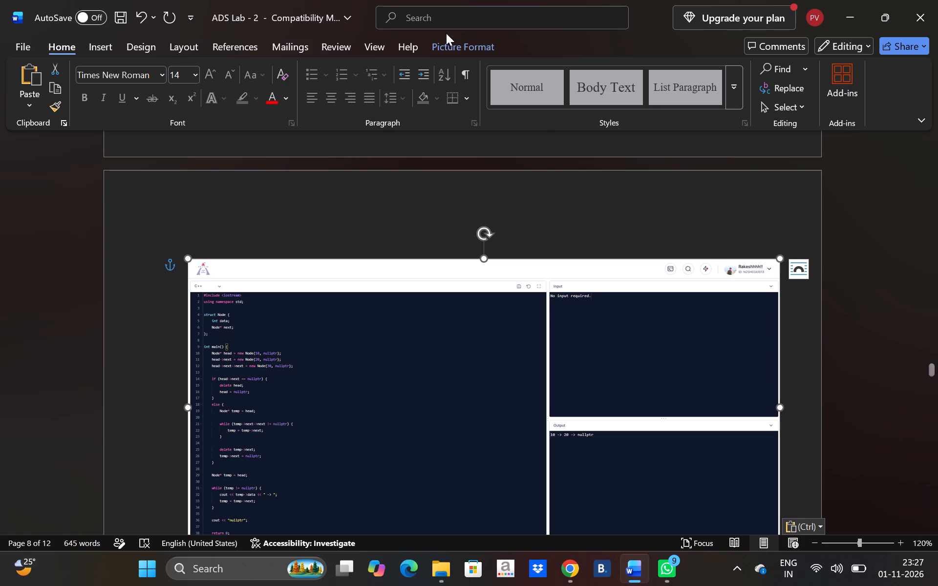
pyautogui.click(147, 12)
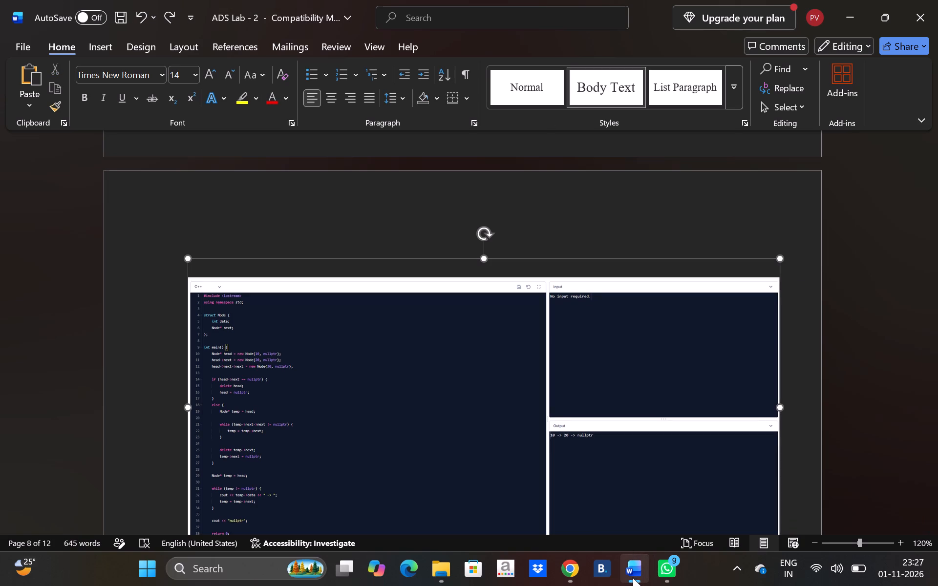
# Copy the replacement header bar image from the File Explorer Gallery and paste it above the cropped Question 8 code screenshot in Word.
pyautogui.click(449, 573)
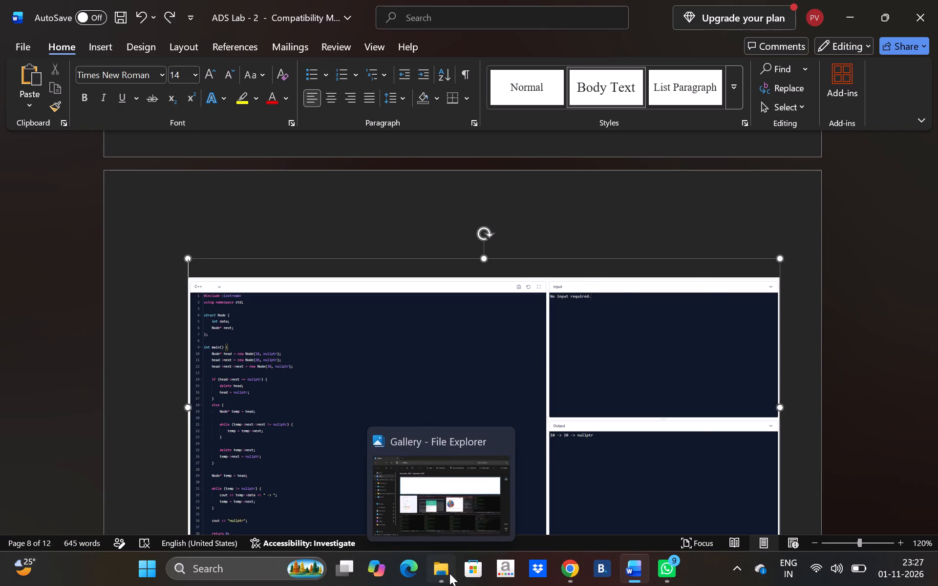
pyautogui.rightClick(520, 225)
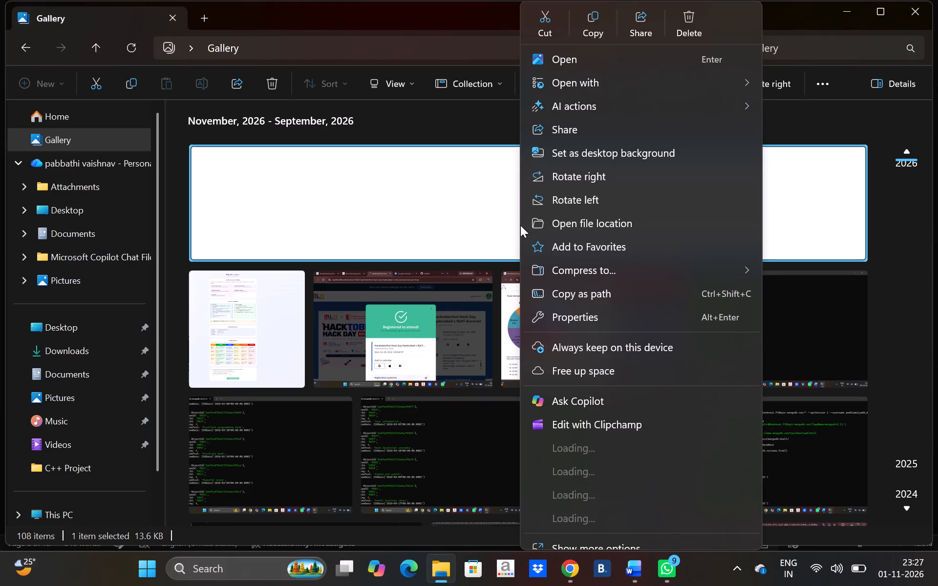
pyautogui.click(602, 21)
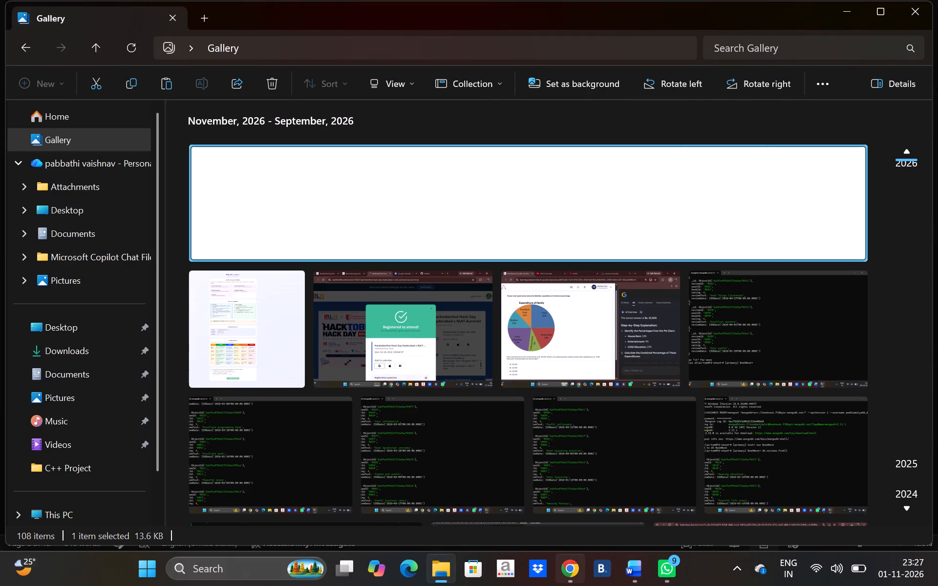
pyautogui.click(626, 567)
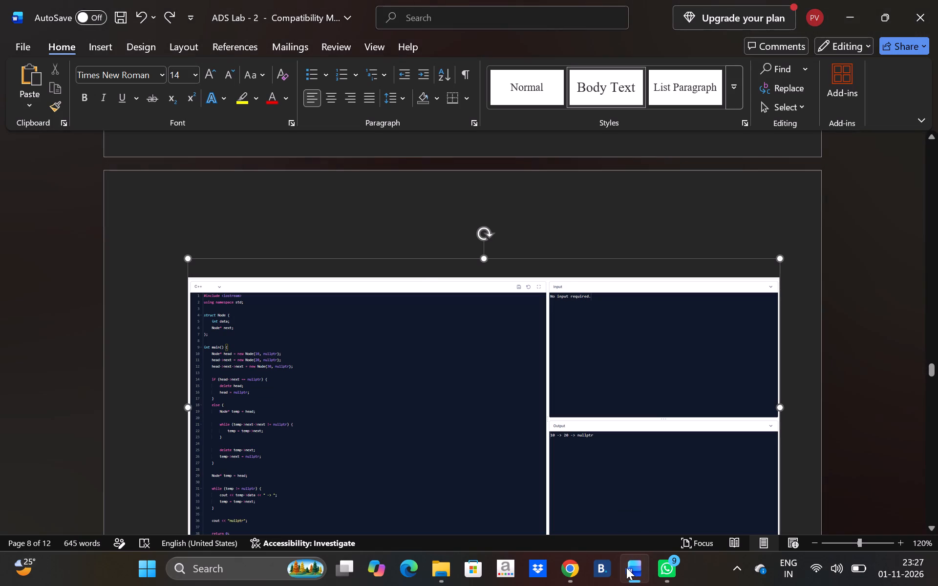
pyautogui.hotkey('ctrl', 'v')
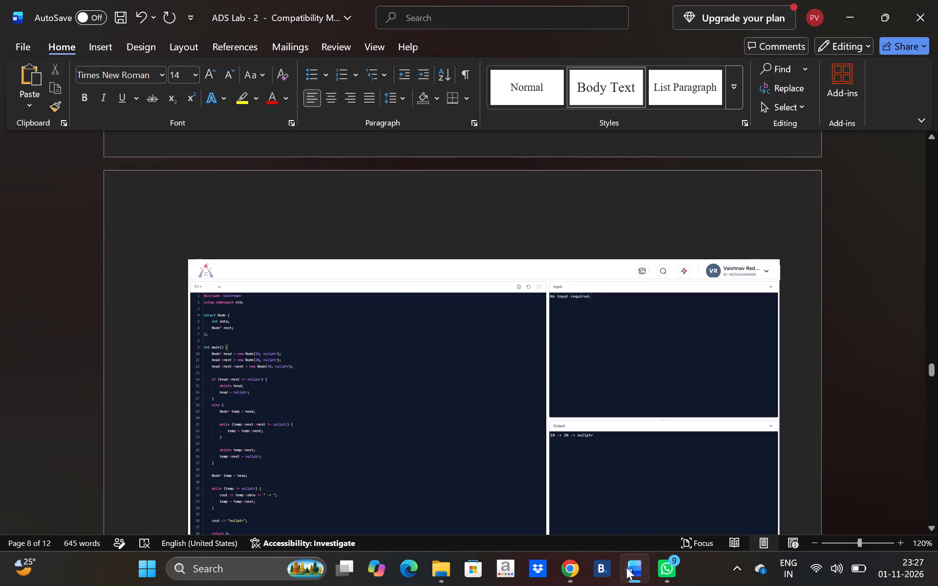
pyautogui.press('Up')
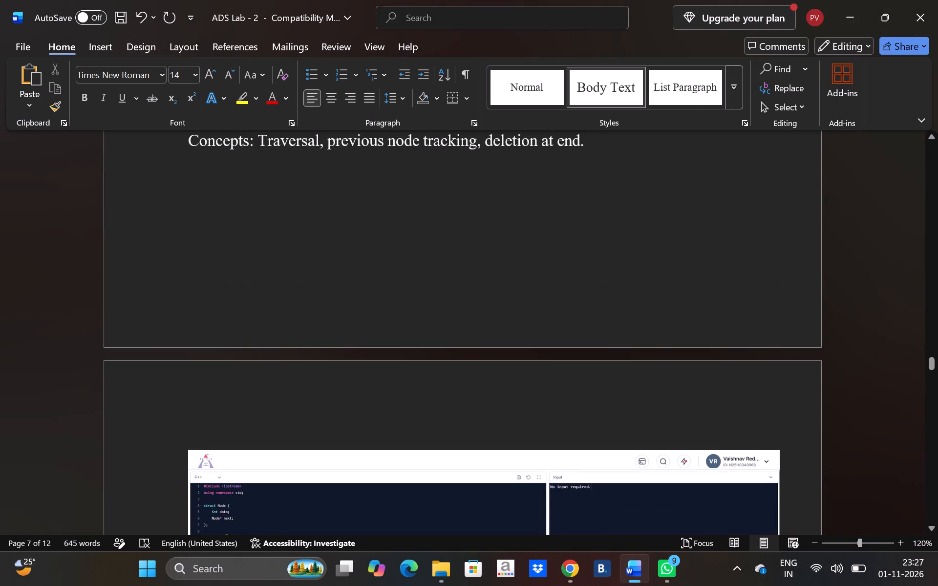
pyautogui.click(777, 420)
# Look through the Question 9 and Question 10 pages and check the header bar placement on the Question 8 code screenshot.
pyautogui.scroll(-4, 777, 420)
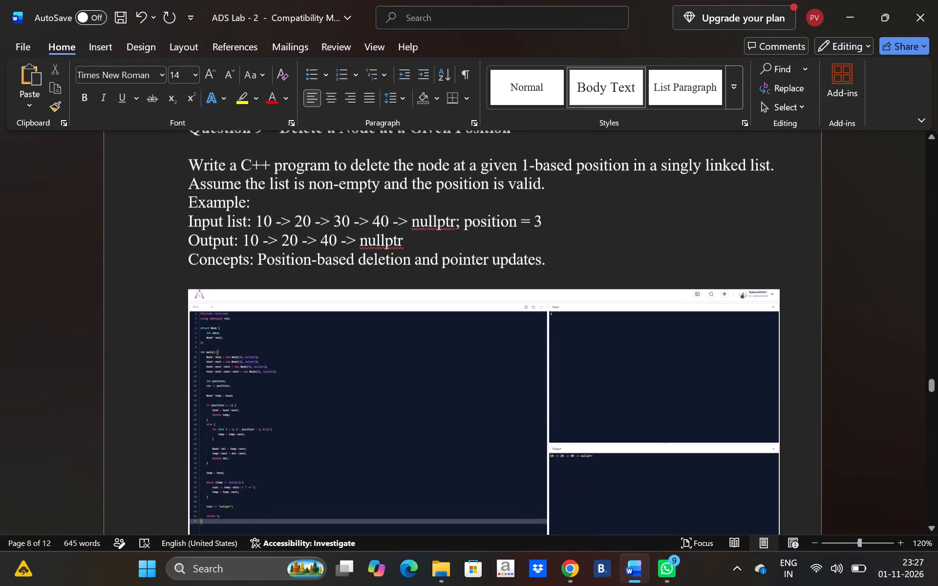
pyautogui.scroll(-9, 777, 420)
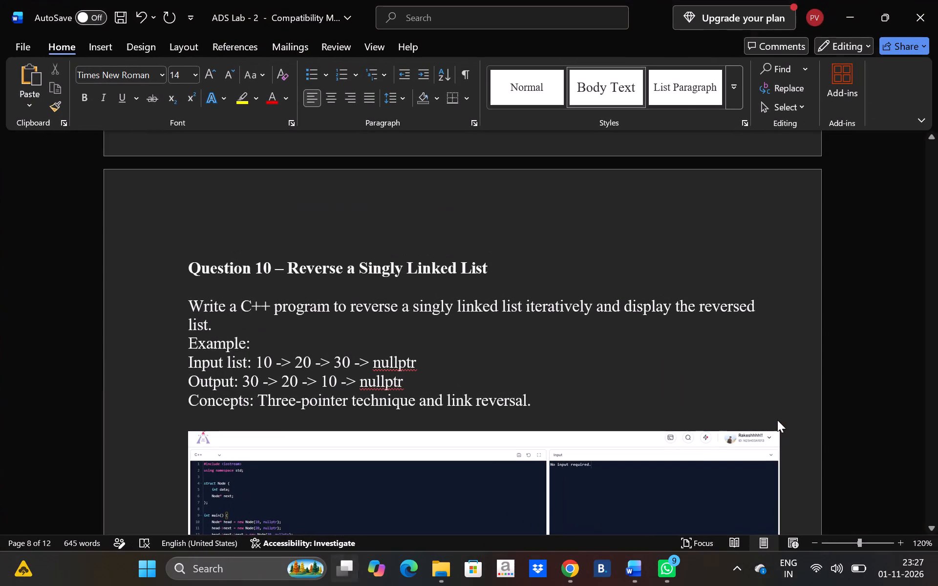
pyautogui.scroll(-7, 777, 420)
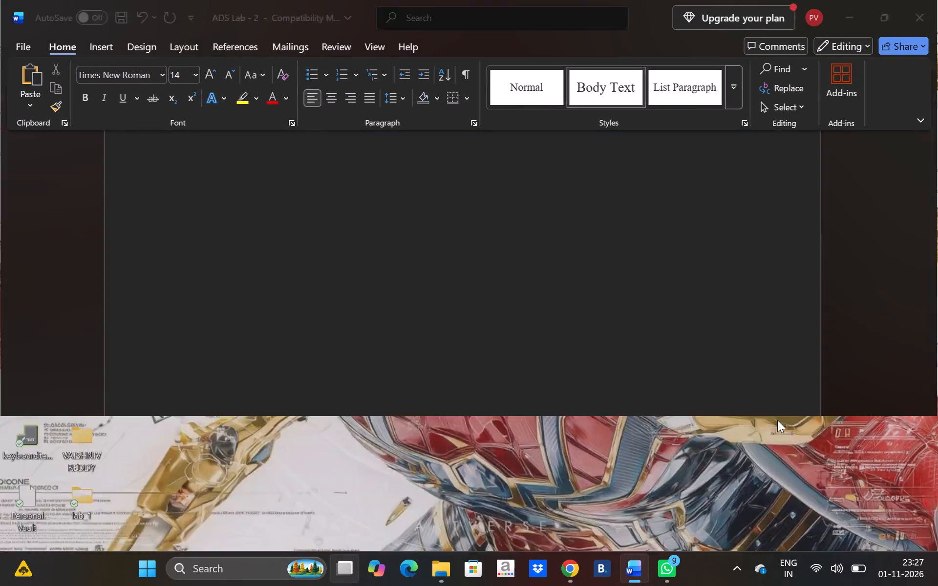
pyautogui.scroll(7, 777, 420)
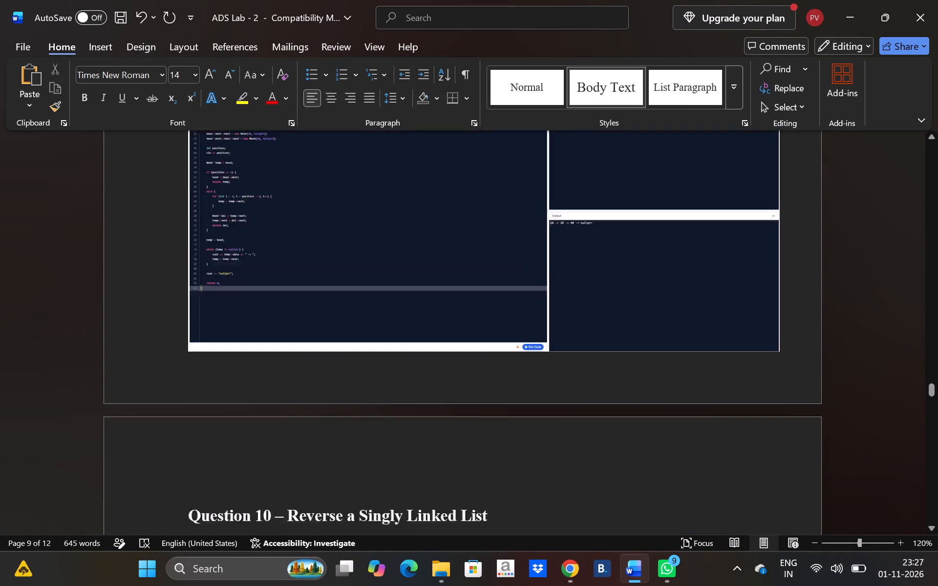
pyautogui.scroll(3, 777, 420)
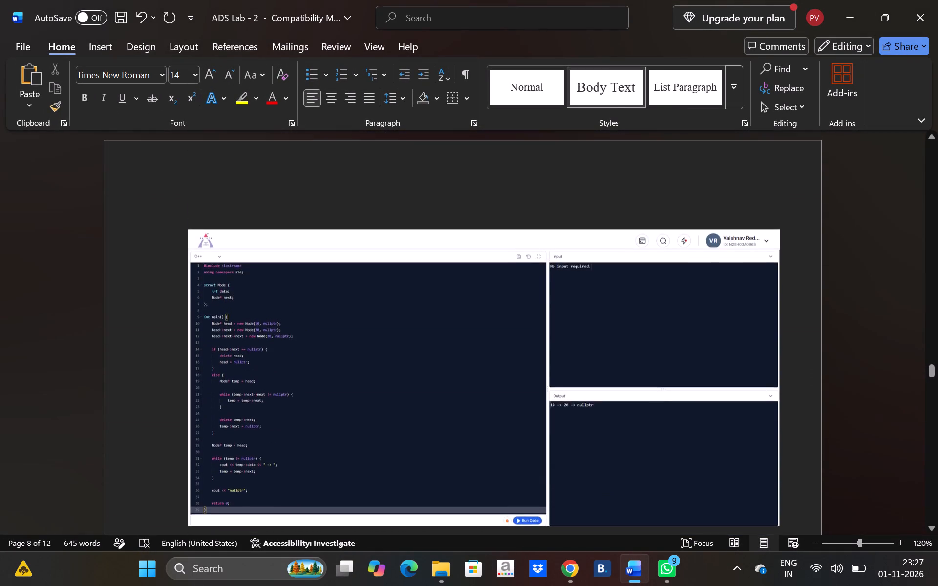
pyautogui.scroll(1, 777, 420)
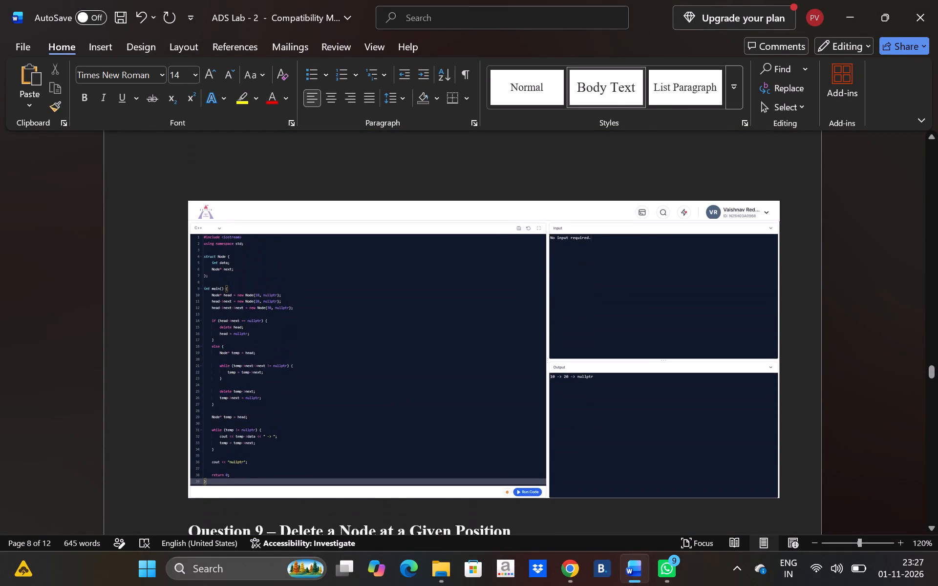
pyautogui.scroll(1, 777, 420)
# Nudge the Question 8 code screenshot so it lines up with the side edges and underside of the header bar.
pyautogui.click(686, 387)
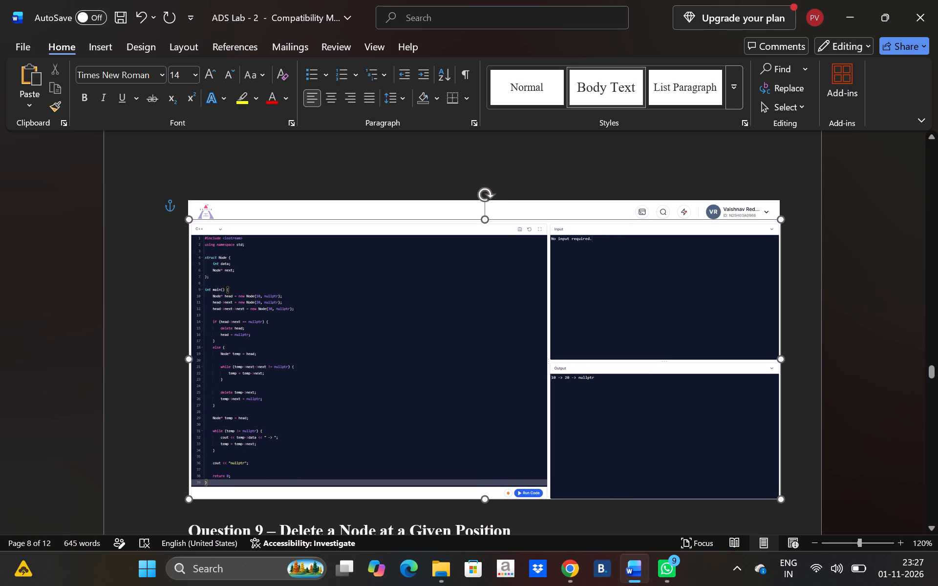
pyautogui.click(732, 177)
pyautogui.moveTo(637, 269); pyautogui.dragTo(629, 270)
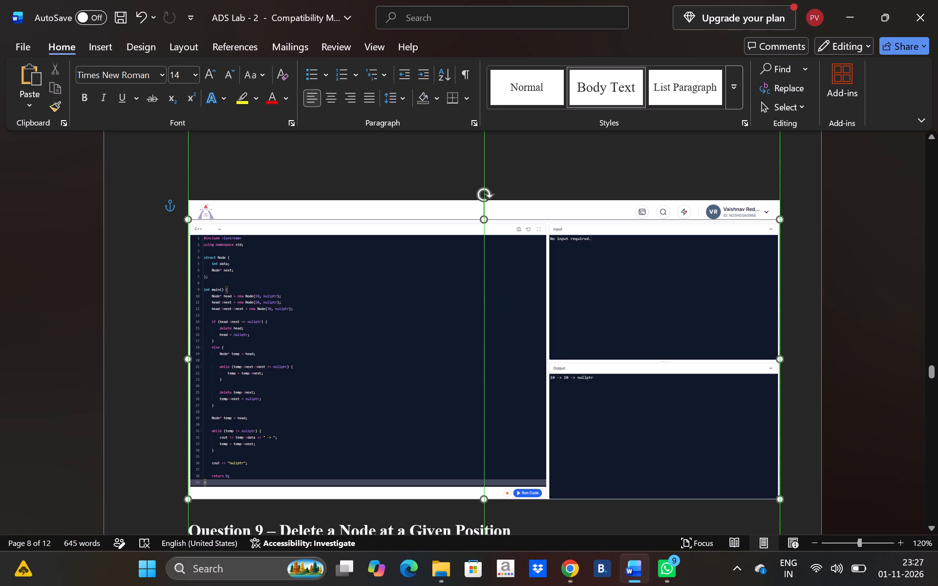
pyautogui.moveTo(629, 270); pyautogui.dragTo(630, 269)
pyautogui.click(645, 177)
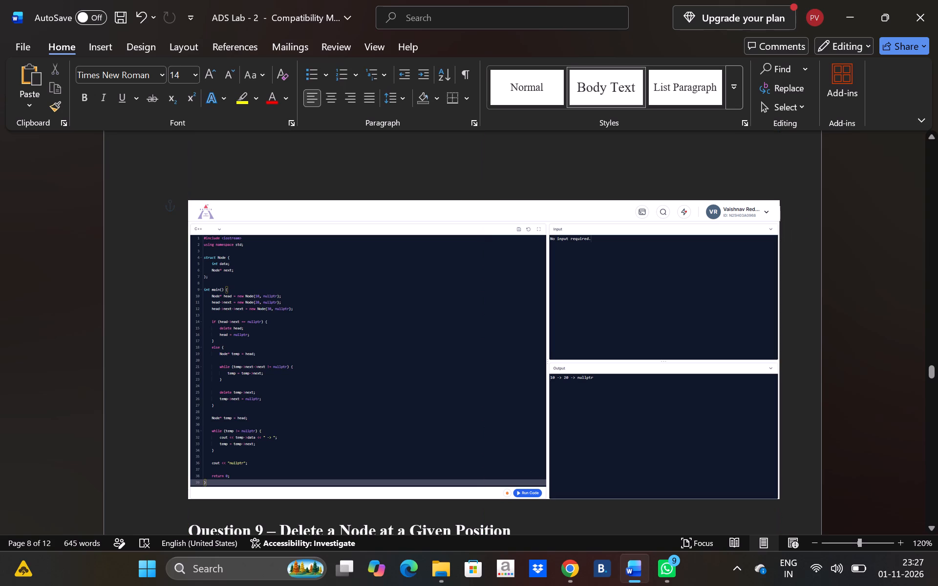
pyautogui.click(645, 177)
pyautogui.press('Up')
pyautogui.press('Down')
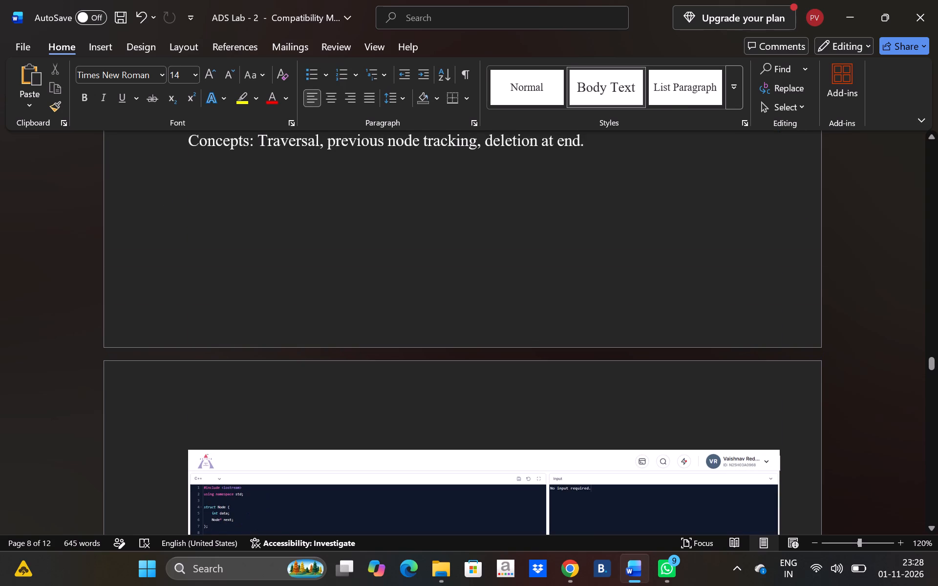
pyautogui.press('Down')
pyautogui.press('Down')
pyautogui.press('Down')
# Crop the old student's header strip off the top of the Question 9 code screenshot, keeping its full width.
pyautogui.scroll(-1, 645, 177)
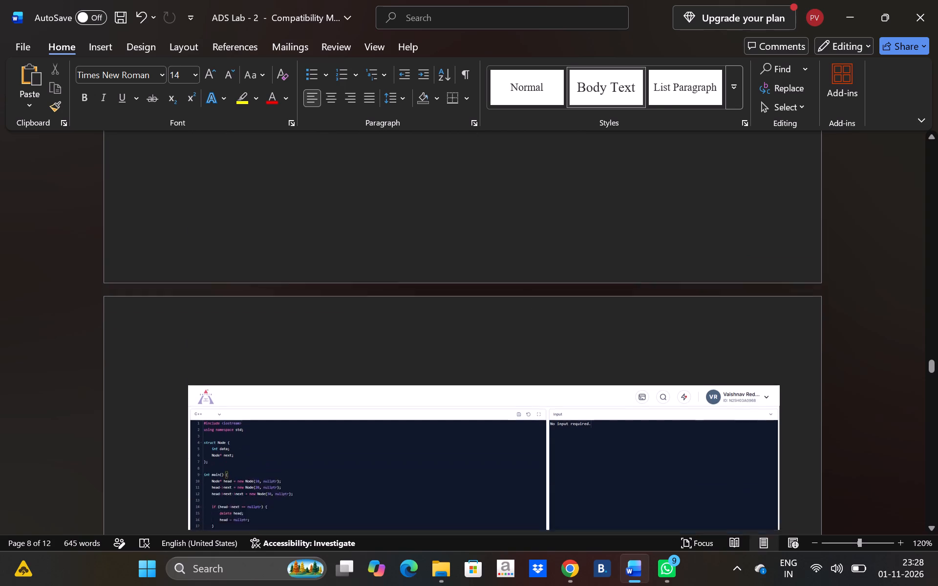
pyautogui.scroll(-3, 645, 177)
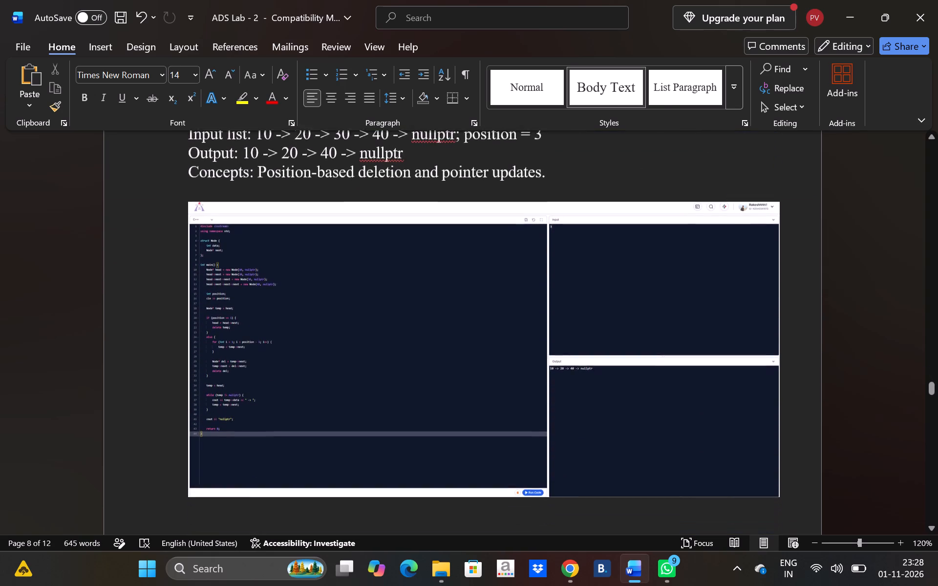
pyautogui.scroll(-1, 645, 177)
pyautogui.rightClick(645, 269)
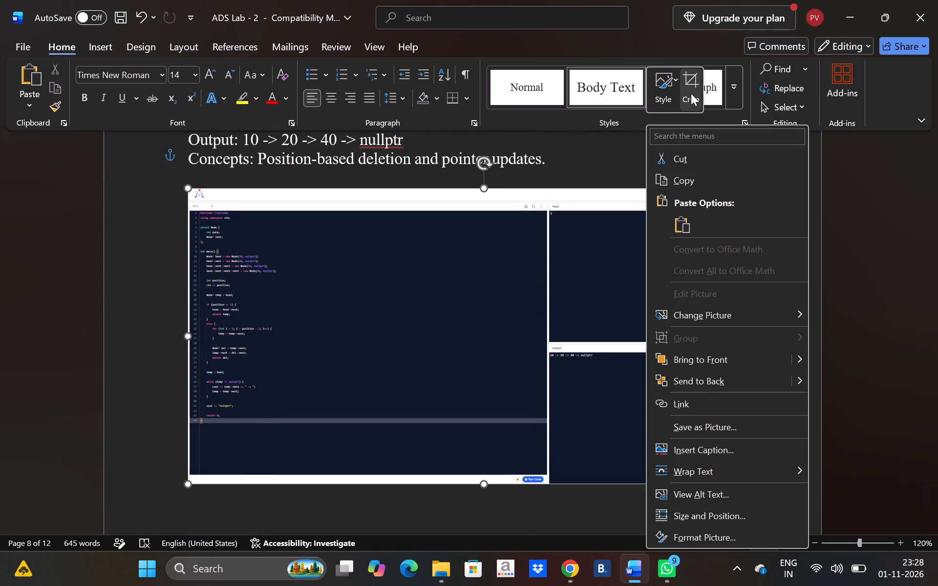
pyautogui.click(691, 93)
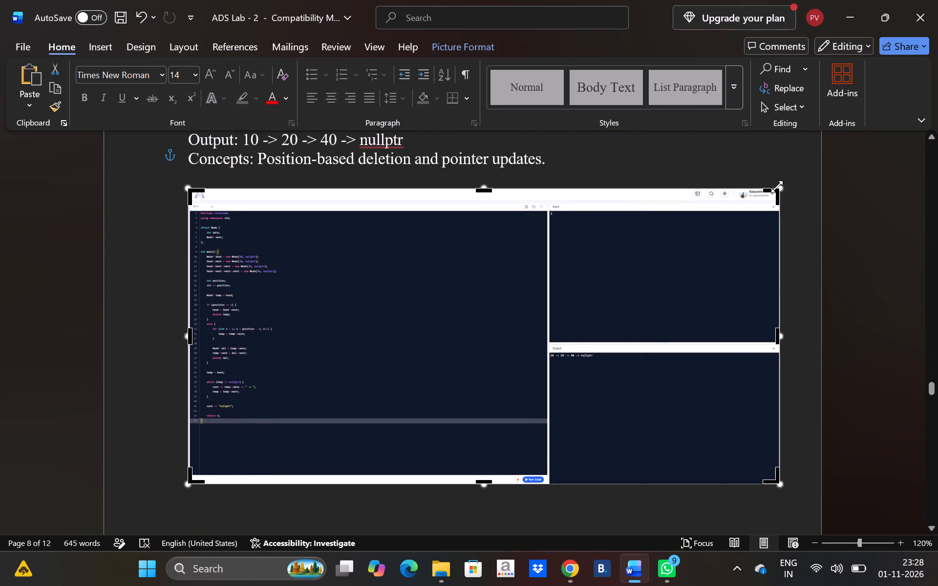
pyautogui.moveTo(775, 188); pyautogui.dragTo(783, 206)
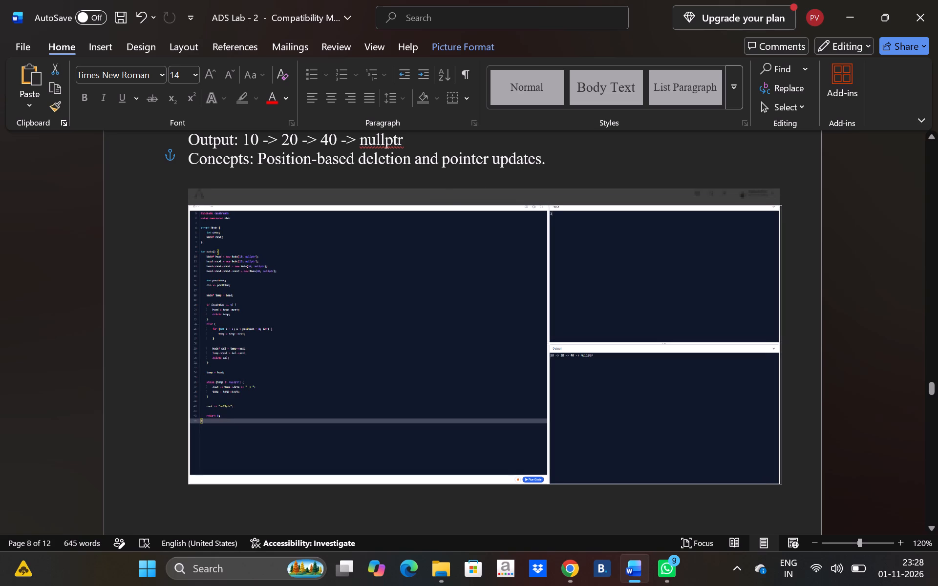
pyautogui.moveTo(783, 206); pyautogui.dragTo(779, 208)
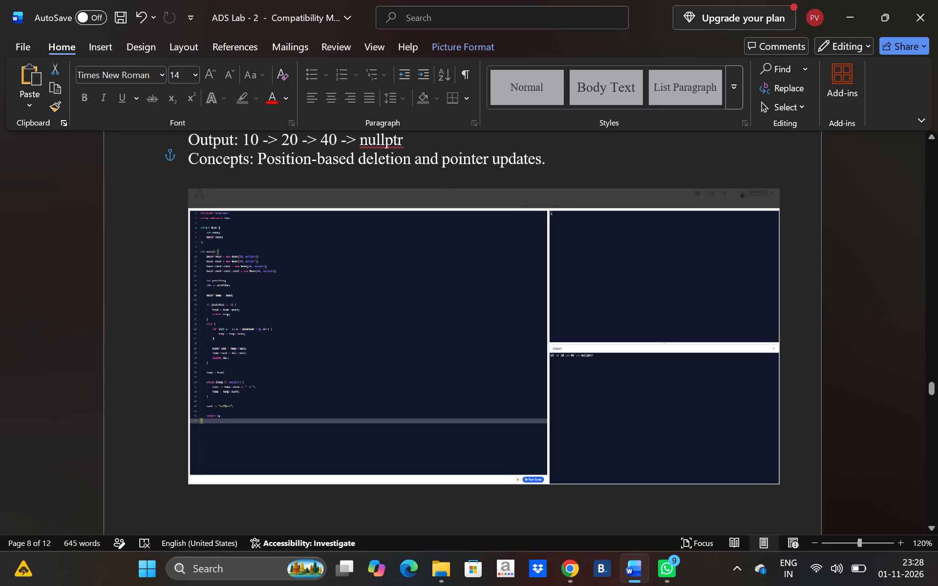
pyautogui.moveTo(779, 208); pyautogui.dragTo(779, 206)
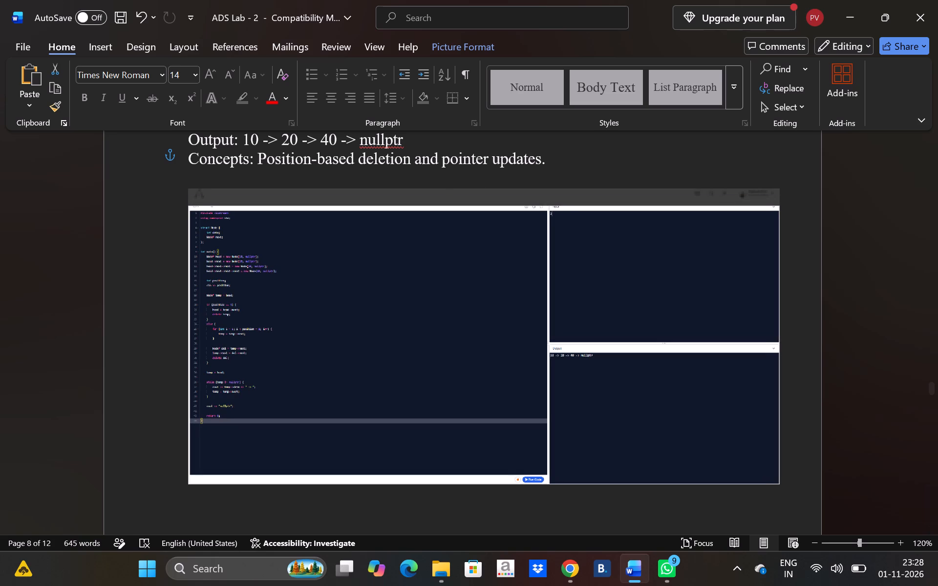
pyautogui.moveTo(779, 206); pyautogui.dragTo(777, 198)
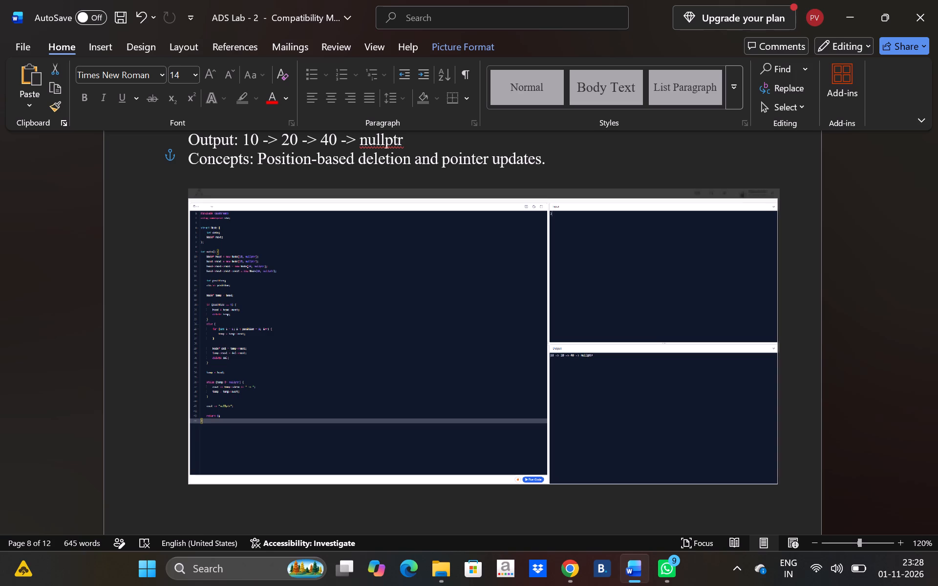
pyautogui.moveTo(777, 198); pyautogui.dragTo(777, 199)
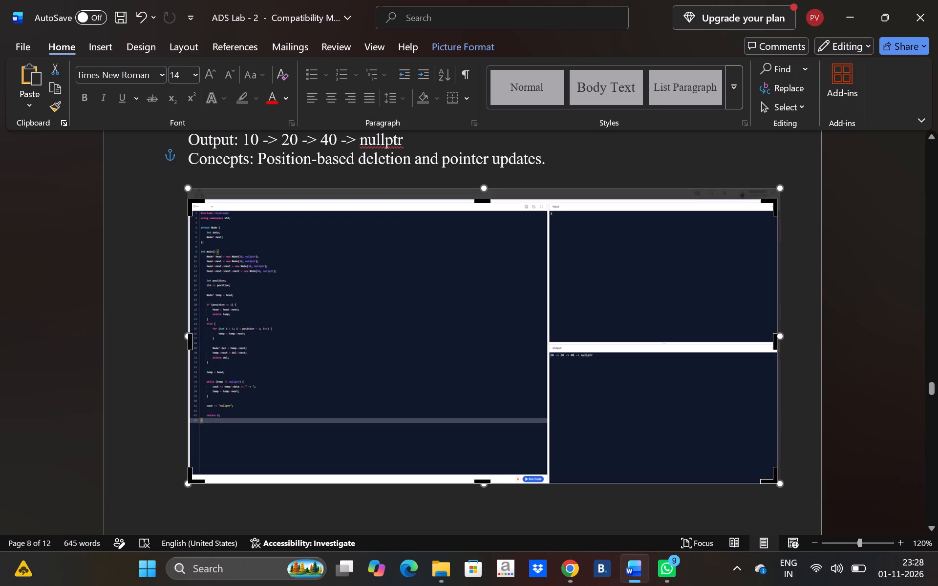
pyautogui.click(775, 201)
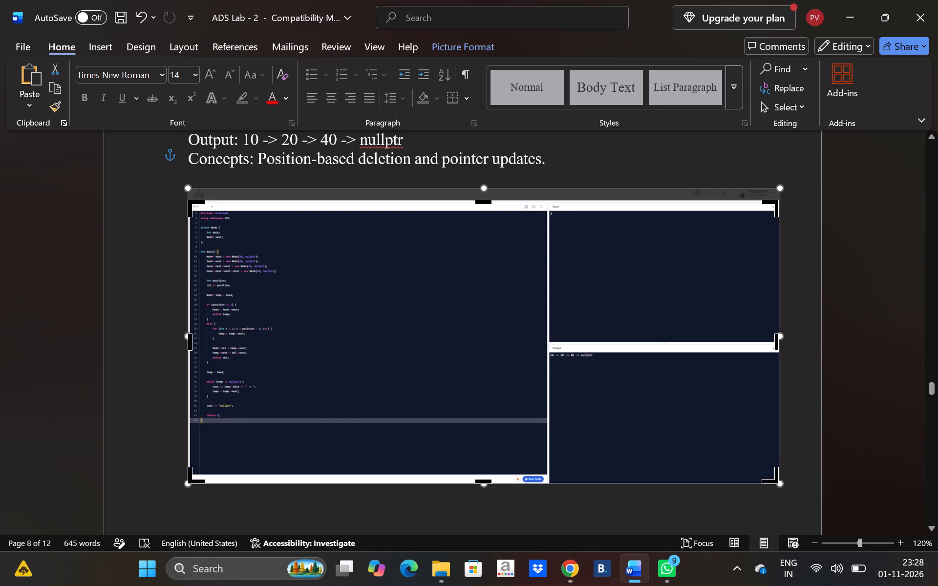
pyautogui.moveTo(773, 200); pyautogui.dragTo(779, 201)
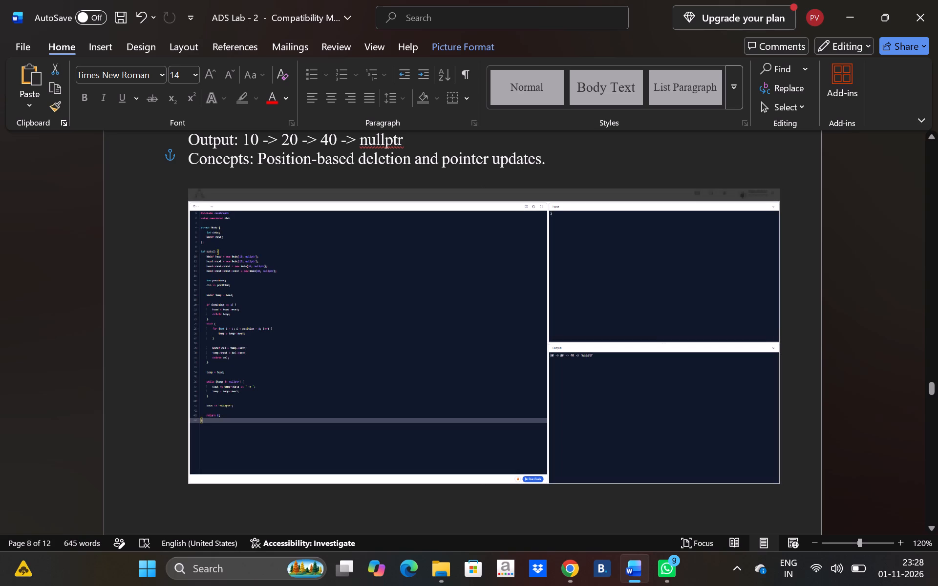
pyautogui.moveTo(779, 201); pyautogui.dragTo(781, 201)
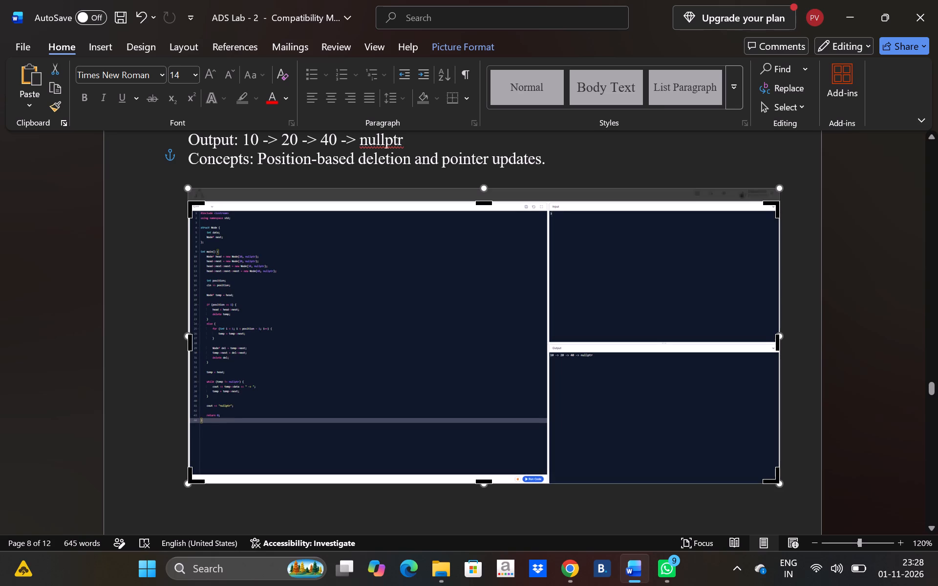
pyautogui.click(800, 194)
# Paste the replacement header bar on a new line below the Question 9 concepts text, above the cropped code screenshot.
pyautogui.press('Down')
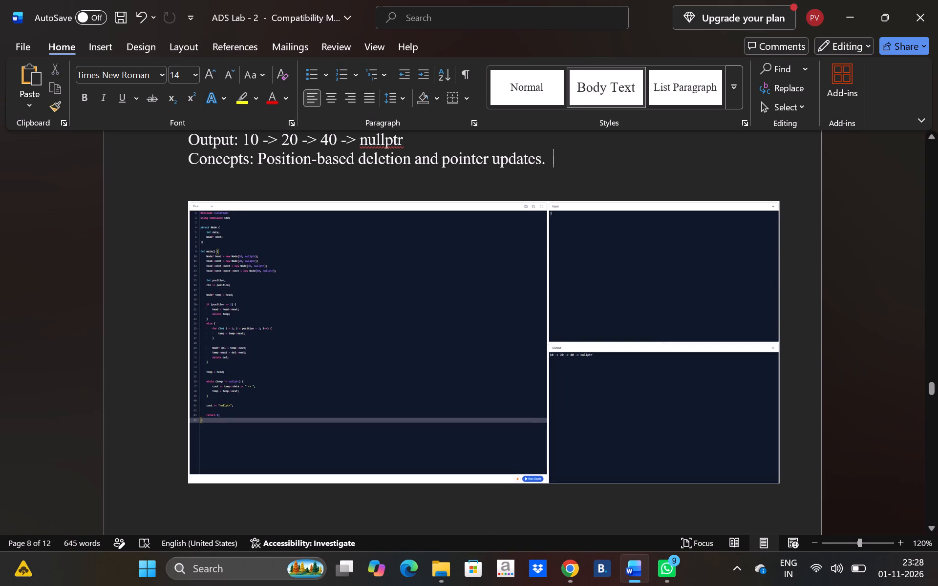
pyautogui.press('Up')
pyautogui.press('Down')
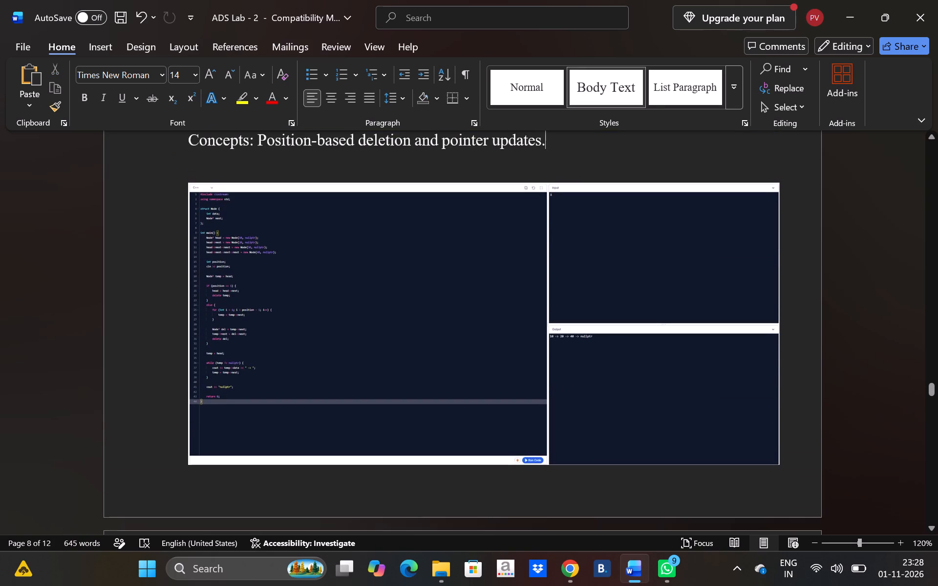
pyautogui.press('Up')
pyautogui.press('Return')
pyautogui.press('Down')
pyautogui.press('Up')
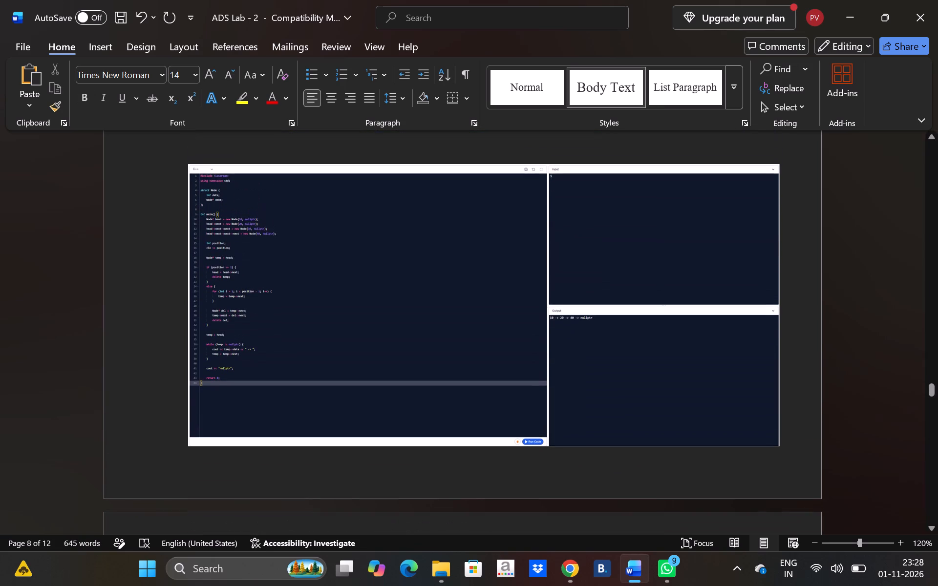
pyautogui.press('Return')
pyautogui.hotkey('ctrl', 'v')
# Move the Question 9 code screenshot slightly down so its top edge sits directly beneath the header bar, with the sides aligned.
pyautogui.moveTo(660, 197); pyautogui.dragTo(661, 200)
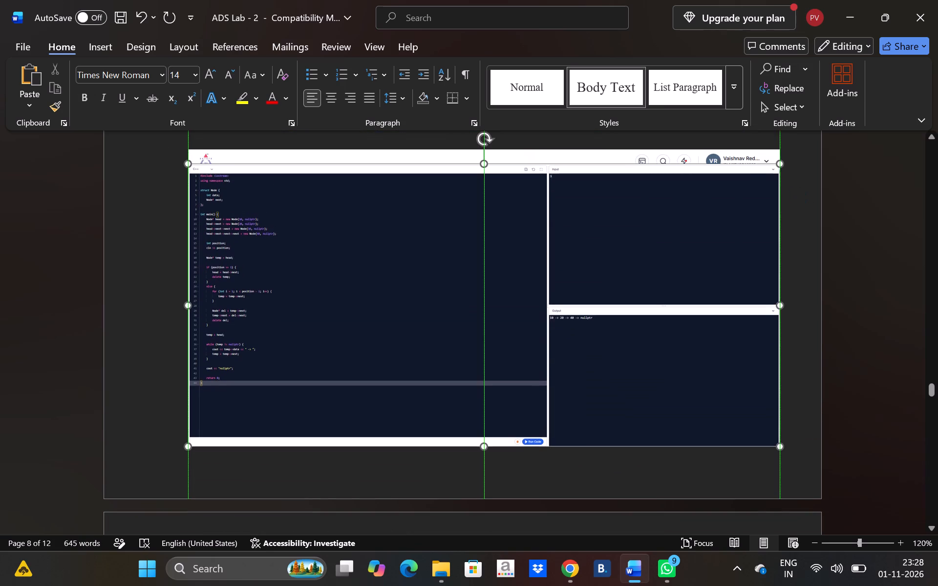
pyautogui.moveTo(661, 200); pyautogui.dragTo(662, 203)
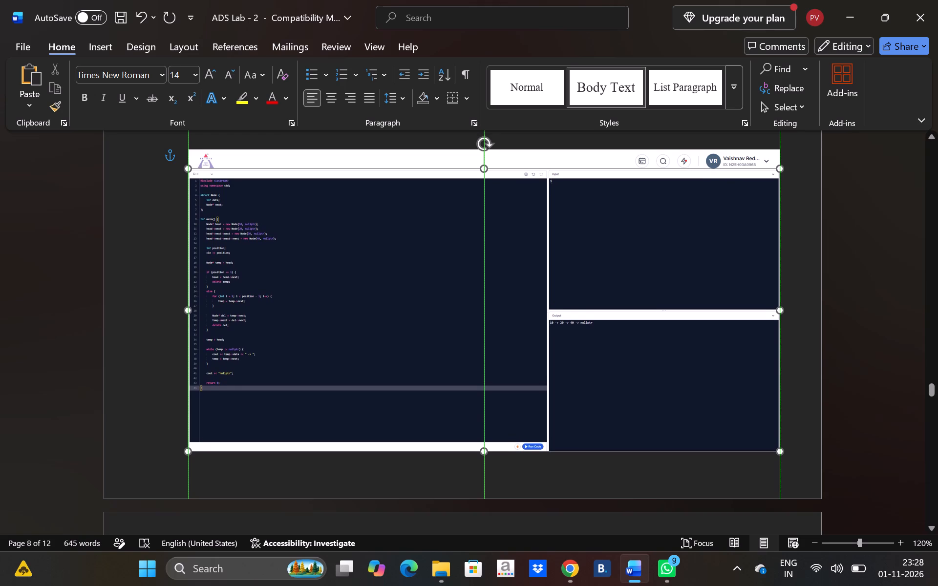
pyautogui.moveTo(662, 203); pyautogui.dragTo(661, 202)
pyautogui.click(806, 152)
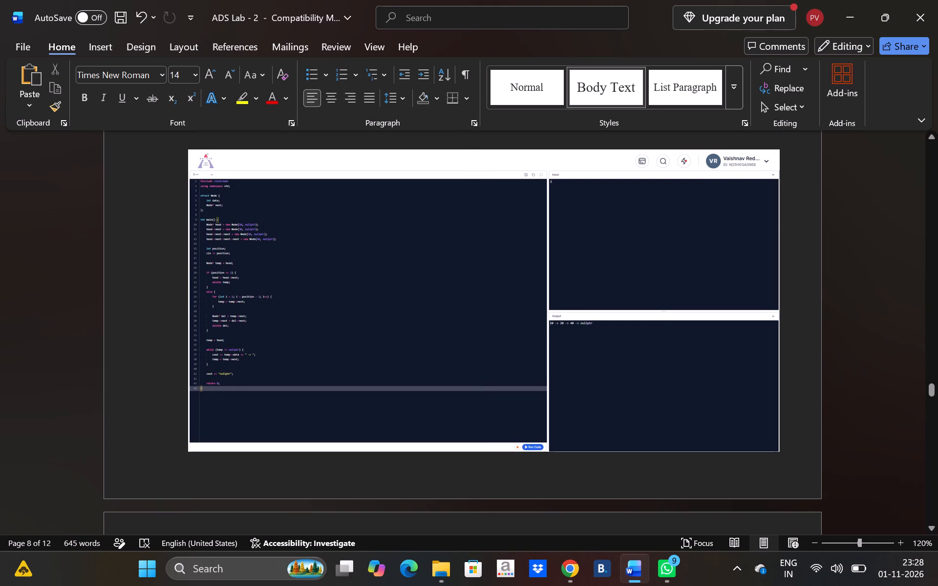
# Crop the old student's header strip off the top of the link-reversal question's code screenshot, keeping its full width.
pyautogui.scroll(-5, 658, 265)
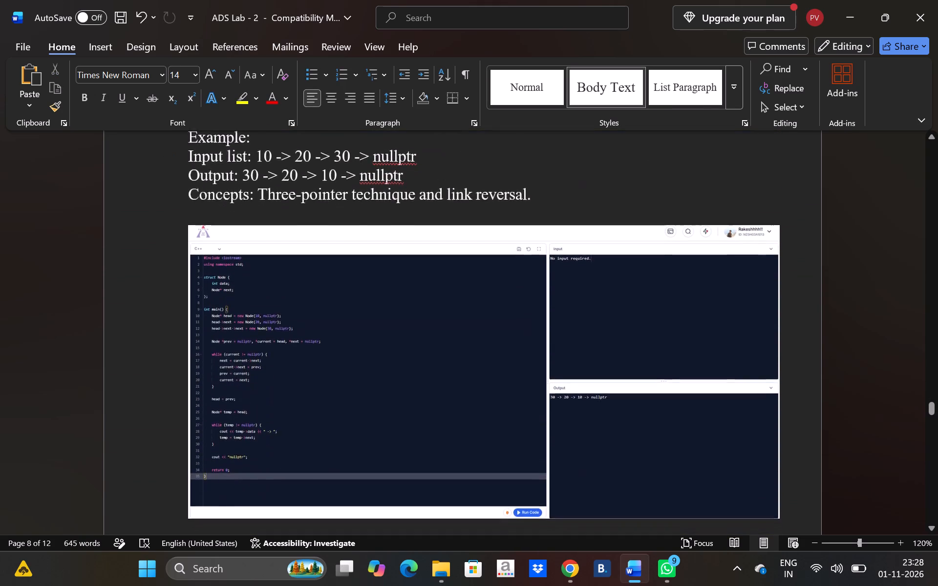
pyautogui.click(658, 265)
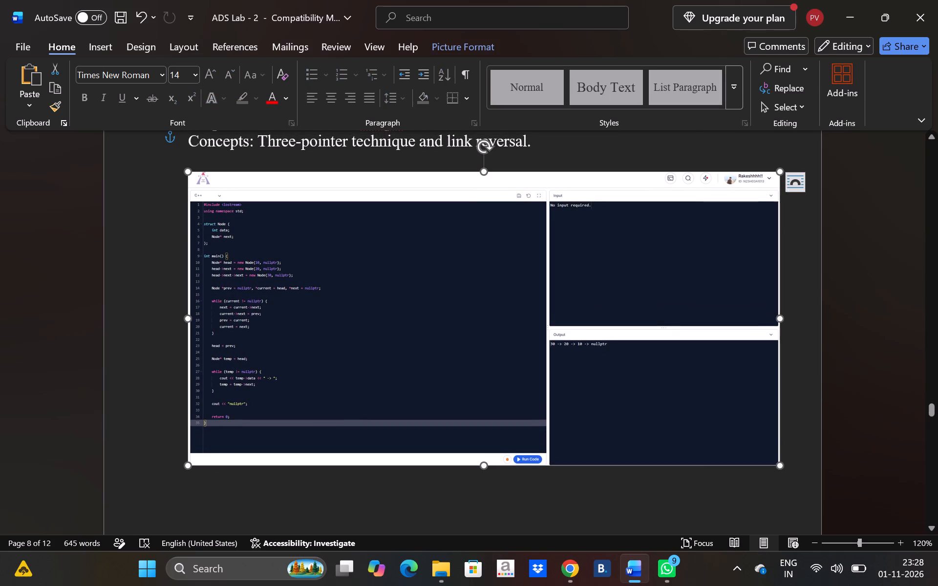
pyautogui.rightClick(658, 265)
pyautogui.click(699, 77)
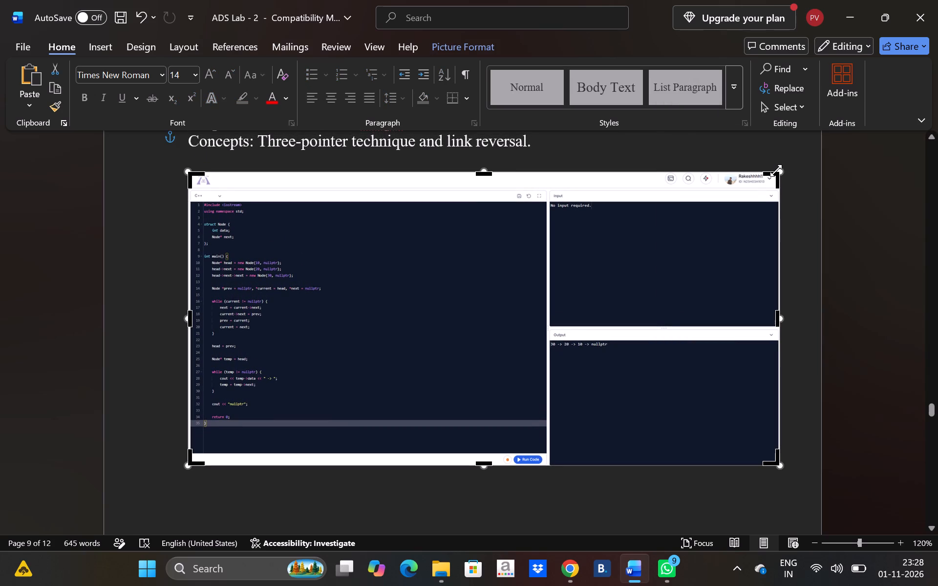
pyautogui.moveTo(776, 172); pyautogui.dragTo(776, 184)
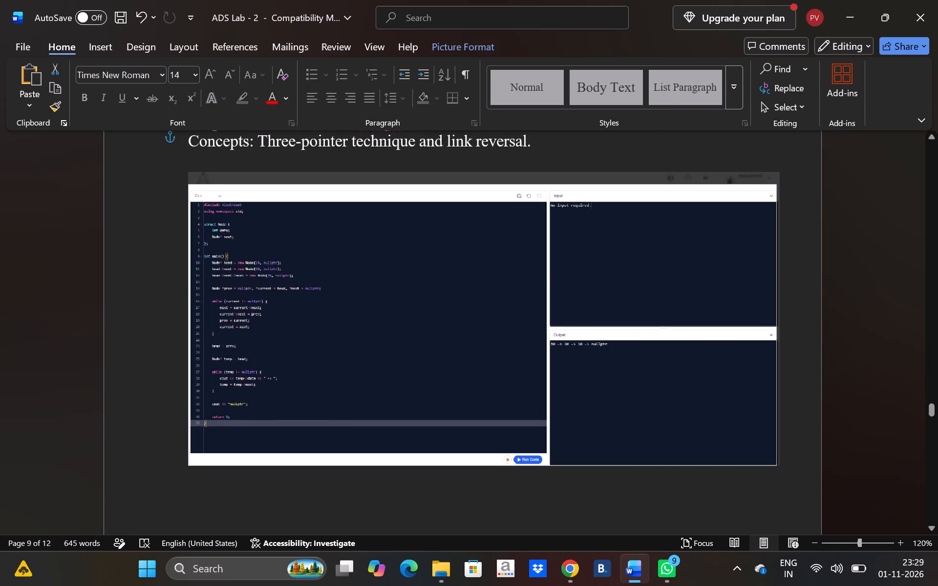
pyautogui.moveTo(776, 184); pyautogui.dragTo(780, 188)
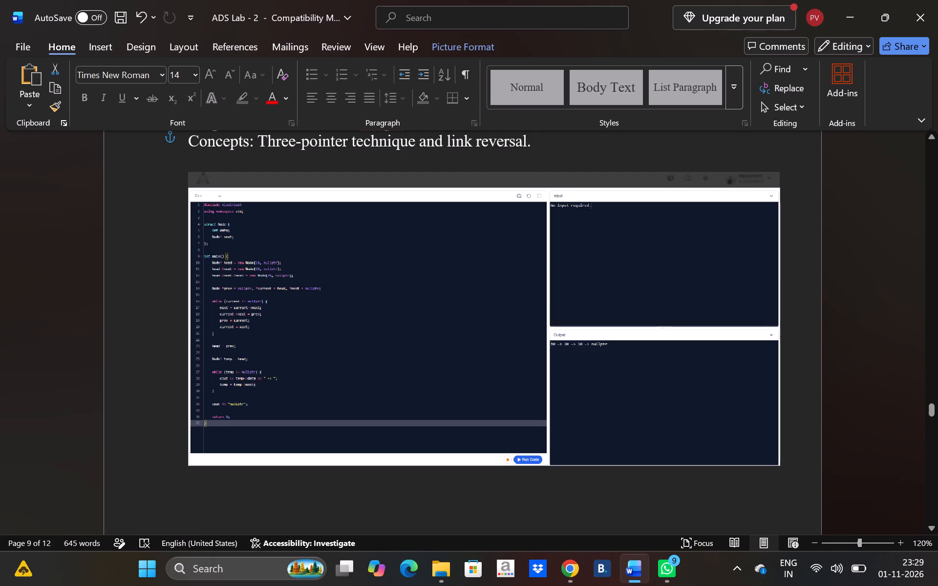
pyautogui.moveTo(780, 188); pyautogui.dragTo(779, 188)
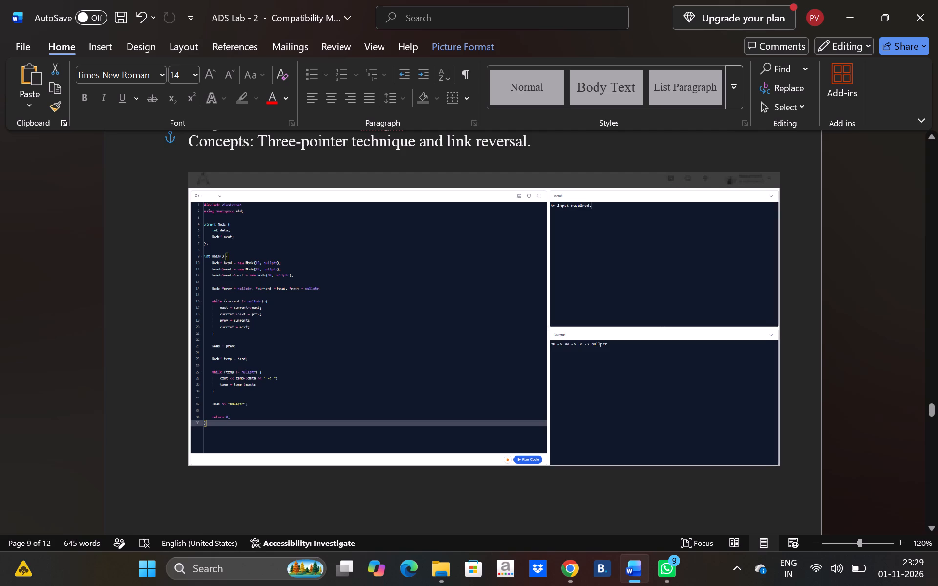
pyautogui.moveTo(779, 188); pyautogui.dragTo(780, 188)
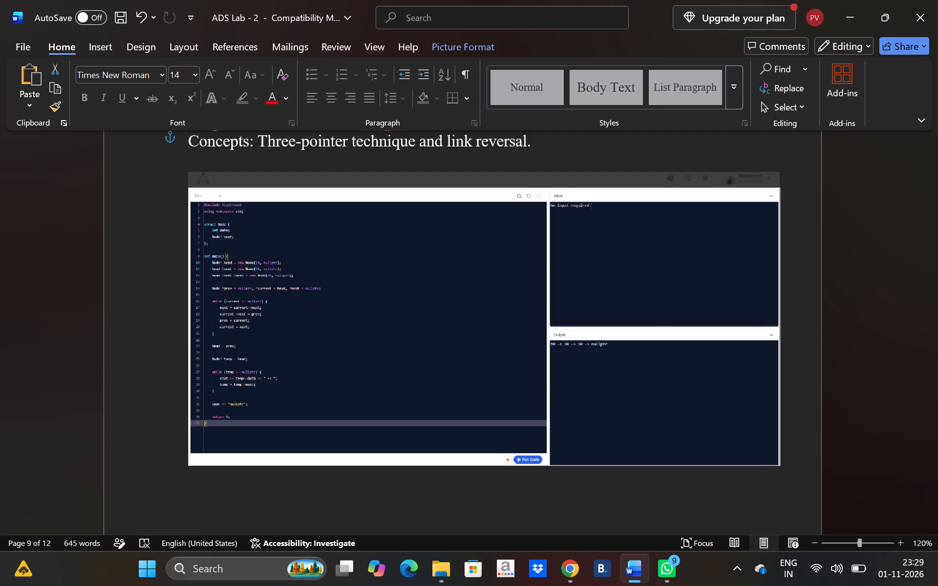
pyautogui.moveTo(780, 188); pyautogui.dragTo(779, 186)
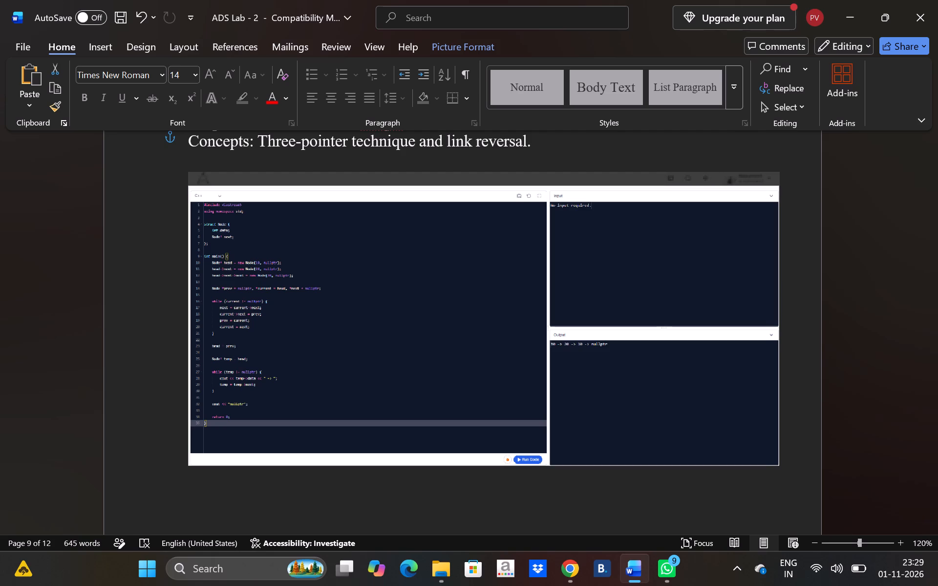
pyautogui.moveTo(779, 186); pyautogui.dragTo(779, 188)
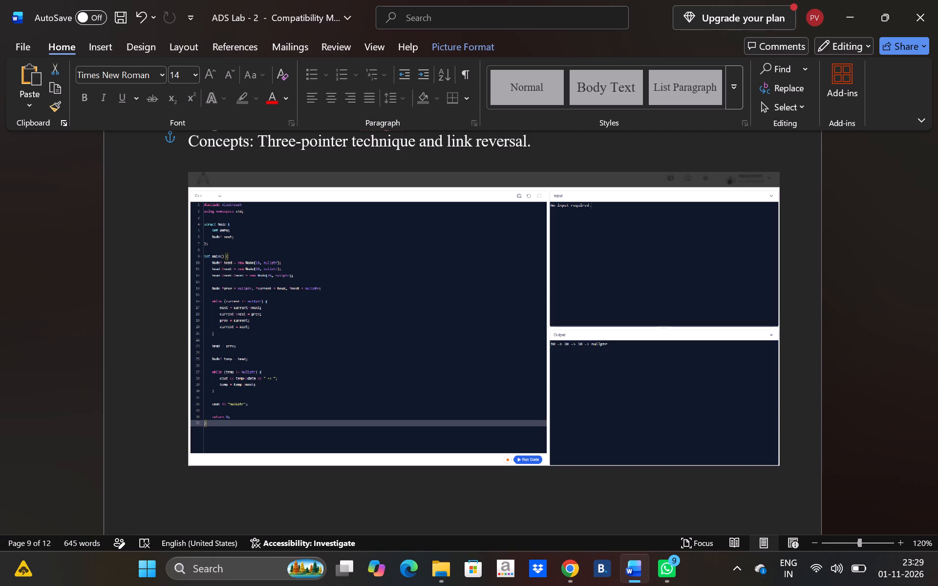
pyautogui.moveTo(779, 188); pyautogui.dragTo(779, 187)
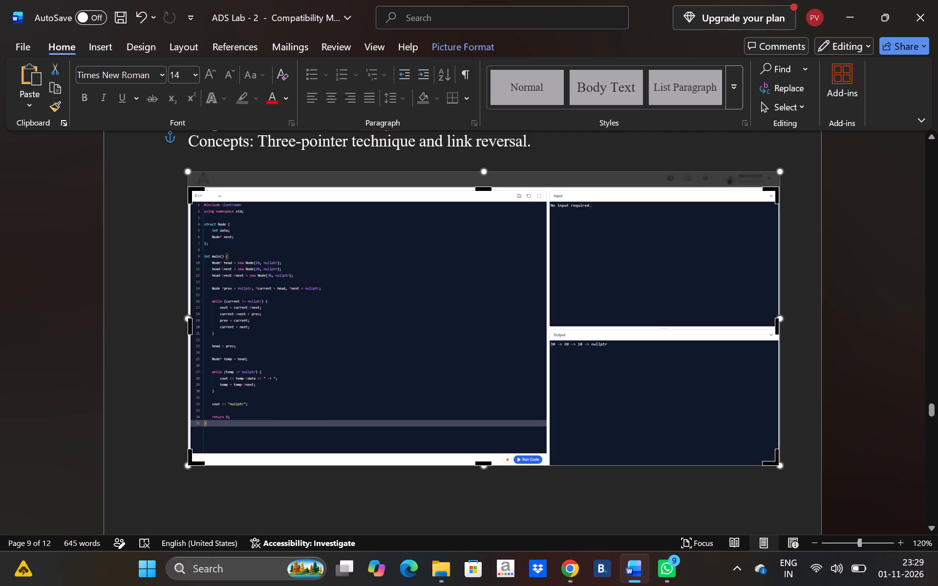
pyautogui.click(777, 188)
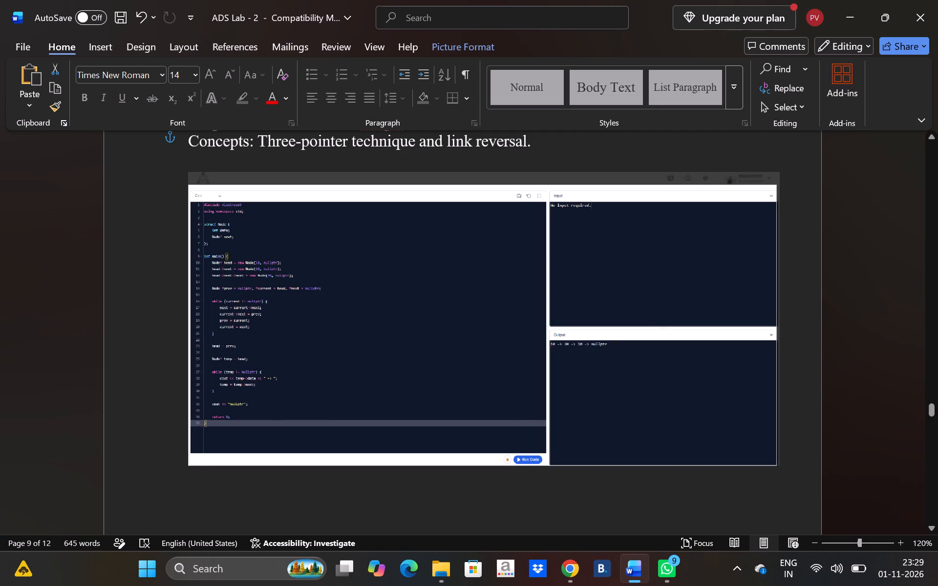
pyautogui.click(776, 185)
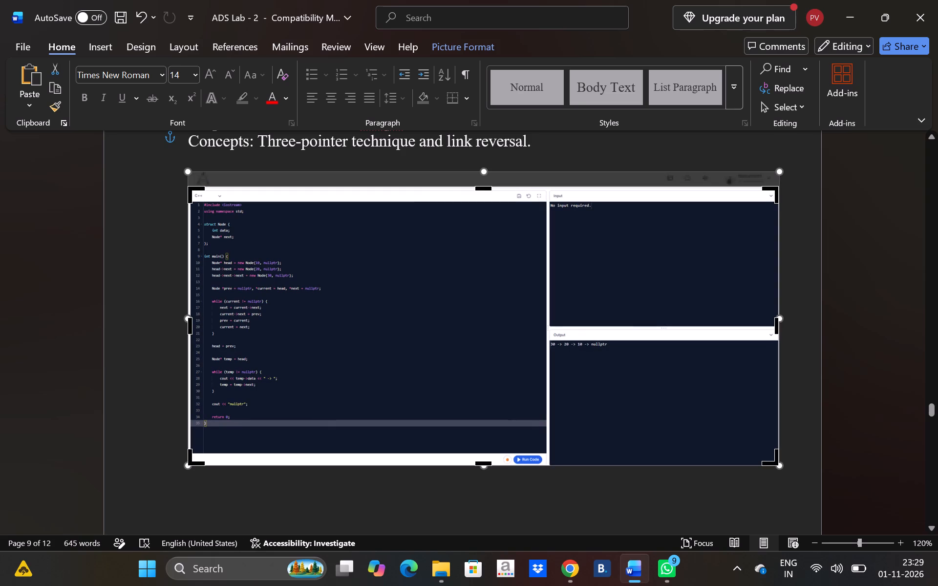
pyautogui.click(776, 189)
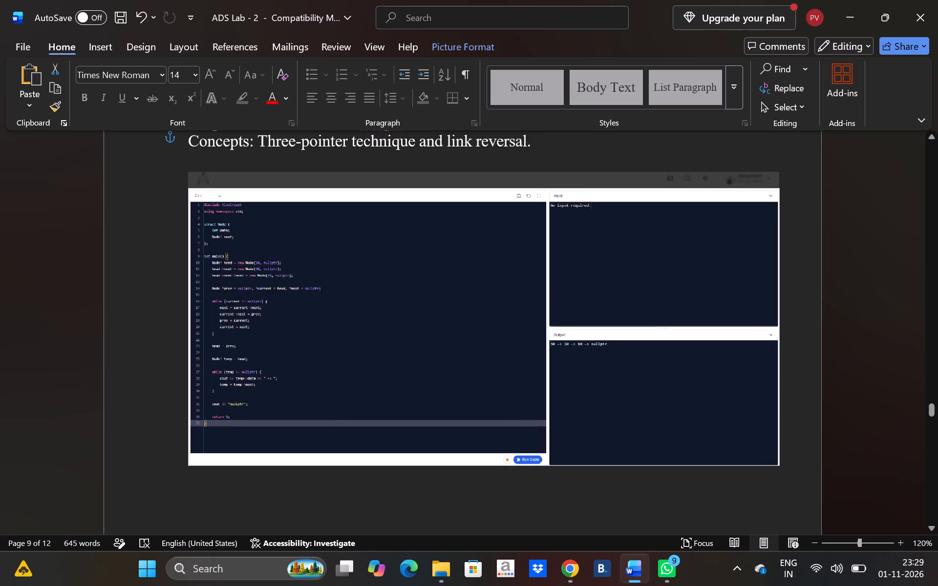
pyautogui.click(778, 189)
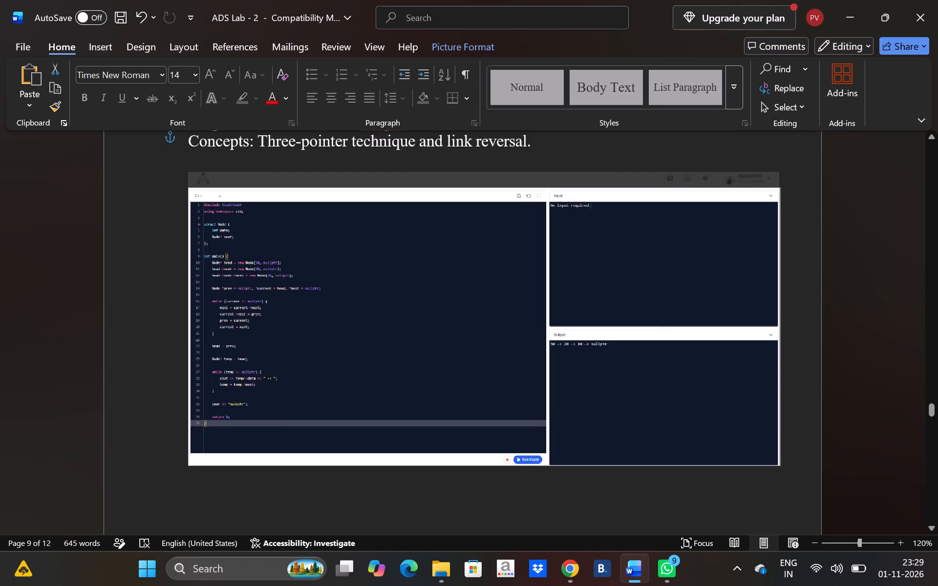
pyautogui.click(786, 187)
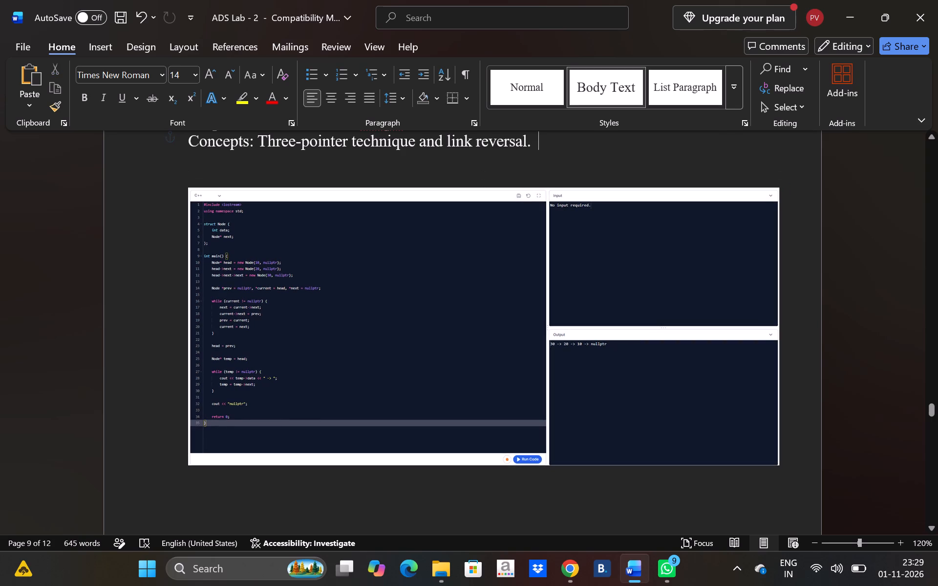
# Paste the replacement header bar on a new line below the "Three-pointer technique and link reversal" concepts text.
pyautogui.press('Return')
pyautogui.press('Return')
pyautogui.hotkey('ctrl', 'v')
# Move the link-reversal code screenshot down to uncover the pasted header bar, keeping it aligned with the page margins.
pyautogui.rightClick(470, 323)
pyautogui.moveTo(470, 323); pyautogui.dragTo(455, 316)
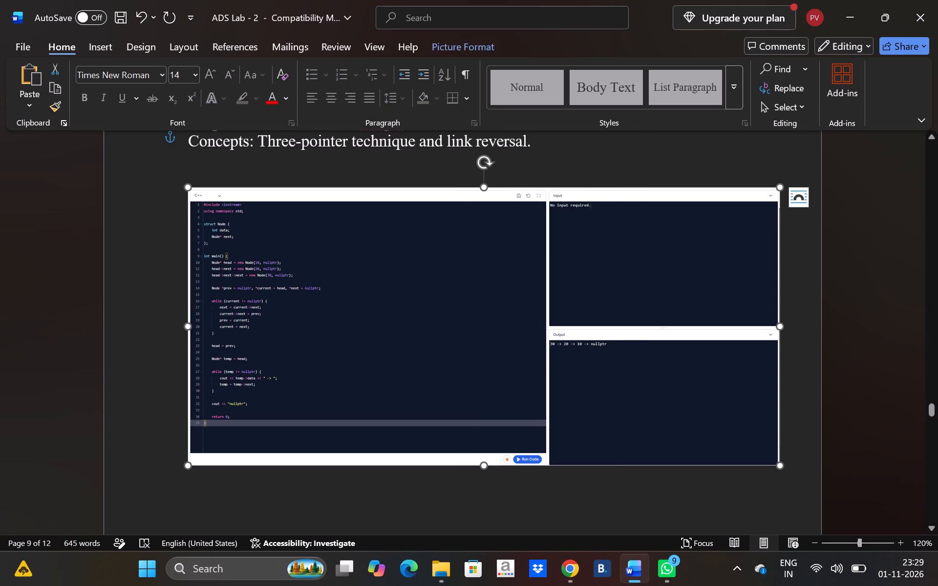
pyautogui.moveTo(455, 316); pyautogui.dragTo(446, 310)
pyautogui.moveTo(446, 310); pyautogui.dragTo(444, 320)
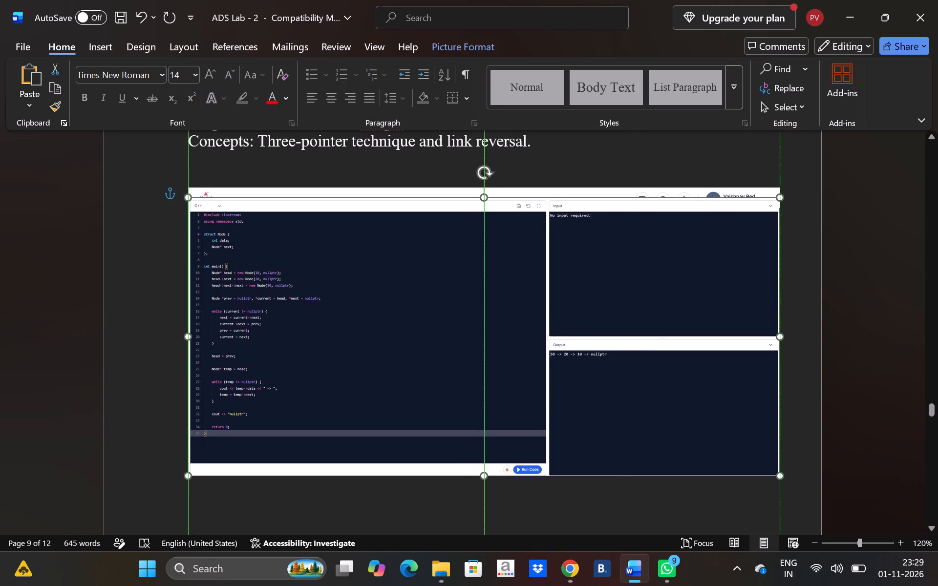
pyautogui.moveTo(444, 320); pyautogui.dragTo(442, 324)
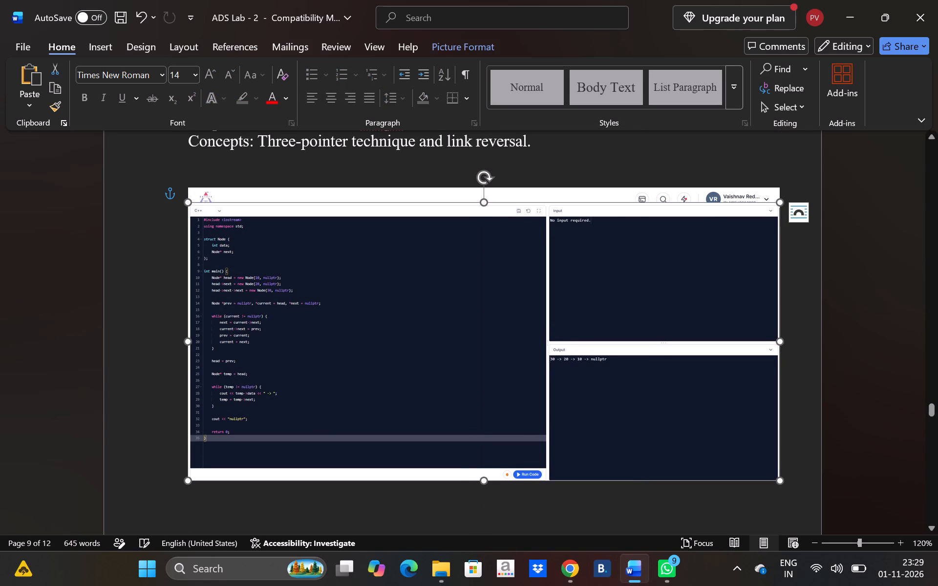
pyautogui.click(443, 328)
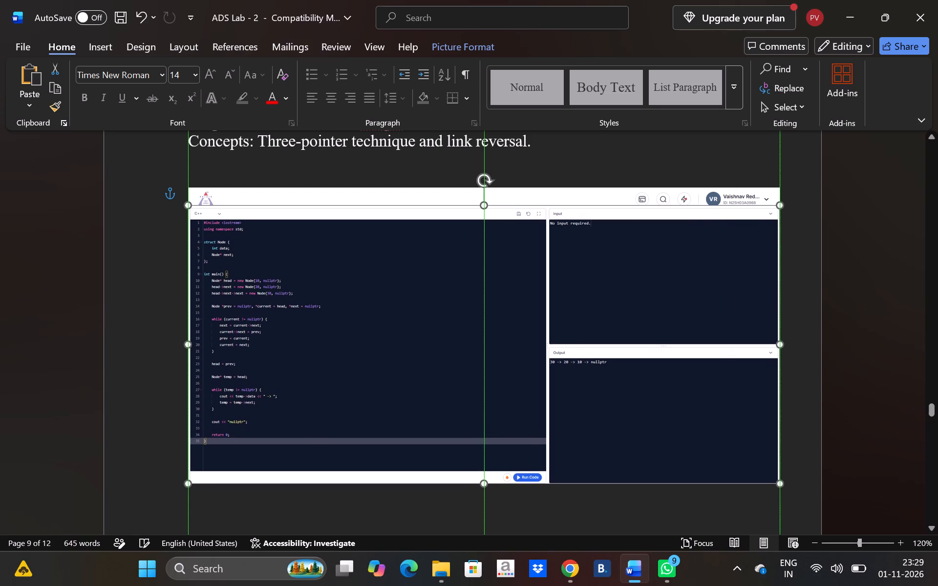
pyautogui.click(554, 251)
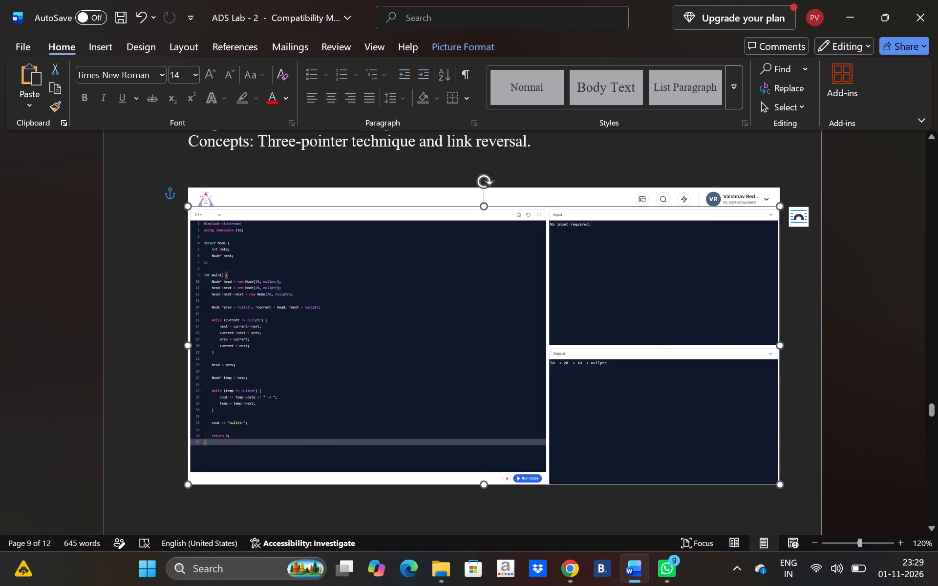
# Nudge the link-reversal code screenshot until its top edge sits directly beneath the header bar with the sides aligned.
pyautogui.moveTo(554, 251); pyautogui.dragTo(557, 267)
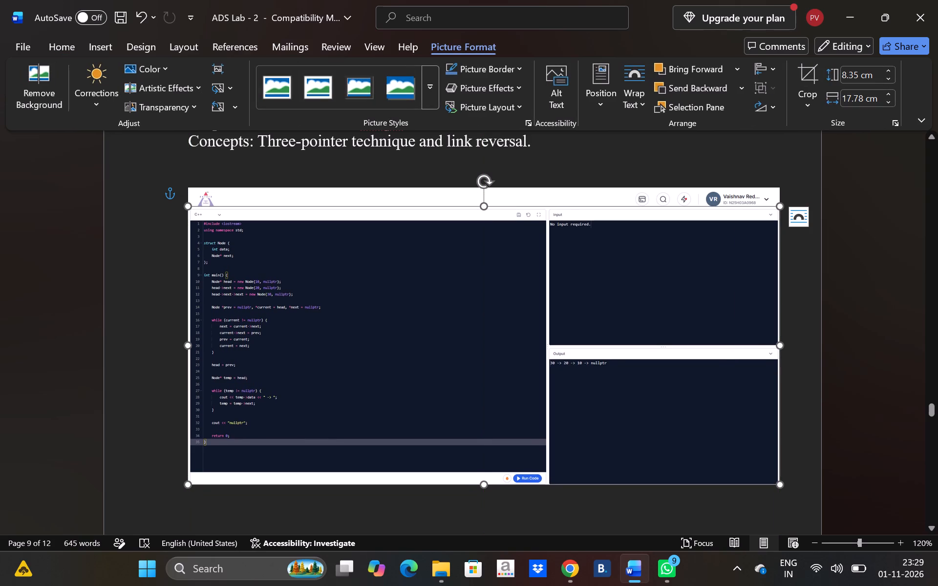
pyautogui.moveTo(557, 267); pyautogui.dragTo(555, 265)
pyautogui.click(555, 265)
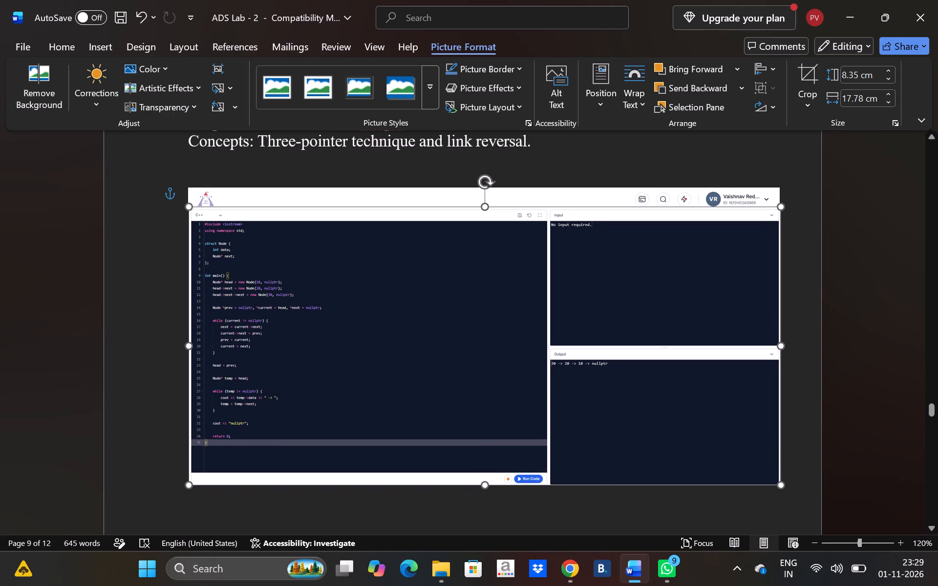
pyautogui.click(554, 262)
pyautogui.moveTo(554, 262); pyautogui.dragTo(559, 275)
pyautogui.click(559, 275)
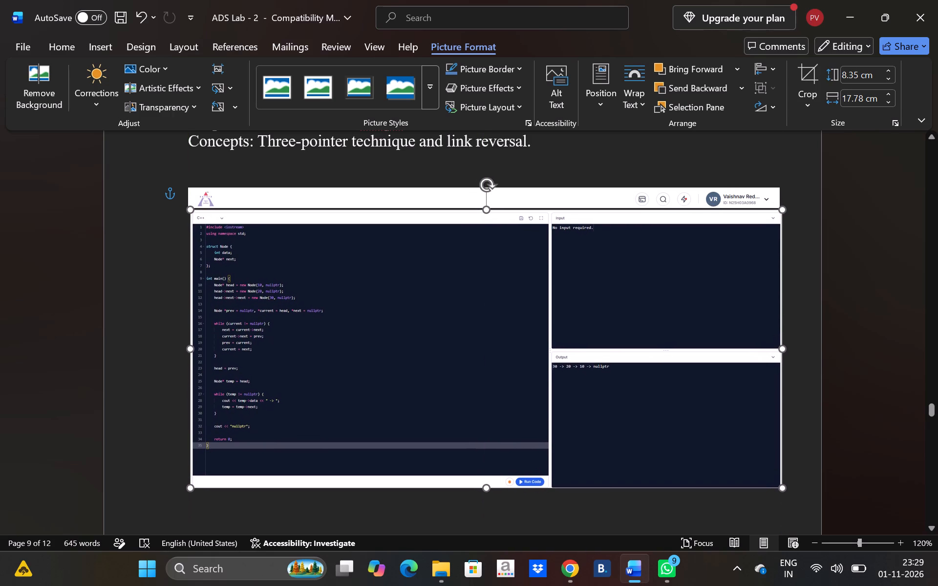
pyautogui.click(559, 275)
pyautogui.moveTo(559, 275); pyautogui.dragTo(560, 286)
pyautogui.click(560, 286)
pyautogui.moveTo(560, 286); pyautogui.dragTo(560, 294)
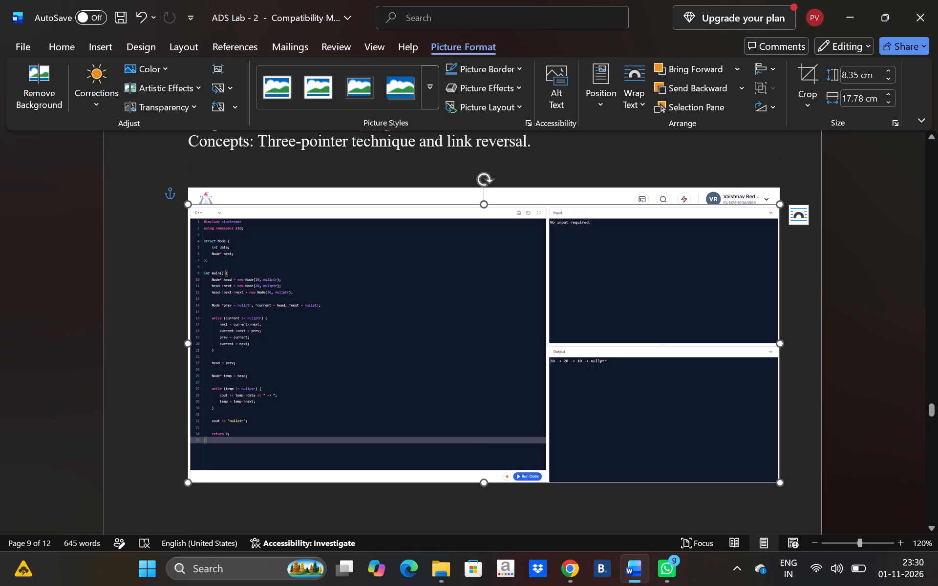
pyautogui.moveTo(560, 294); pyautogui.dragTo(559, 300)
pyautogui.click(559, 300)
pyautogui.moveTo(559, 300); pyautogui.dragTo(559, 313)
pyautogui.moveTo(471, 297); pyautogui.dragTo(471, 308)
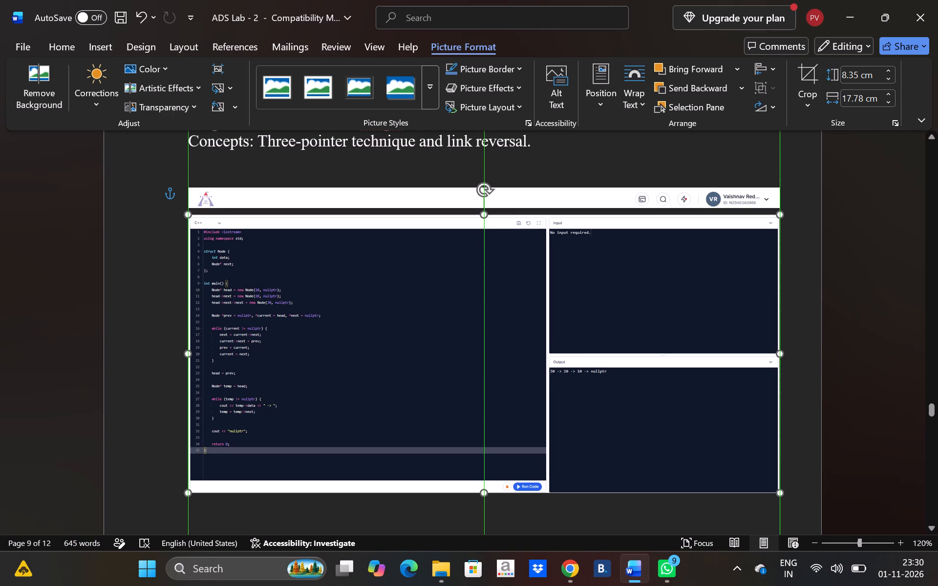
pyautogui.moveTo(471, 308); pyautogui.dragTo(467, 300)
pyautogui.click(576, 181)
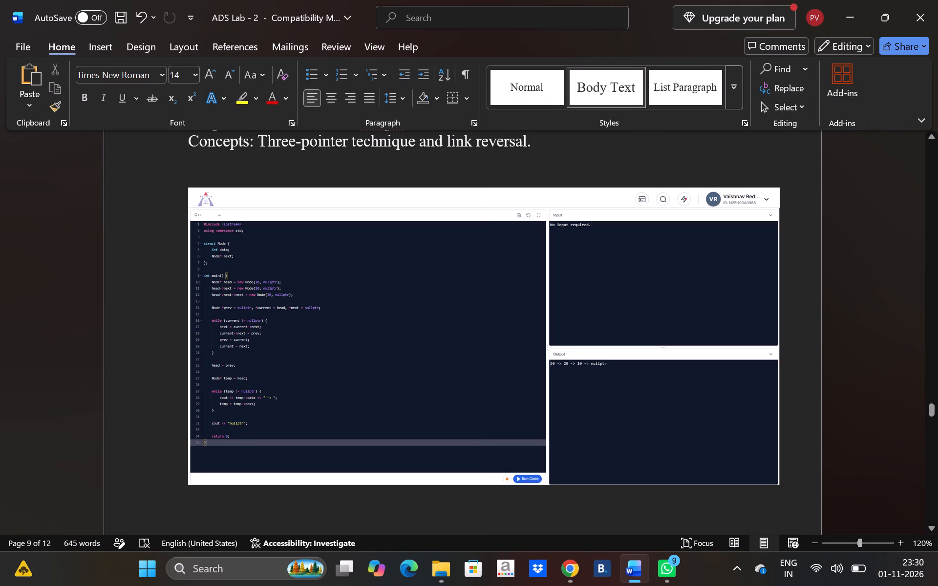
# Stretch the link-reversal code screenshot very slightly so its width matches the header bar above it.
pyautogui.click(752, 251)
pyautogui.click(783, 206)
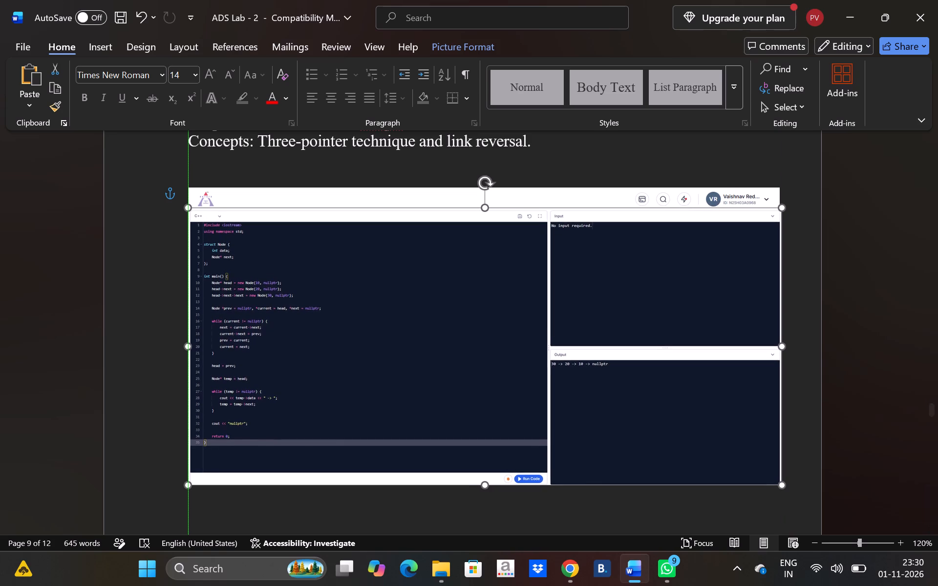
pyautogui.click(787, 198)
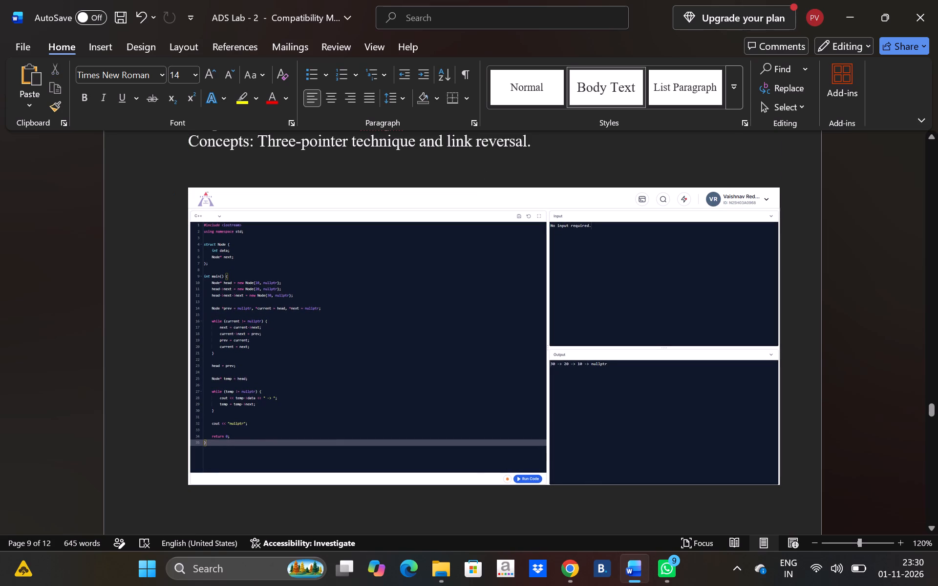
# Review the code screenshots and their header bars throughout the report, from the link-reversal question back to Question 1.
pyautogui.scroll(-4, 787, 198)
pyautogui.scroll(13, 787, 198)
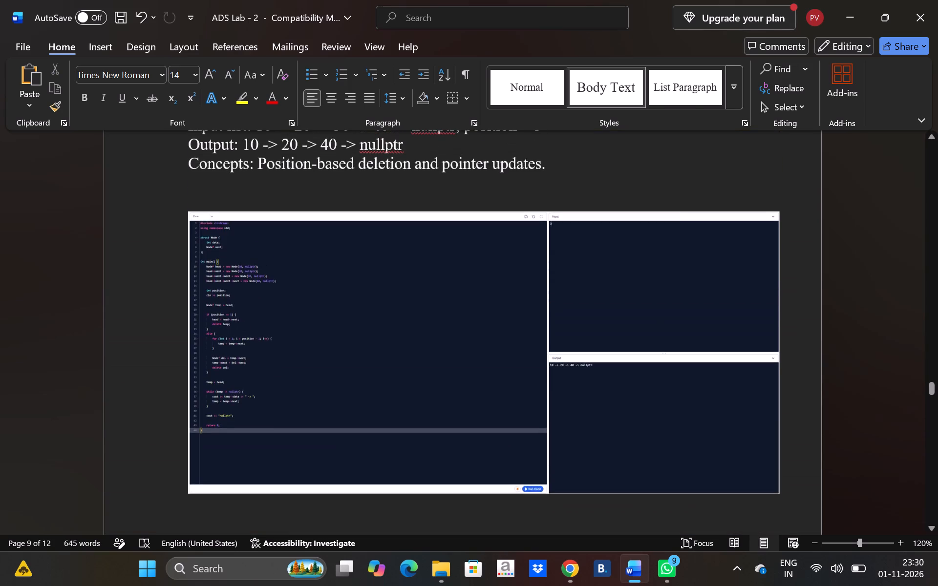
pyautogui.scroll(5, 787, 198)
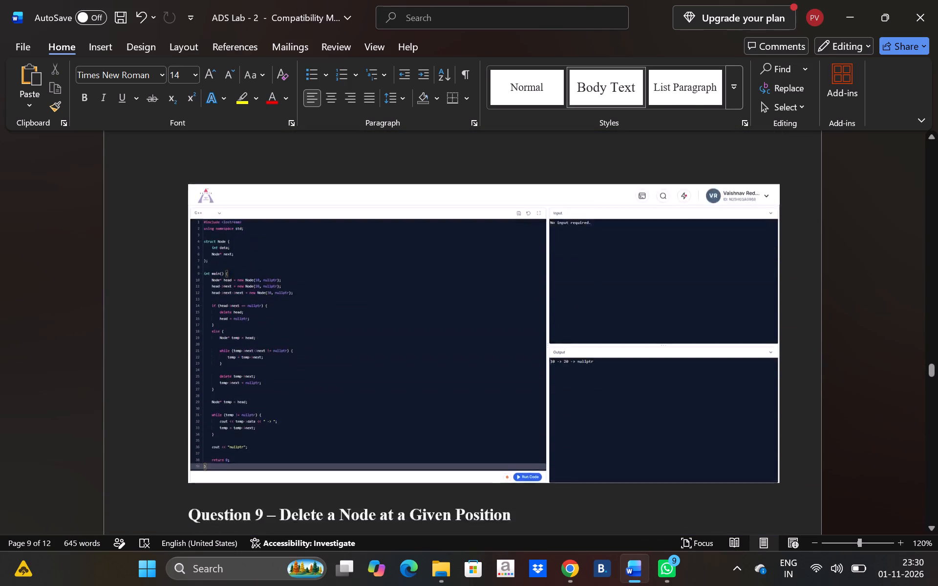
pyautogui.scroll(9, 787, 198)
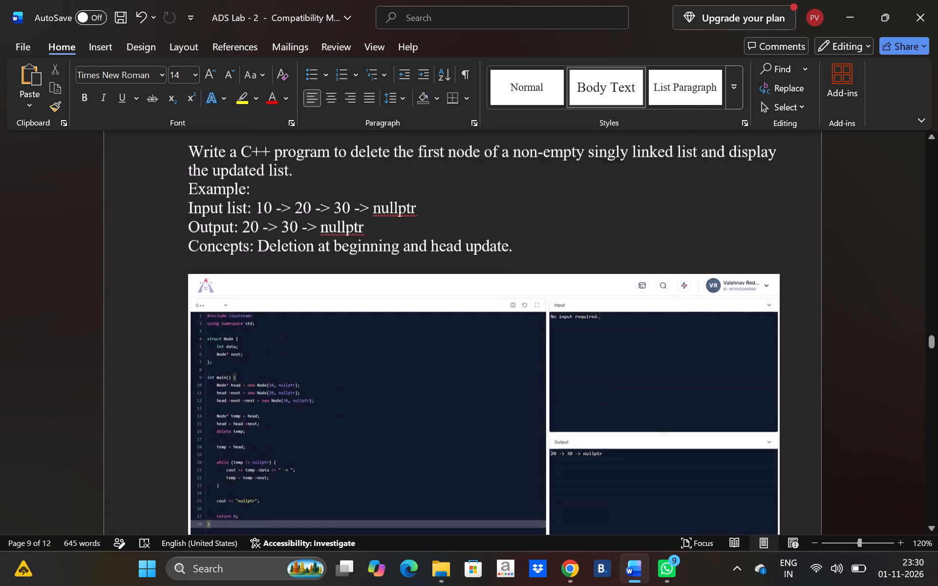
pyautogui.scroll(5, 787, 198)
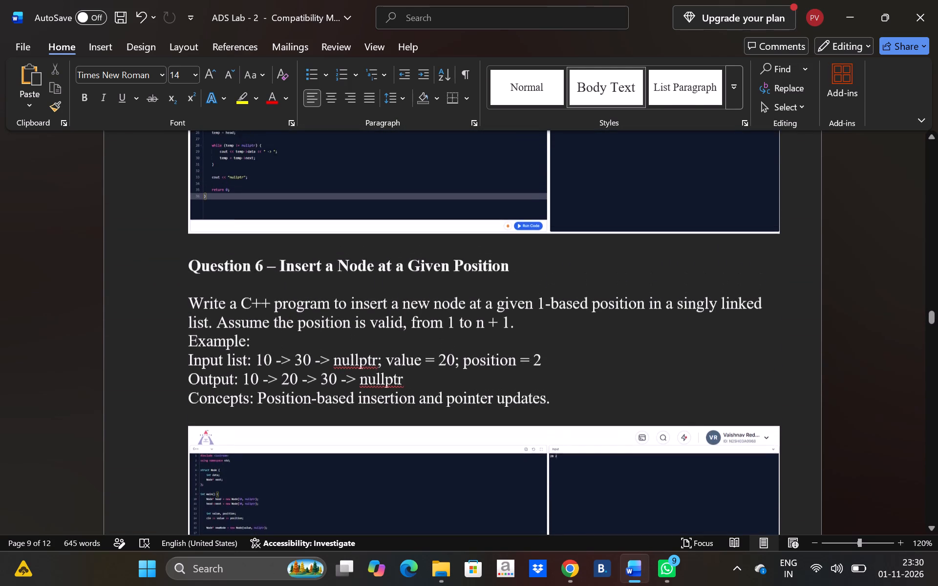
pyautogui.scroll(6, 787, 198)
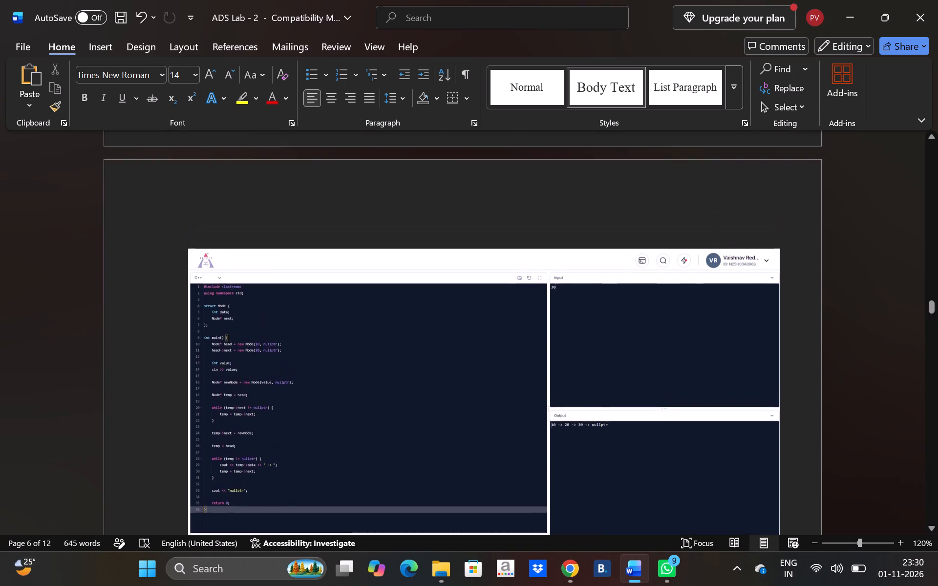
pyautogui.scroll(7, 787, 198)
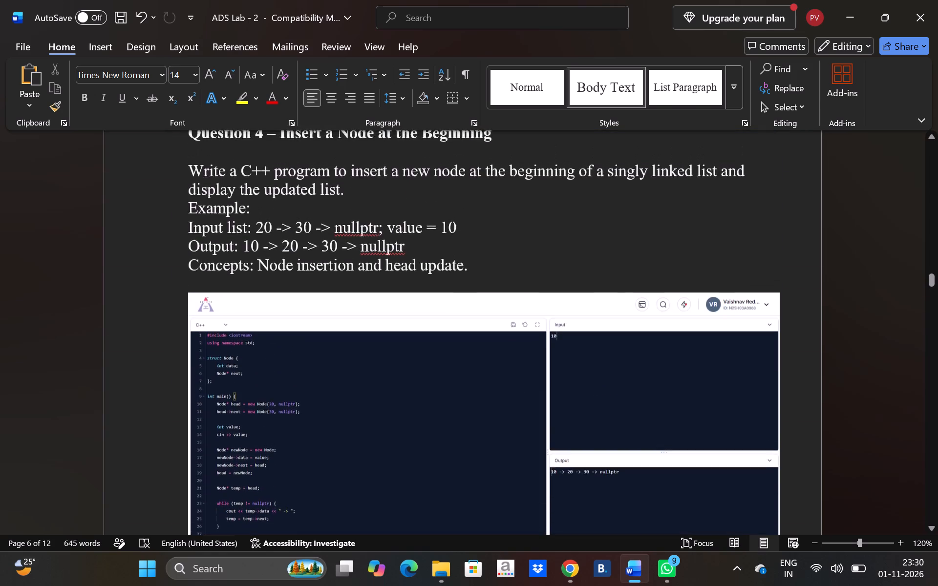
pyautogui.scroll(3, 787, 198)
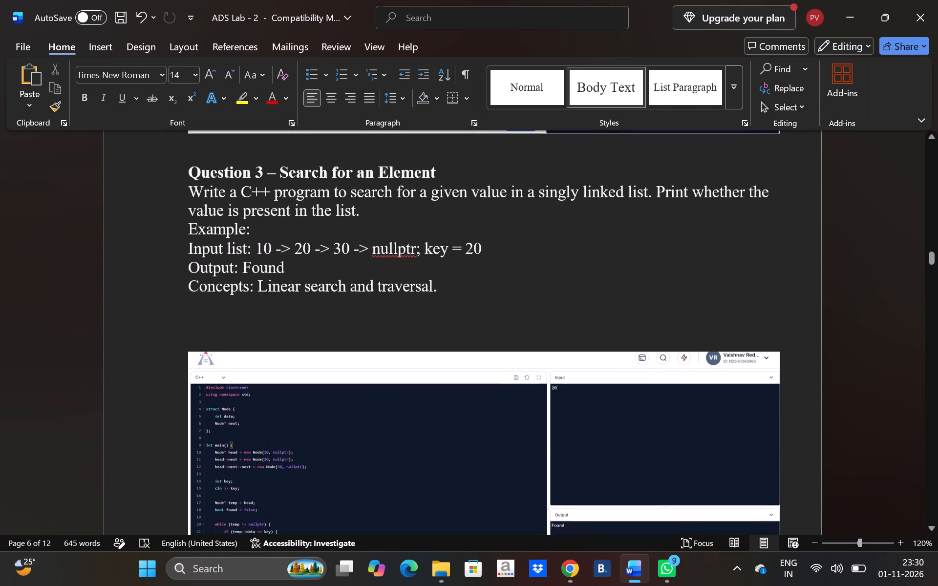
pyautogui.scroll(7, 787, 198)
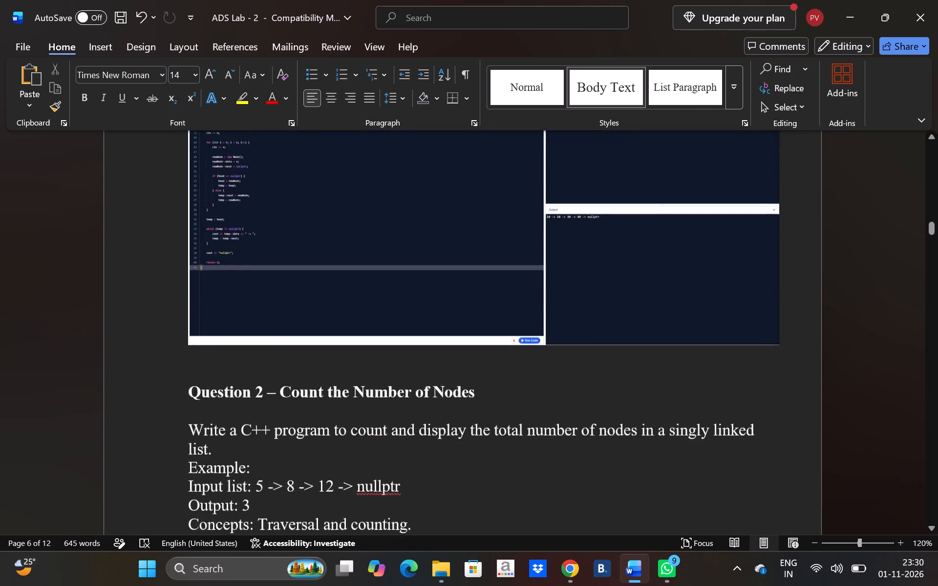
pyautogui.scroll(5, 787, 198)
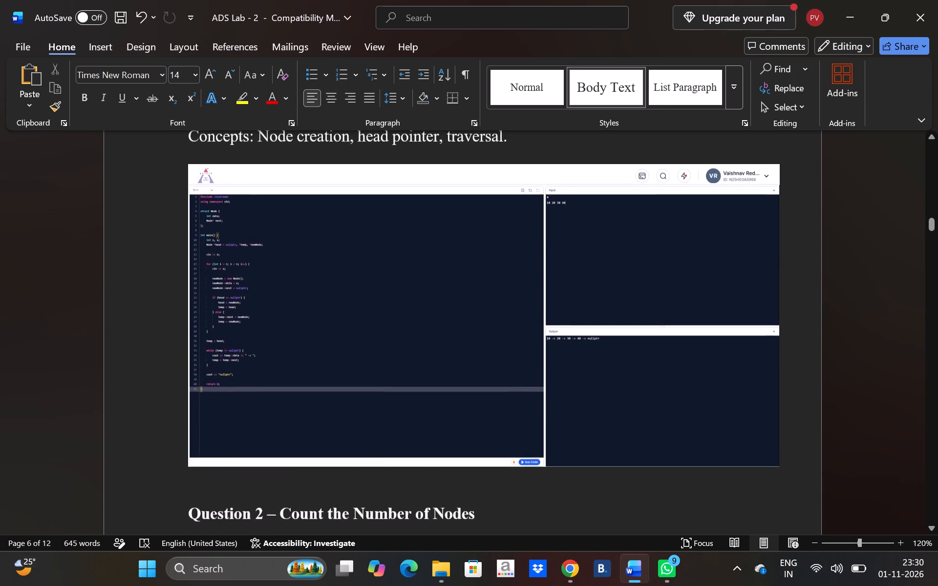
# Nudge the Question 1 code screenshot so its top edge sits directly beneath the header bar, aligned with the page margins.
pyautogui.click(668, 225)
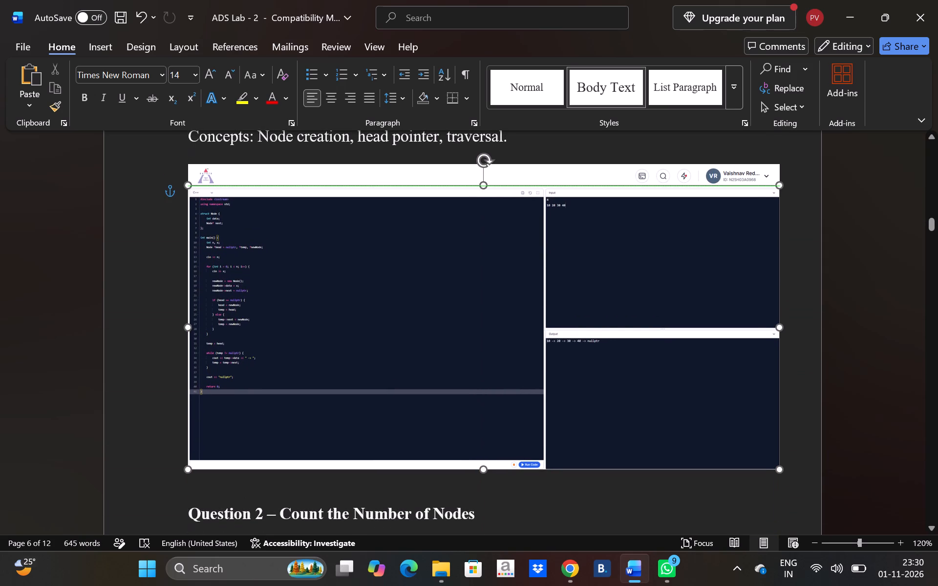
pyautogui.click(779, 167)
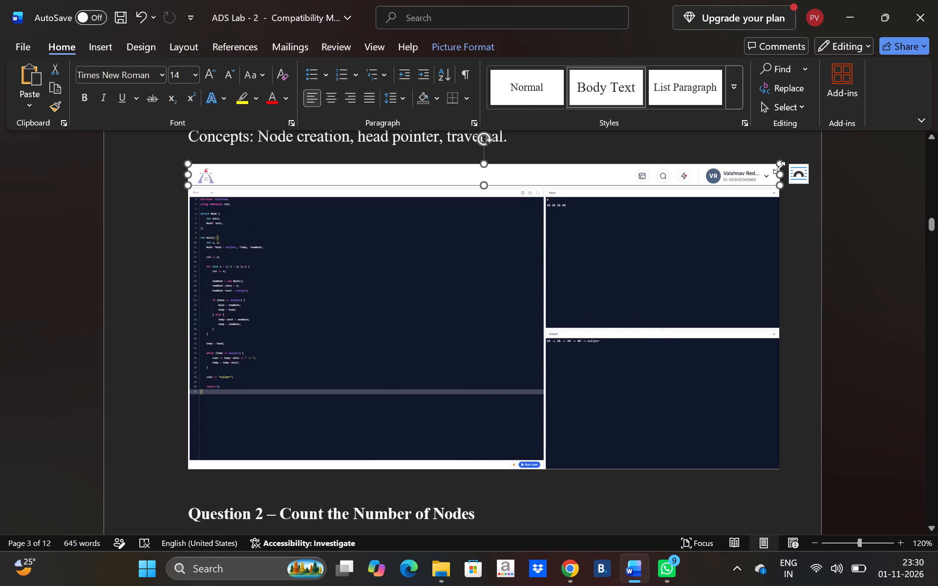
pyautogui.moveTo(690, 234); pyautogui.dragTo(690, 228)
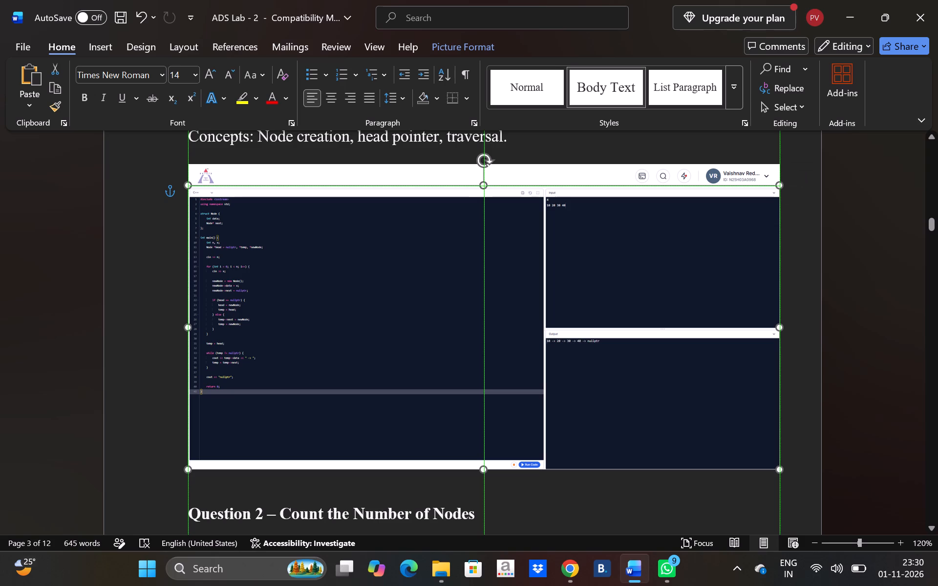
pyautogui.moveTo(690, 228); pyautogui.dragTo(690, 227)
pyautogui.click(690, 227)
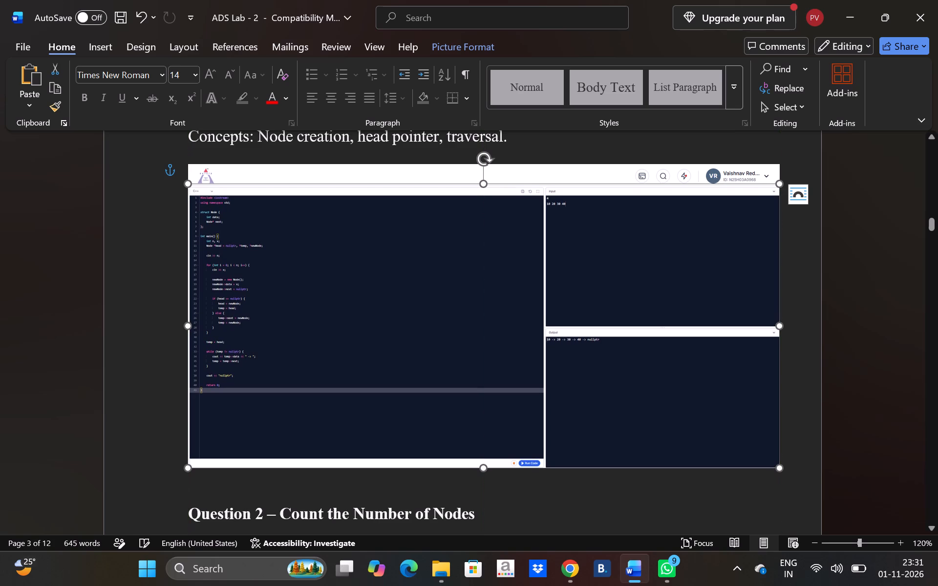
pyautogui.click(790, 156)
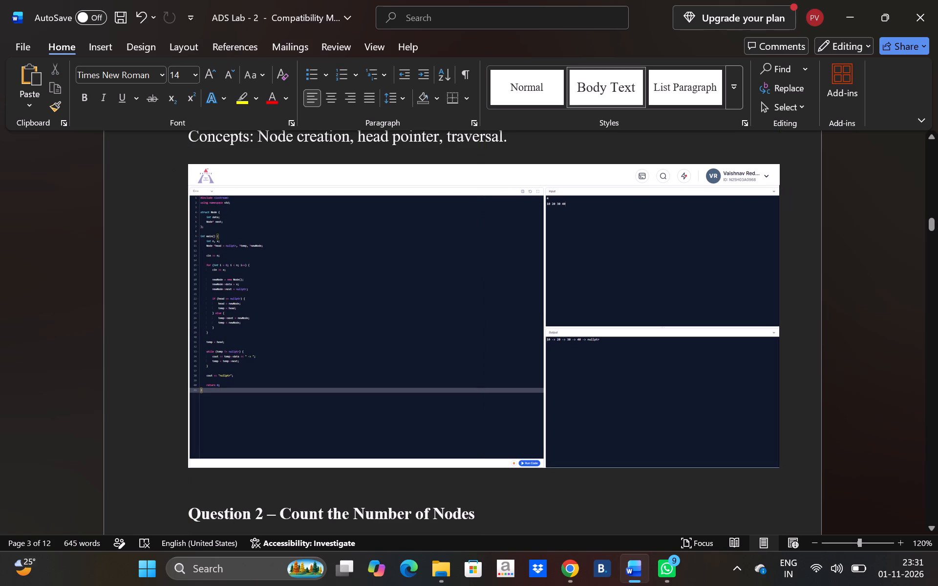
# Stretch the Question 1 code screenshot very slightly to match the header bar's width, and move it back up against the bar.
pyautogui.click(777, 213)
pyautogui.moveTo(780, 187); pyautogui.dragTo(781, 182)
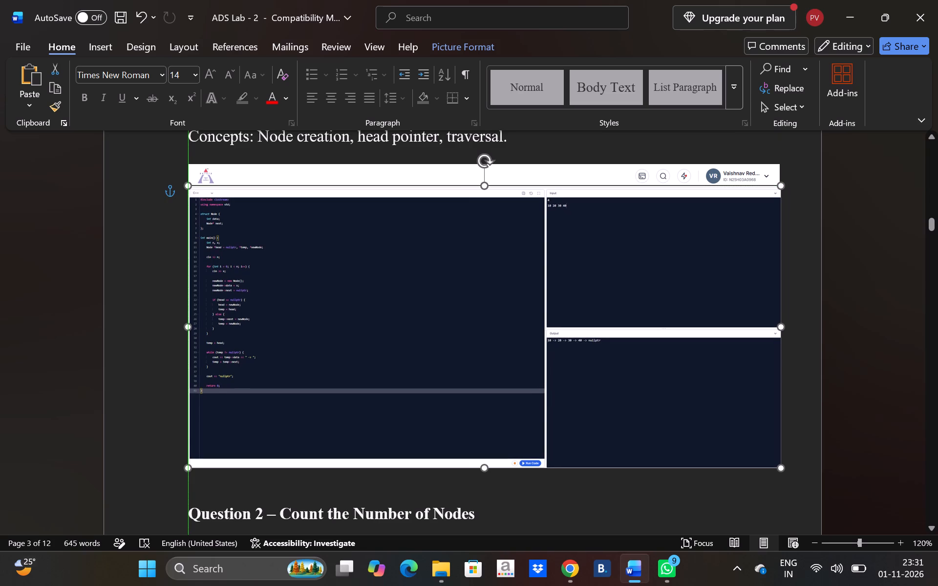
pyautogui.moveTo(781, 182); pyautogui.dragTo(779, 177)
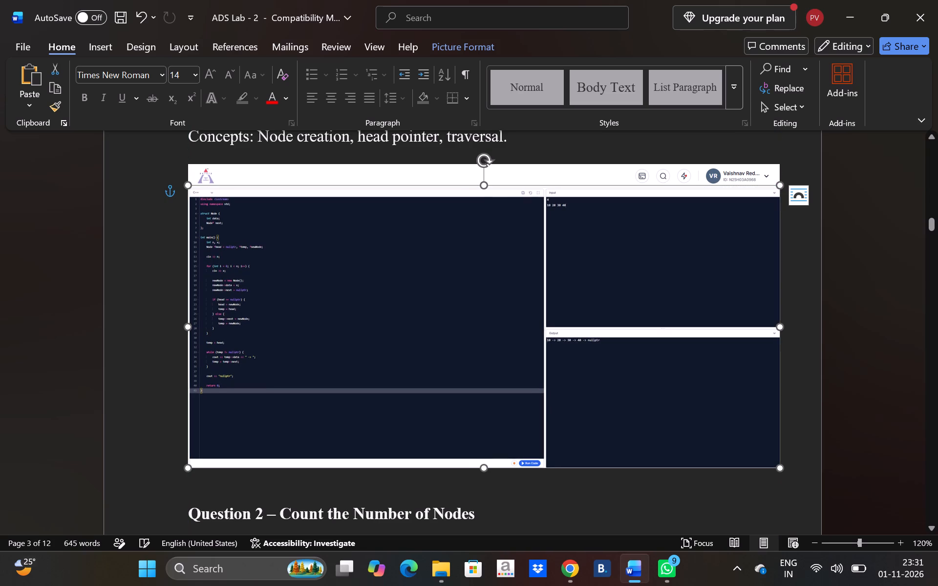
pyautogui.click(801, 167)
pyautogui.click(692, 231)
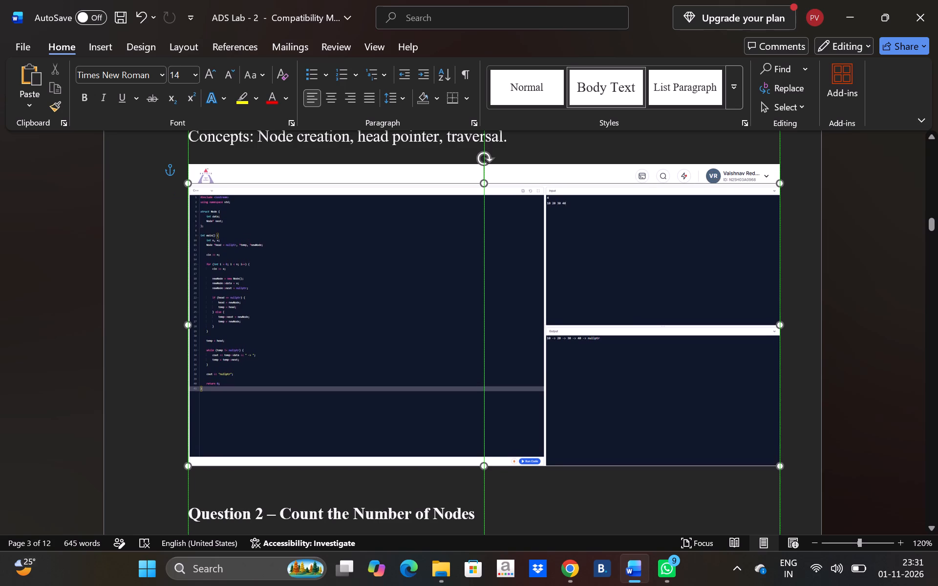
pyautogui.click(798, 172)
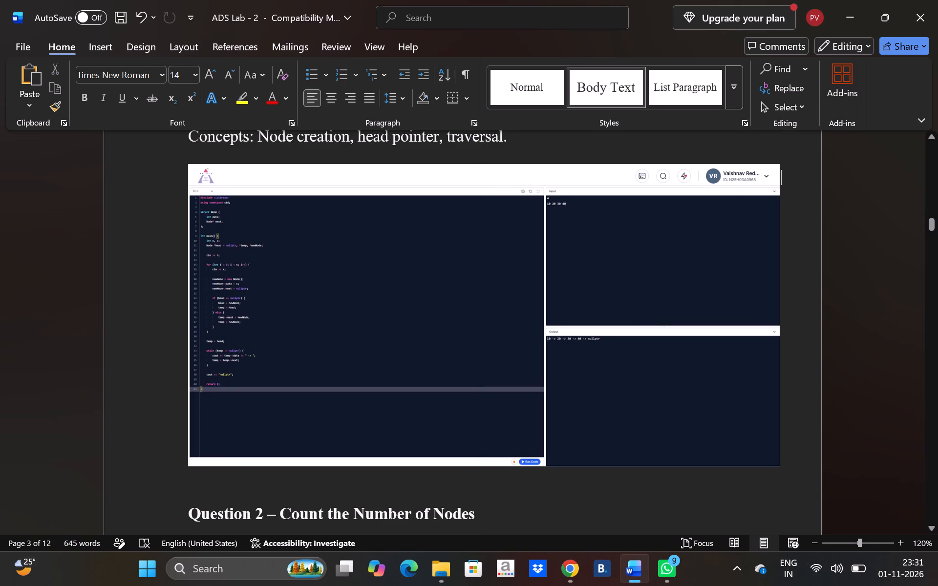
# Save the finished report as a PDF named "ADS Lab - 2v" in the Downloads folder.
pyautogui.scroll(3, 798, 172)
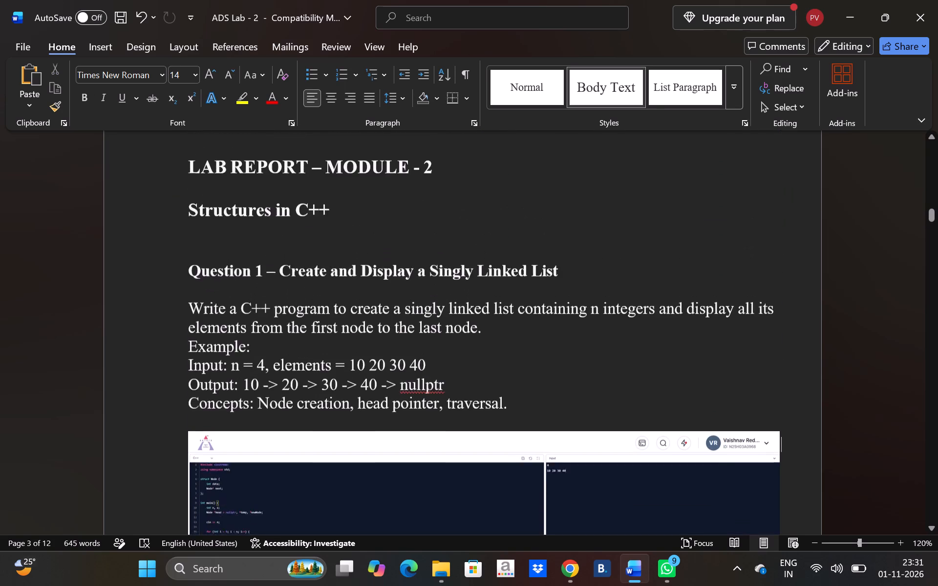
pyautogui.scroll(6, 798, 172)
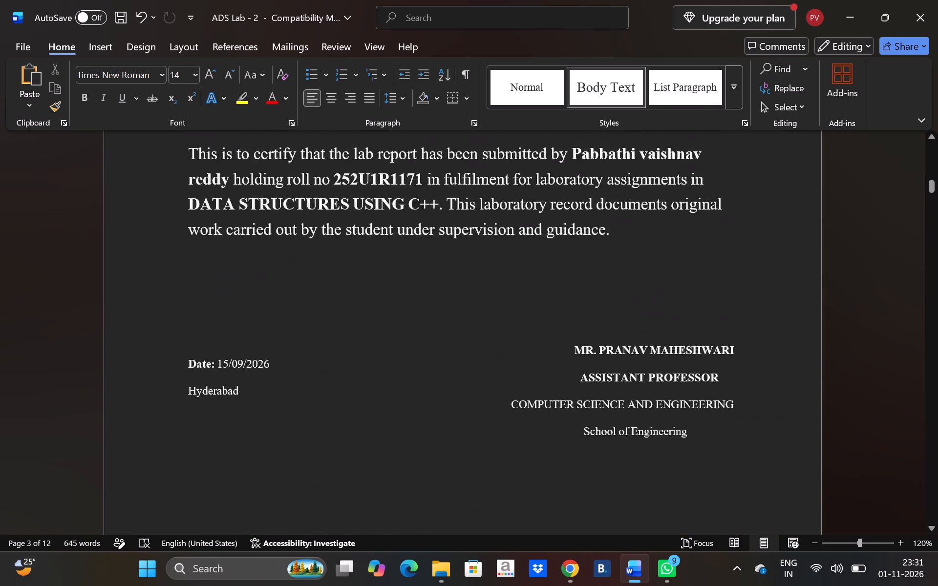
pyautogui.scroll(1, 798, 172)
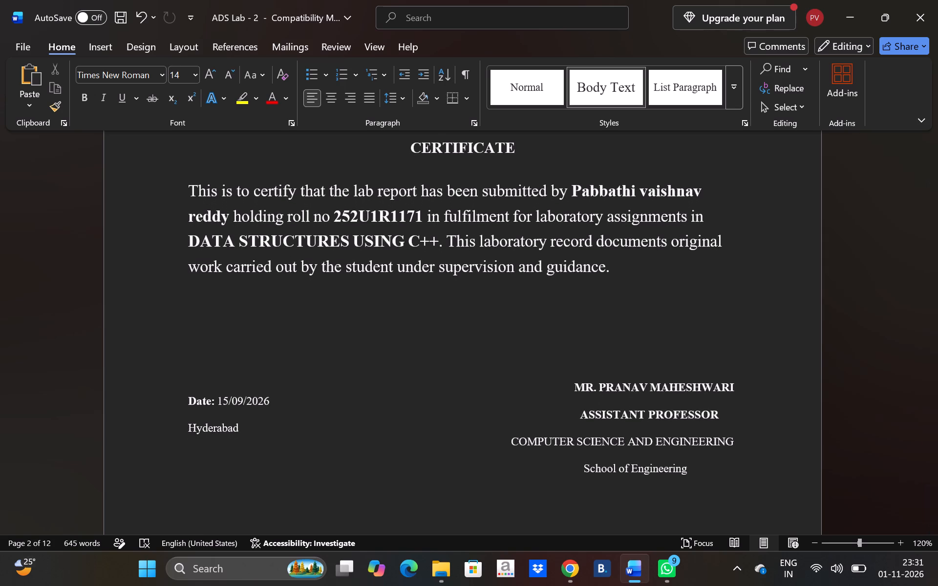
pyautogui.scroll(4, 798, 172)
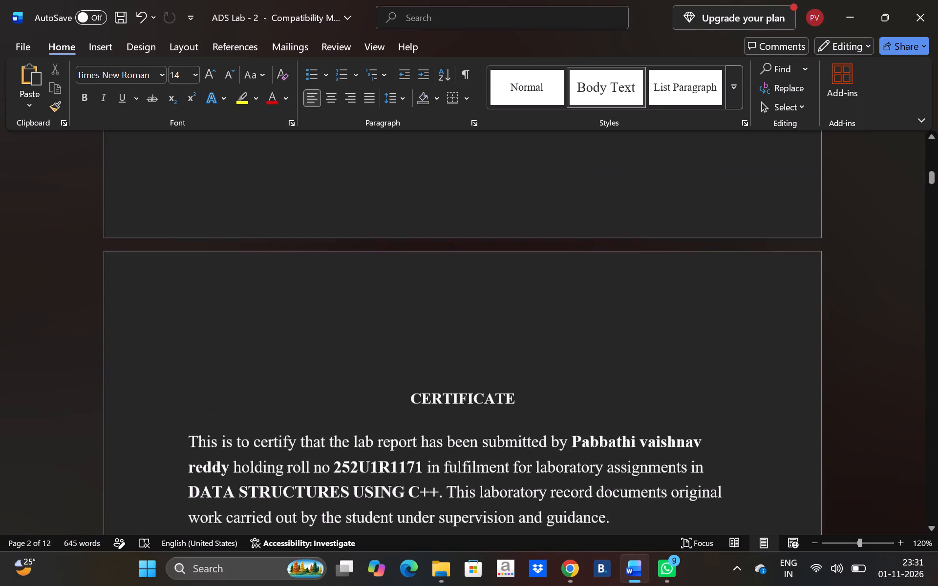
pyautogui.scroll(3, 798, 172)
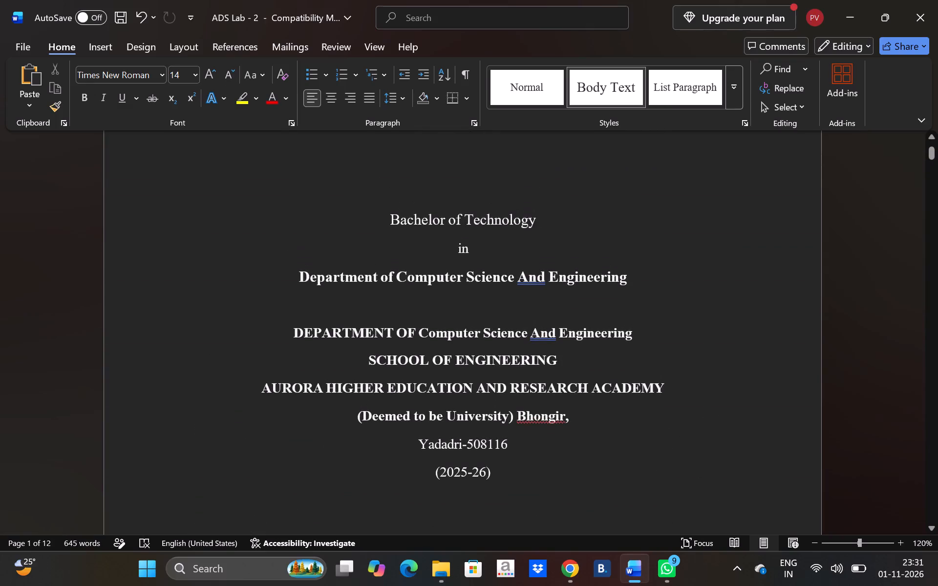
pyautogui.click(24, 41)
pyautogui.click(48, 277)
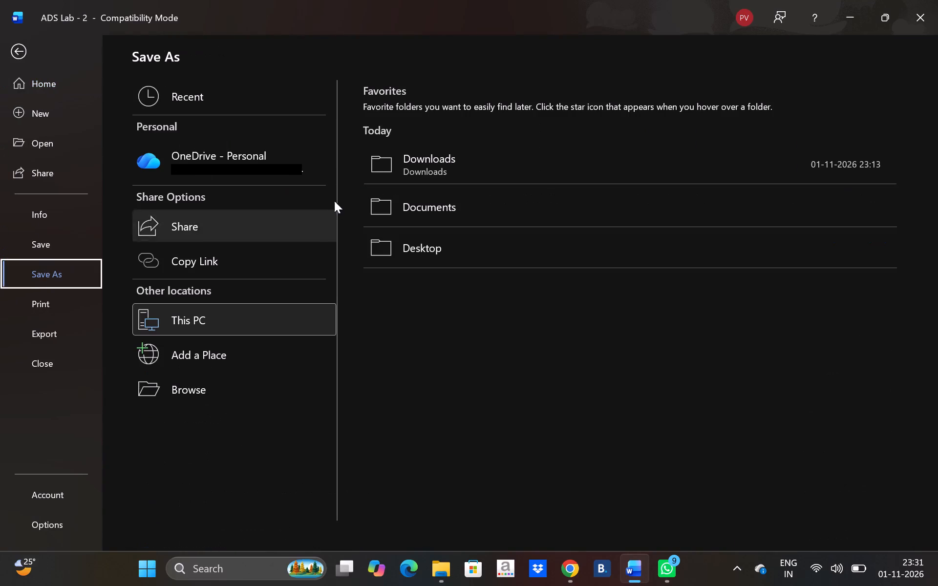
pyautogui.click(436, 163)
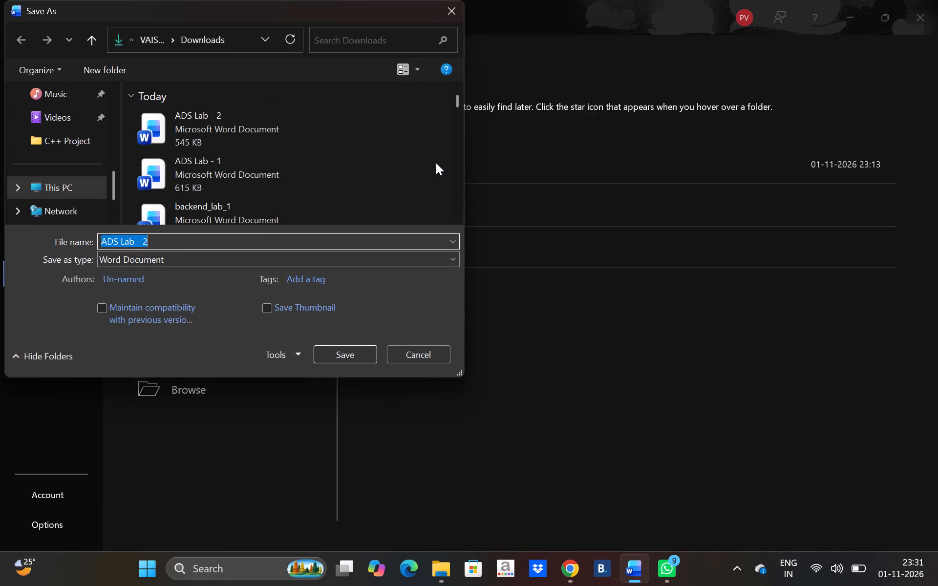
pyautogui.click(286, 241)
pyautogui.press('v')
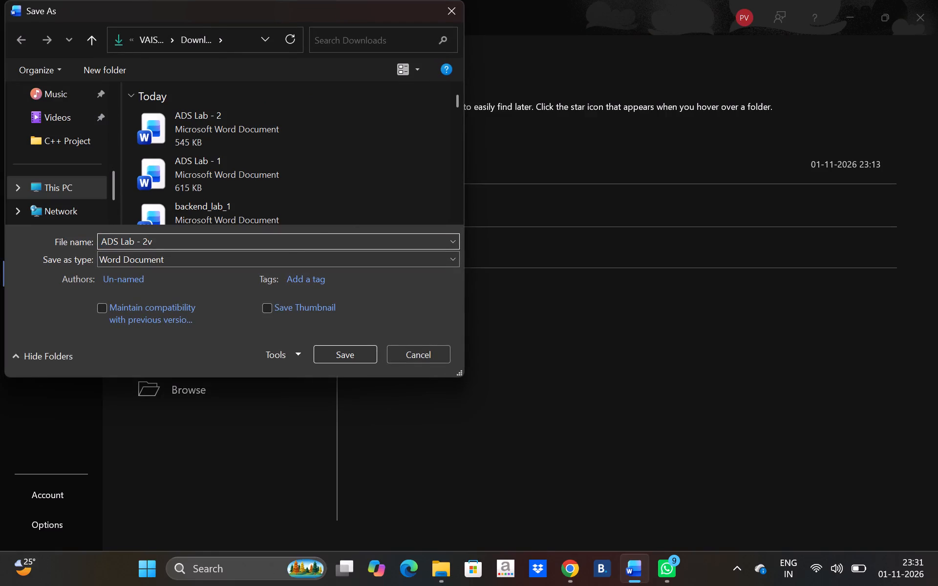
pyautogui.click(288, 253)
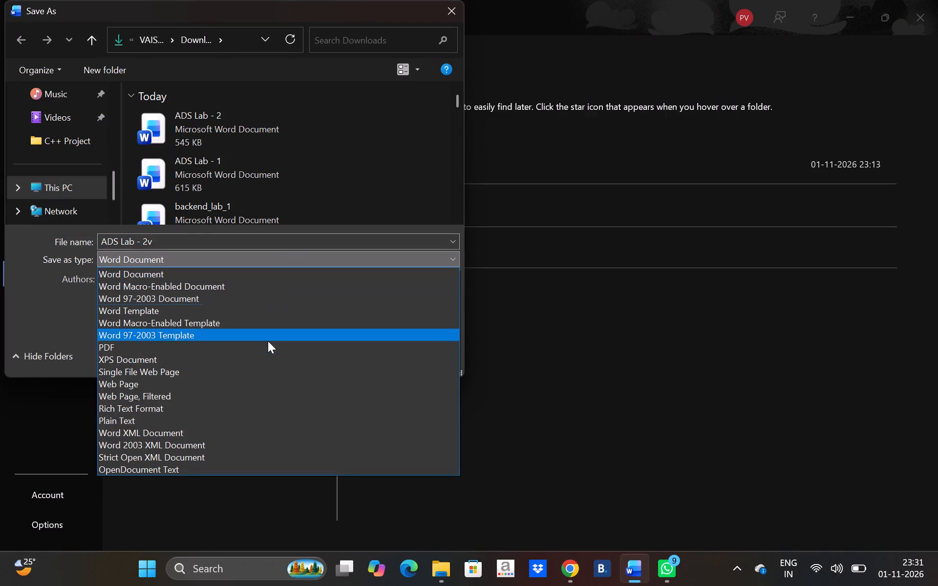
pyautogui.click(267, 343)
pyautogui.click(349, 381)
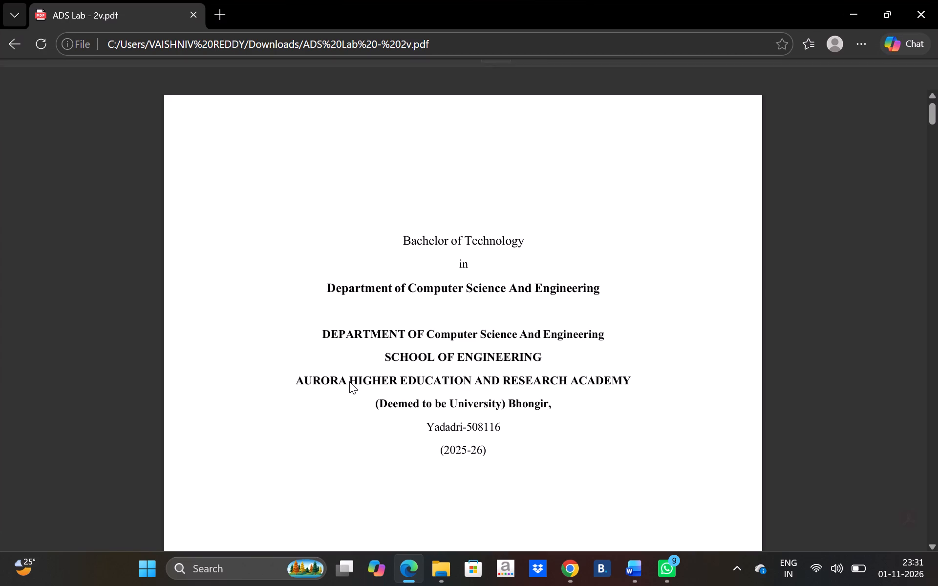
# Review the exported "ADS Lab - 2v" PDF from the cover page through the certificate, questions and code screenshots.
pyautogui.scroll(-4, 616, 535)
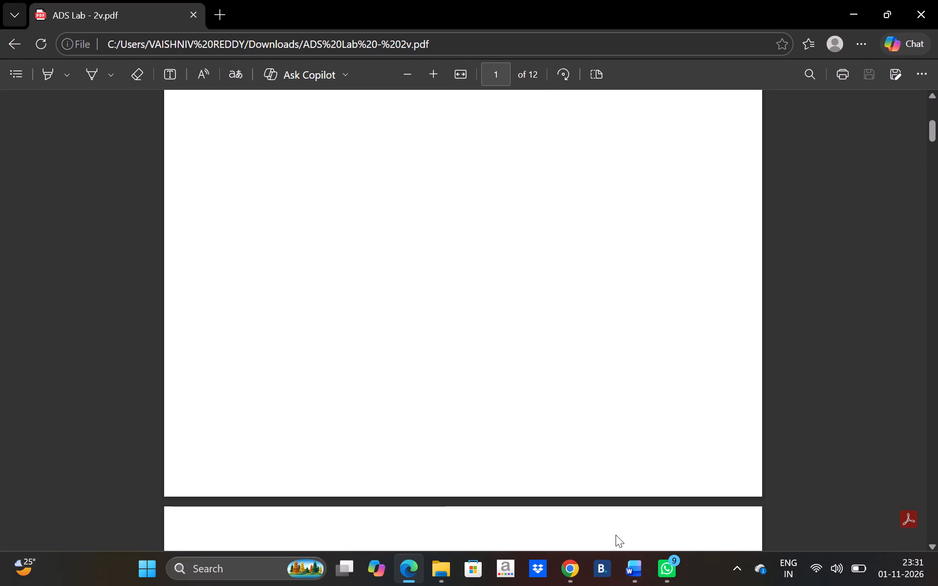
pyautogui.scroll(-2, 616, 535)
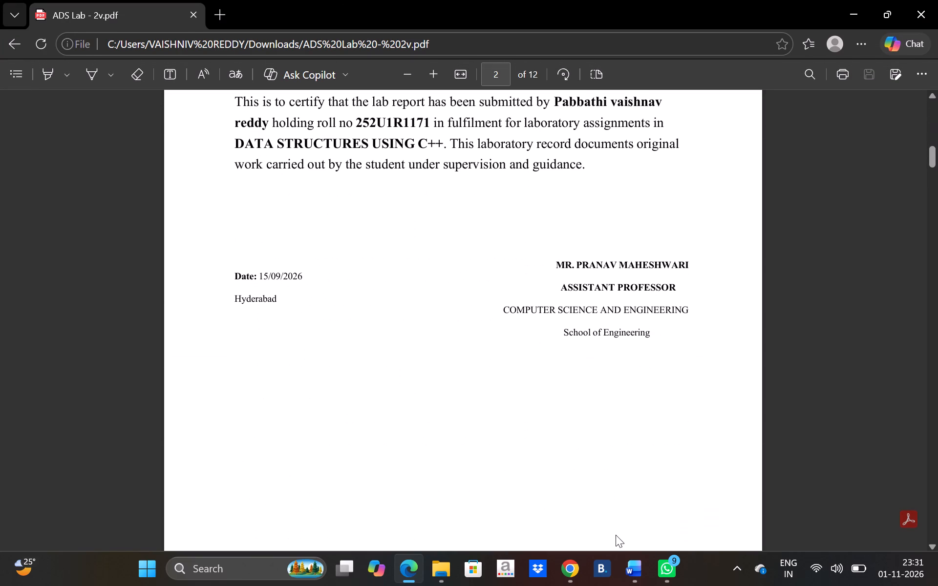
pyautogui.scroll(-3, 616, 535)
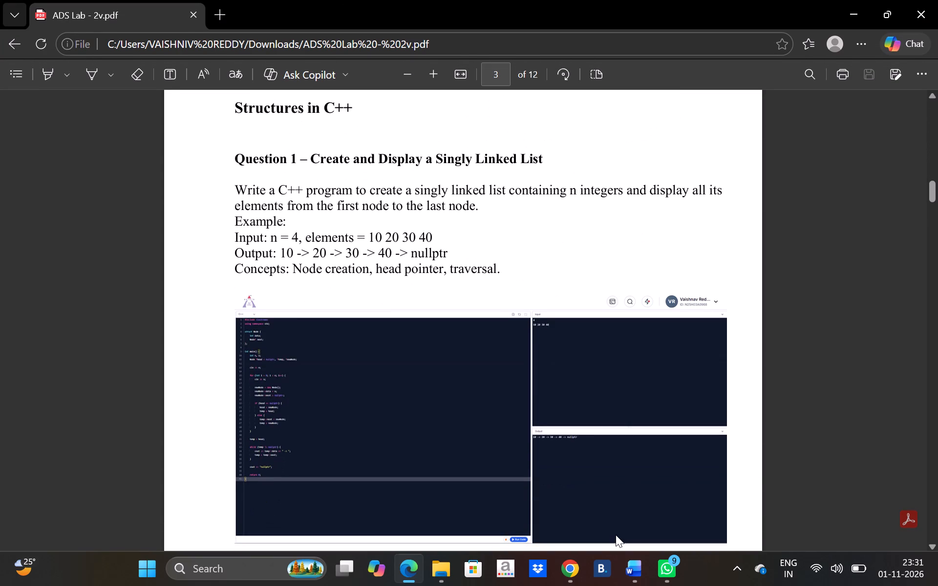
pyautogui.scroll(-3, 616, 535)
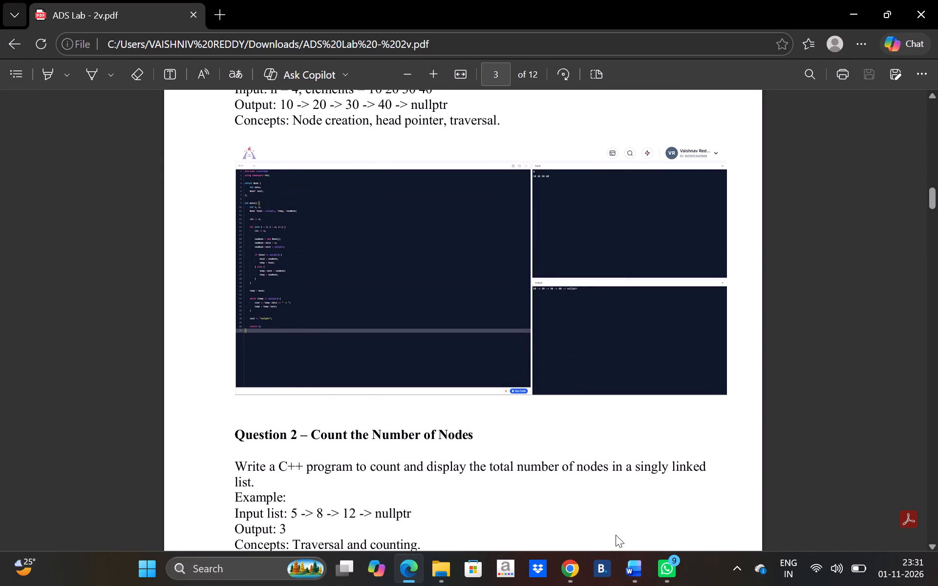
pyautogui.scroll(-5, 616, 535)
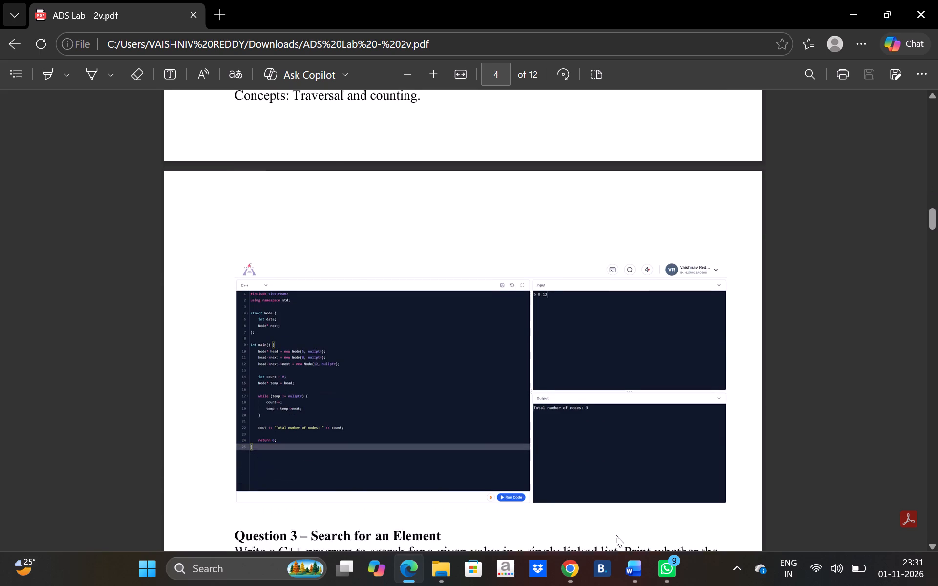
pyautogui.scroll(-1, 616, 535)
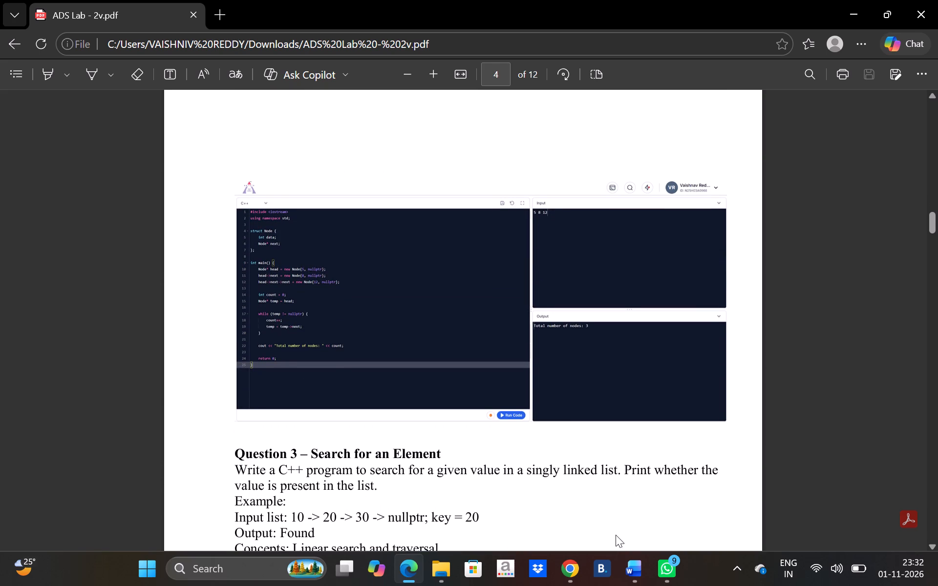
pyautogui.scroll(-2, 616, 535)
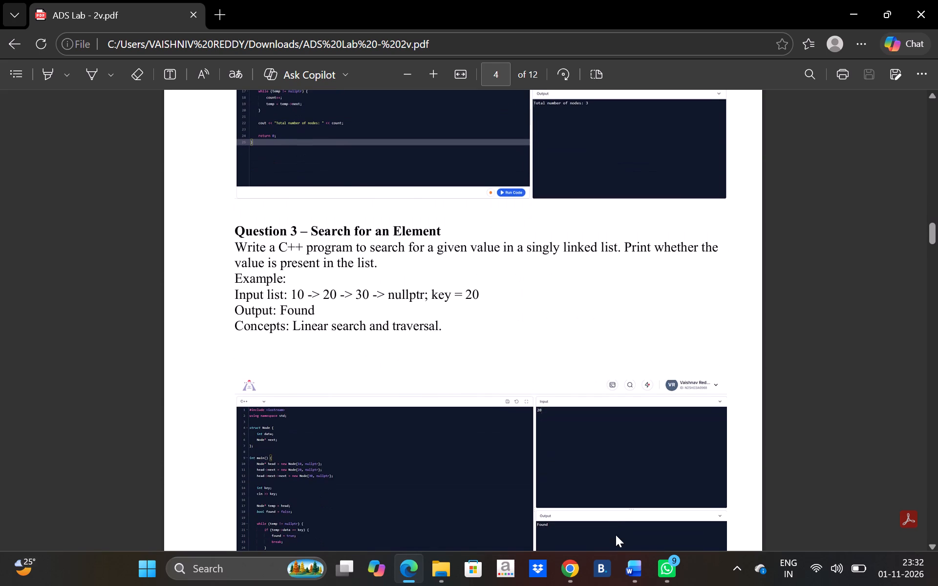
pyautogui.scroll(-2, 616, 535)
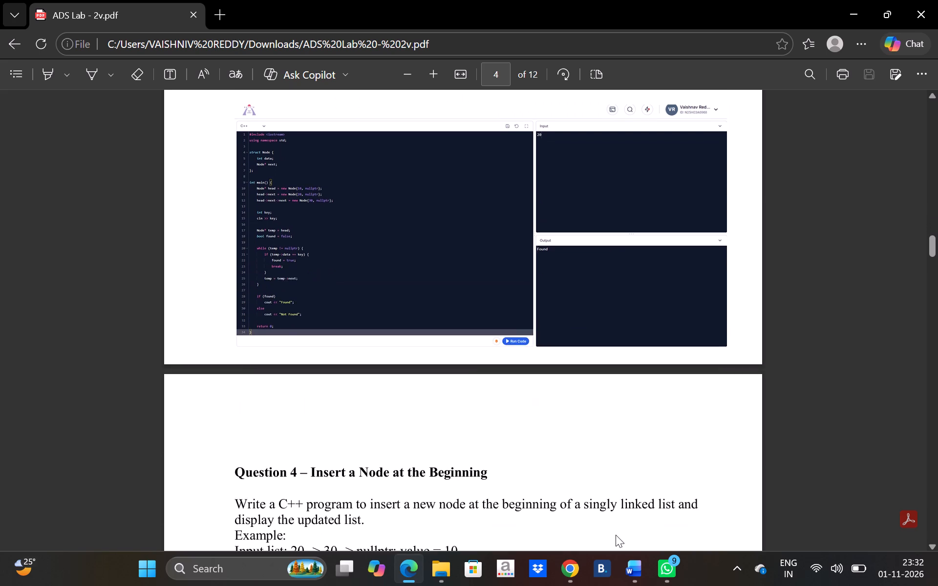
pyautogui.scroll(-3, 616, 535)
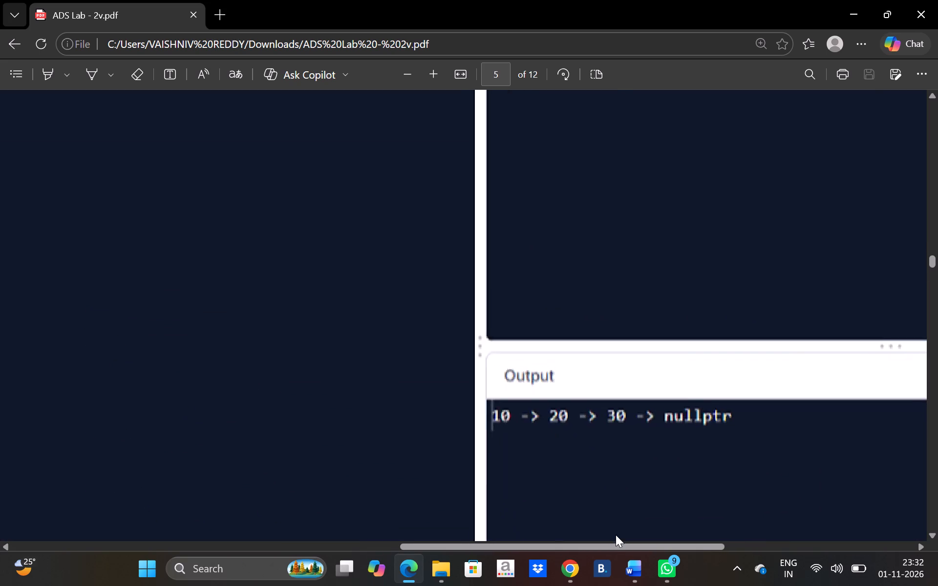
pyautogui.scroll(1, 616, 535)
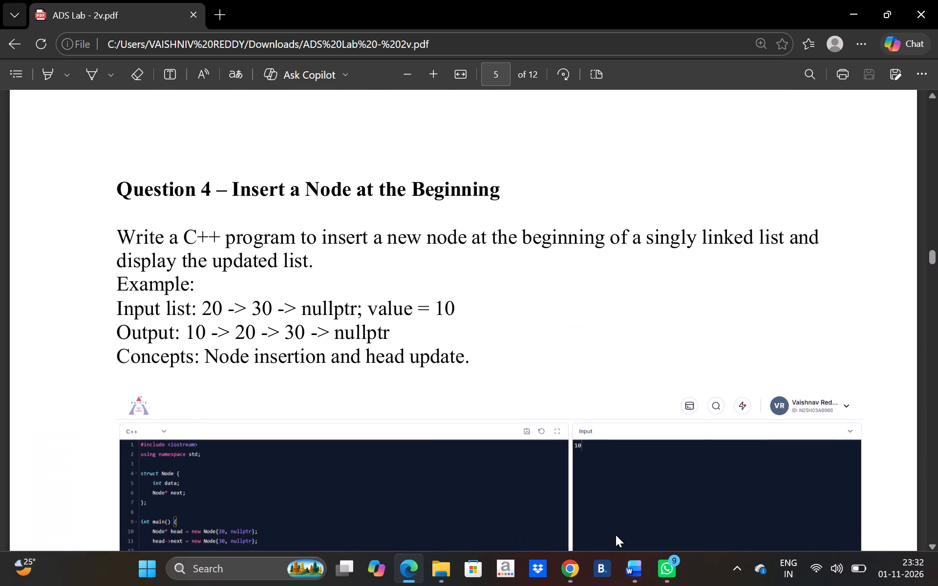
pyautogui.scroll(-10, 616, 535)
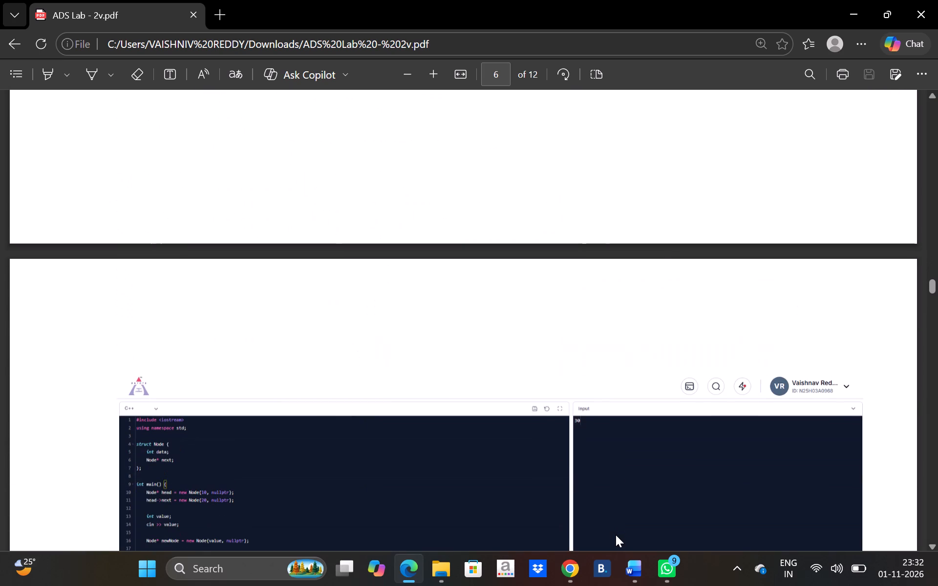
pyautogui.scroll(-3, 616, 535)
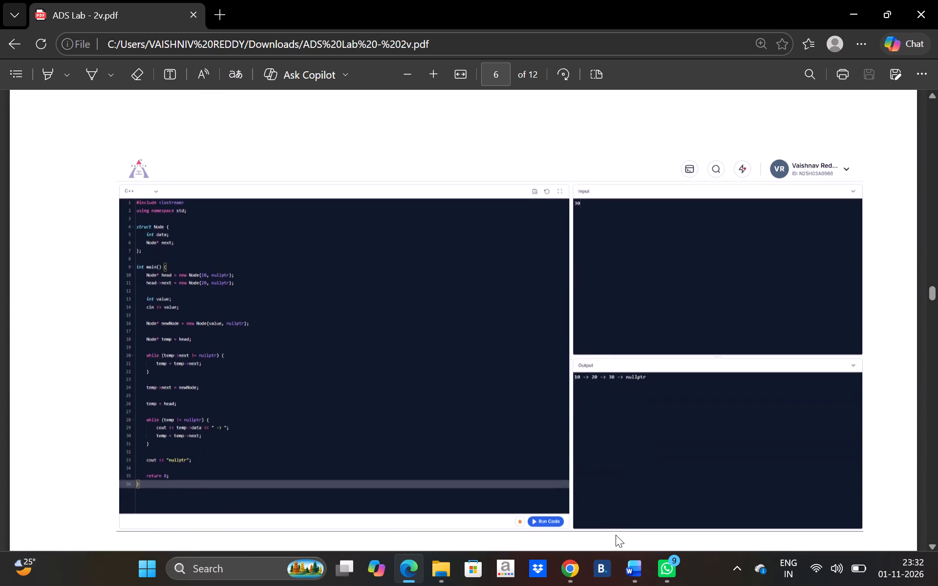
pyautogui.scroll(-7, 616, 535)
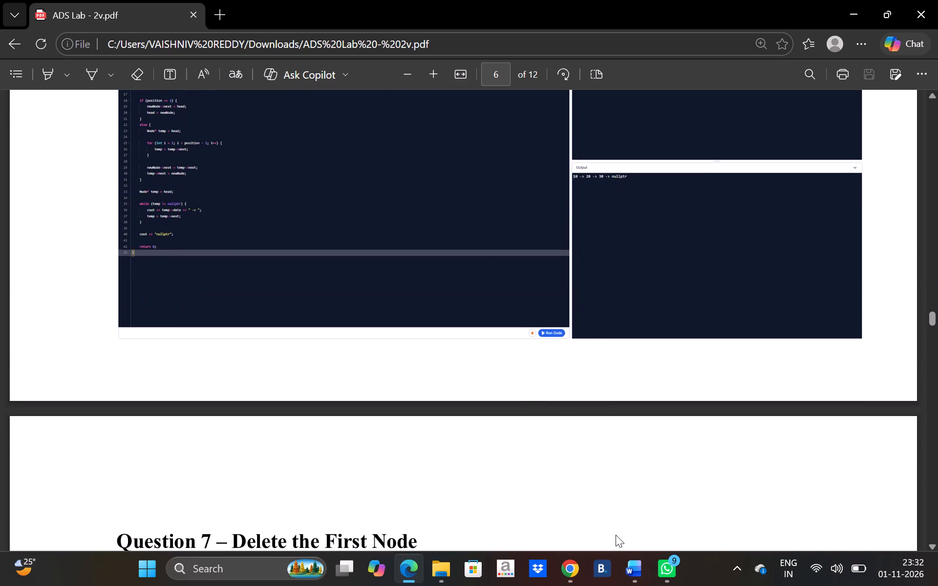
pyautogui.scroll(-4, 616, 535)
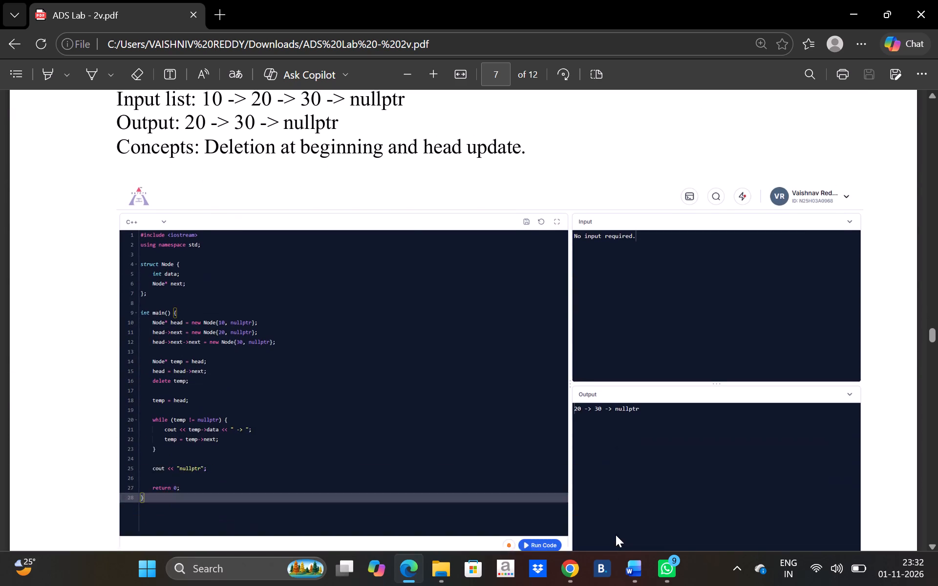
pyautogui.scroll(-7, 616, 535)
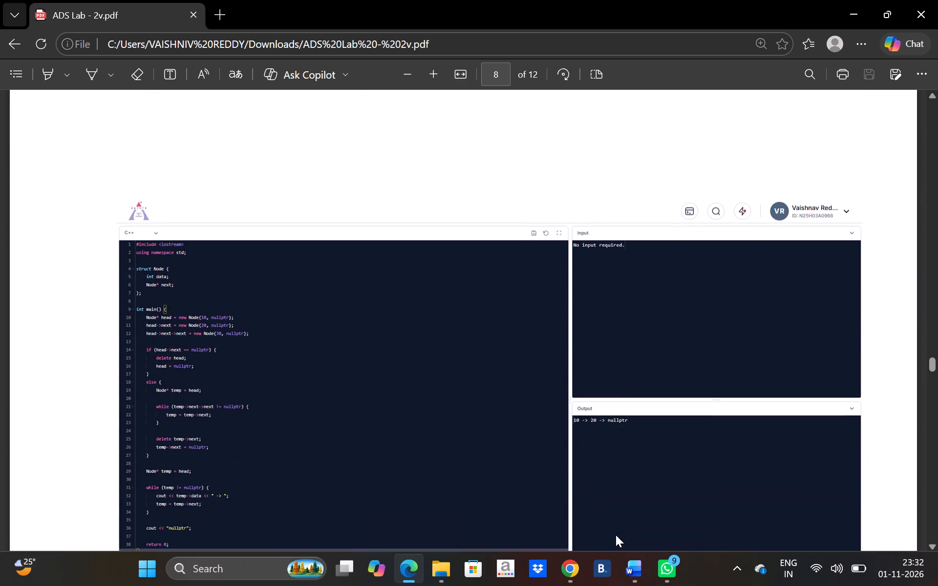
pyautogui.scroll(-8, 616, 535)
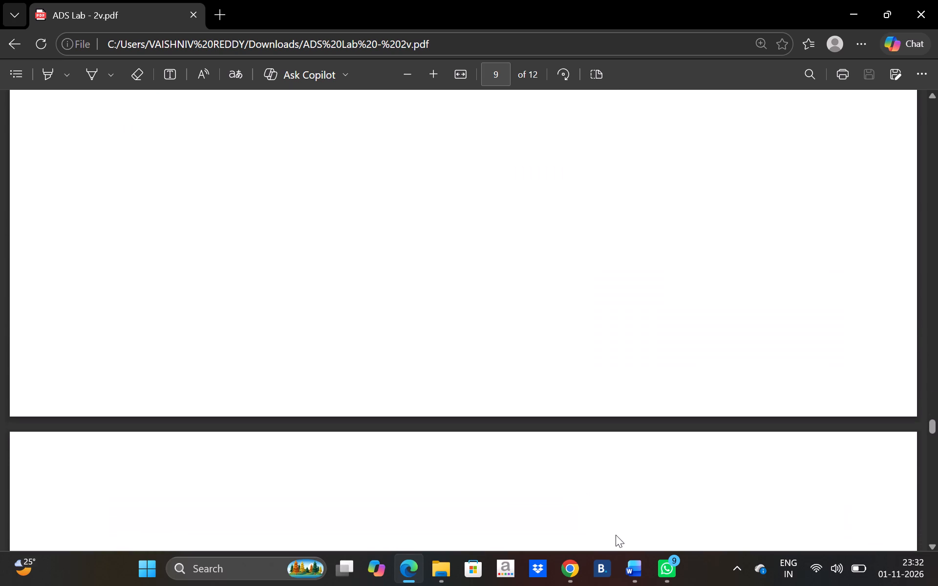
pyautogui.scroll(-5, 616, 535)
pyautogui.press('Escape')
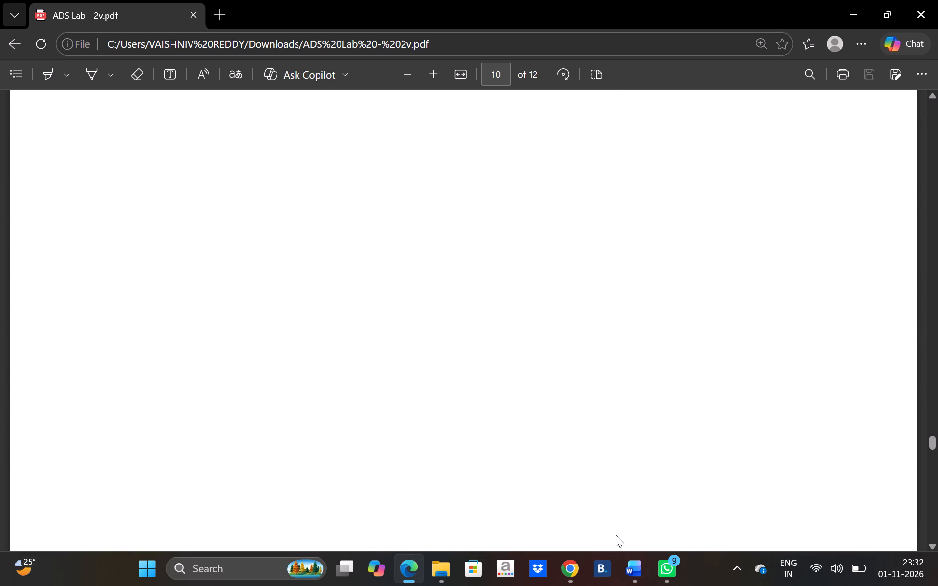
# Switch to the Aurora assessments page in Chrome and upload the "ADS Lab - 2v" PDF for Lab Report 2 of Advanced Data Structures.
pyautogui.click(578, 572)
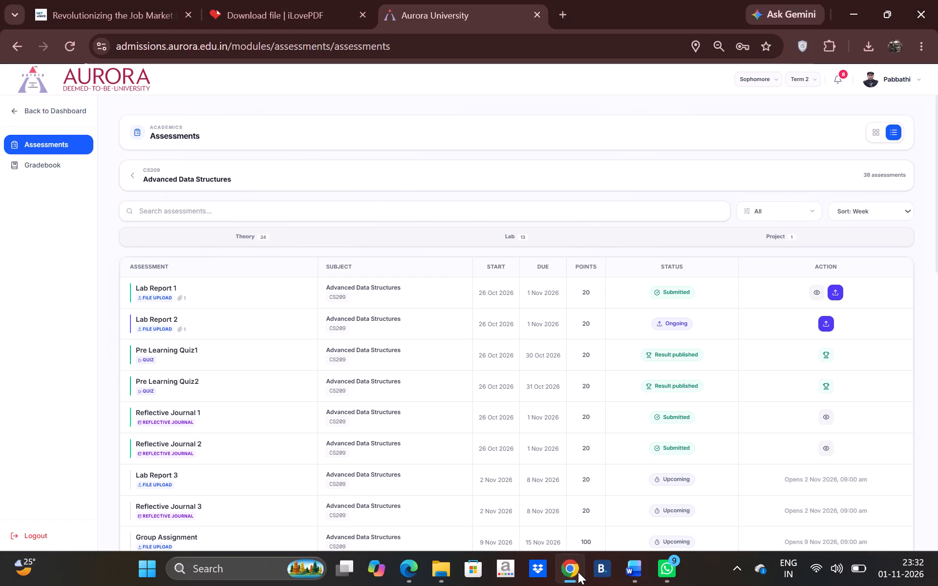
pyautogui.click(825, 327)
pyautogui.moveTo(825, 327); pyautogui.dragTo(773, 313)
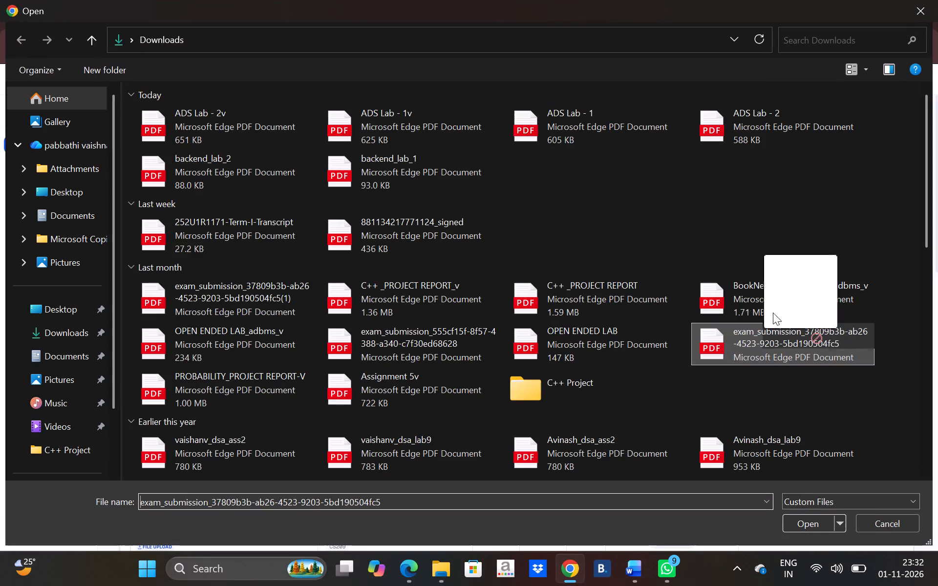
pyautogui.moveTo(773, 313); pyautogui.dragTo(527, 189)
pyautogui.moveTo(273, 104); pyautogui.dragTo(273, 113)
pyautogui.doubleClick(273, 113)
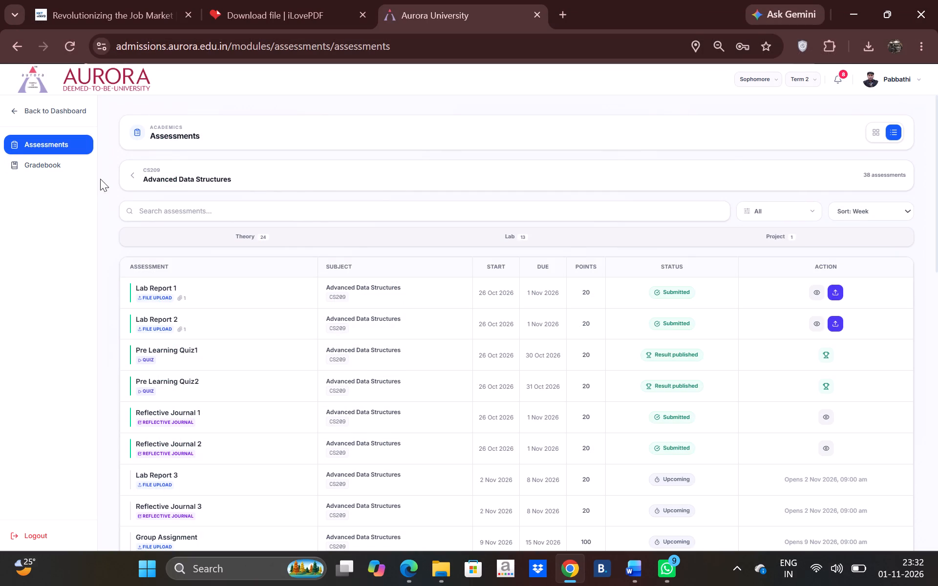
# Check the assessment statuses of Professional Certification I, Linear Algebra Essentials, Backend Development Fundamentals, and Research And Publication Ethics from the course overview.
pyautogui.click(140, 175)
pyautogui.click(133, 172)
pyautogui.click(216, 214)
pyautogui.click(134, 178)
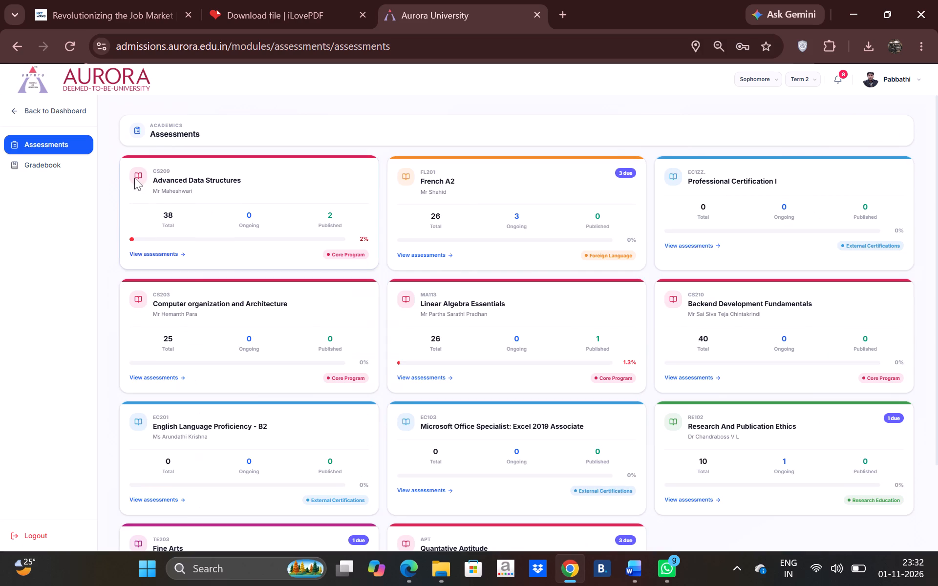
pyautogui.click(739, 230)
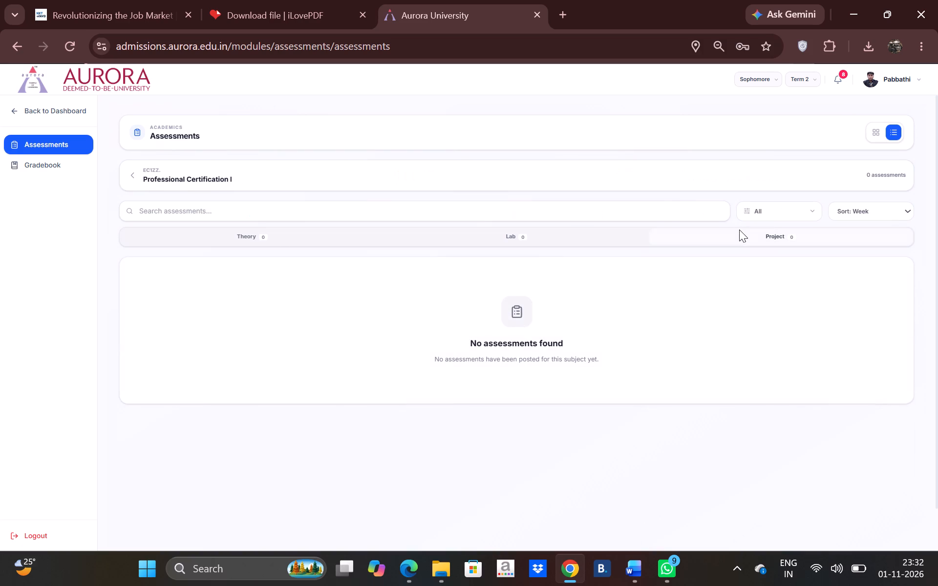
pyautogui.click(128, 179)
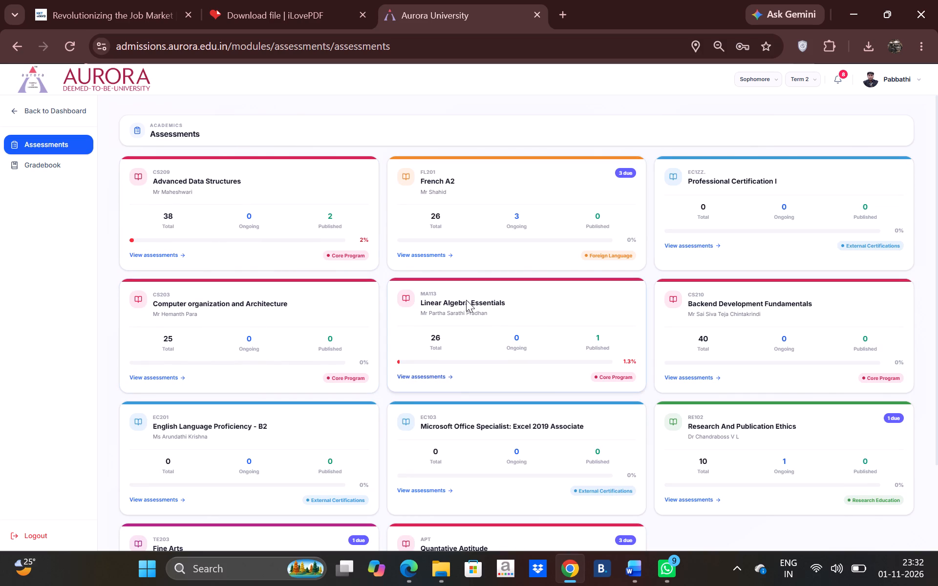
pyautogui.click(466, 304)
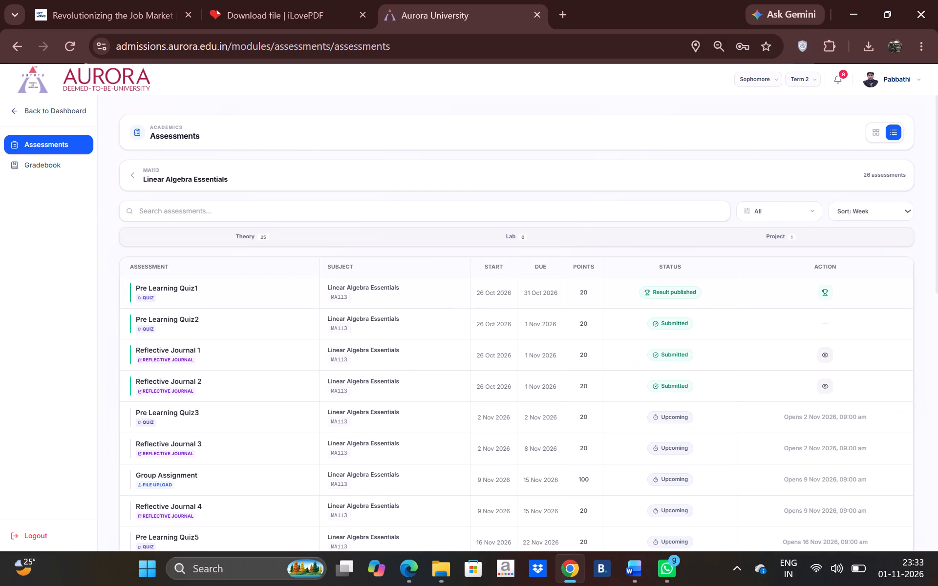
pyautogui.click(136, 175)
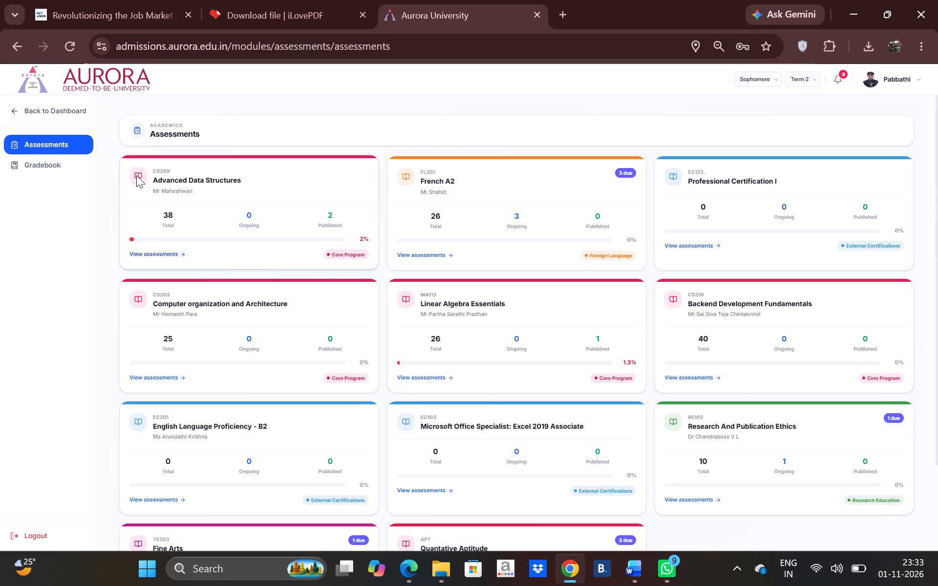
pyautogui.click(697, 303)
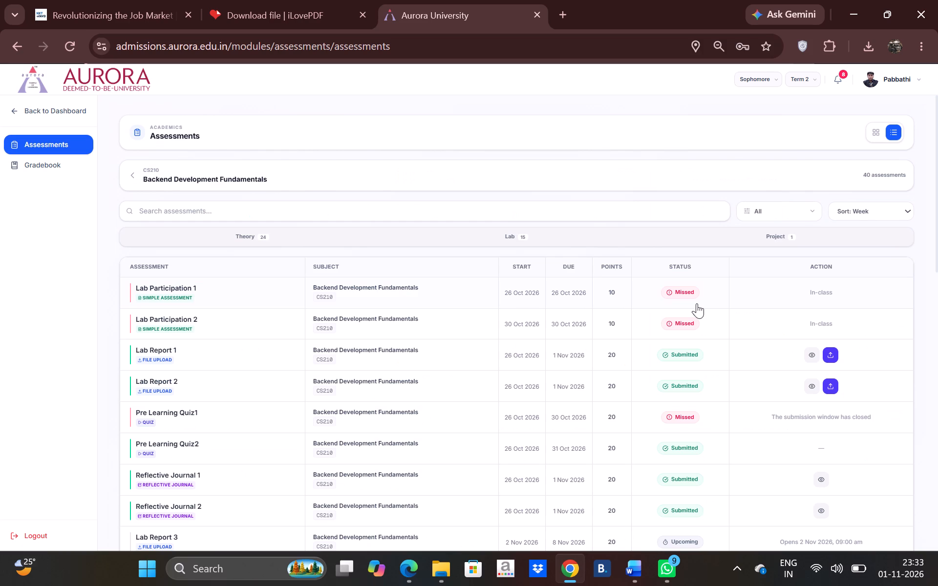
pyautogui.scroll(-1, 697, 303)
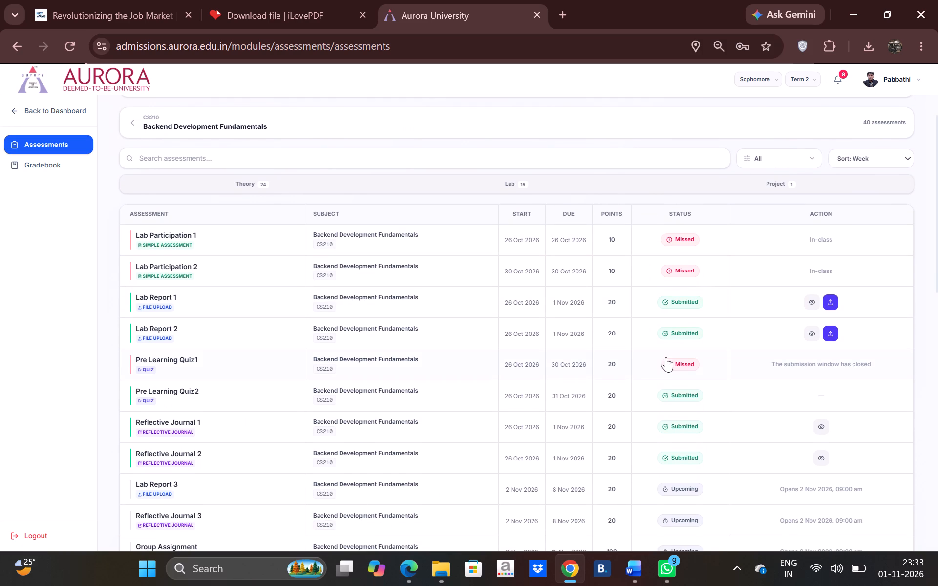
pyautogui.click(132, 126)
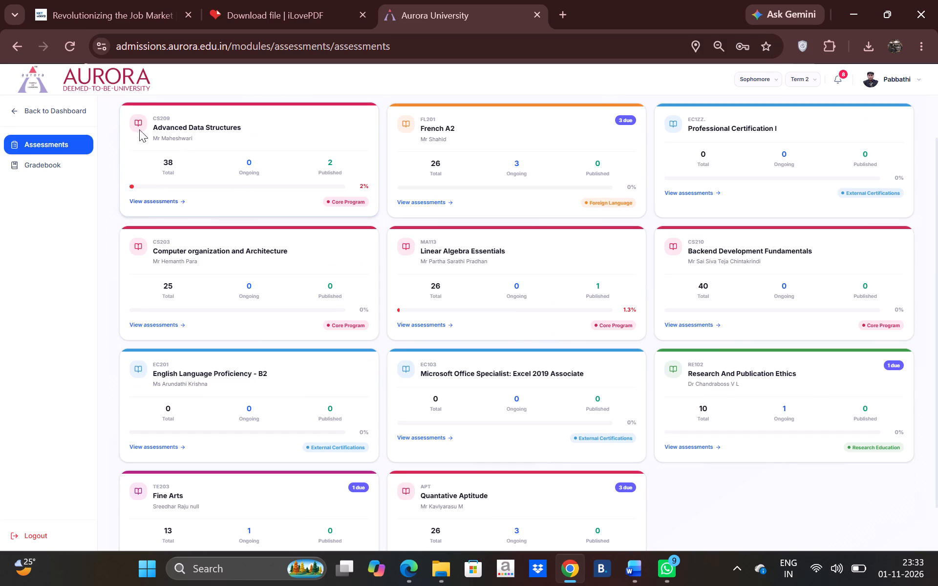
pyautogui.click(695, 403)
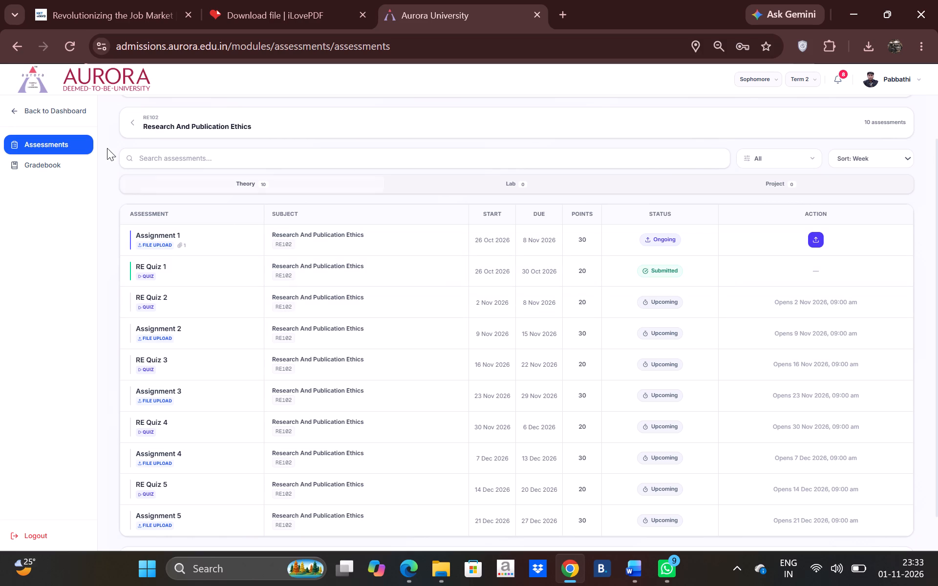
# Return to the course overview and check the assessment statuses of Computer organization and Architecture.
pyautogui.click(132, 124)
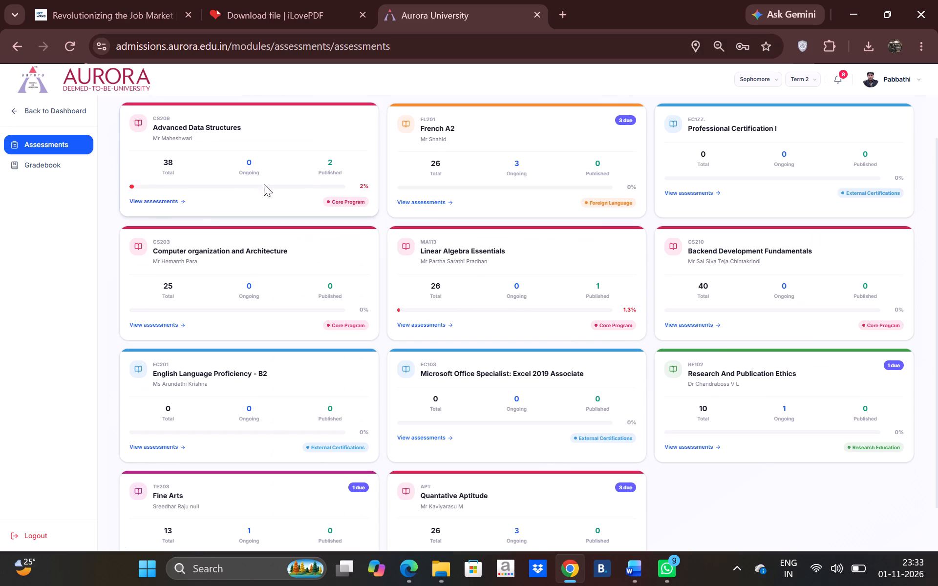
pyautogui.scroll(-1, 463, 300)
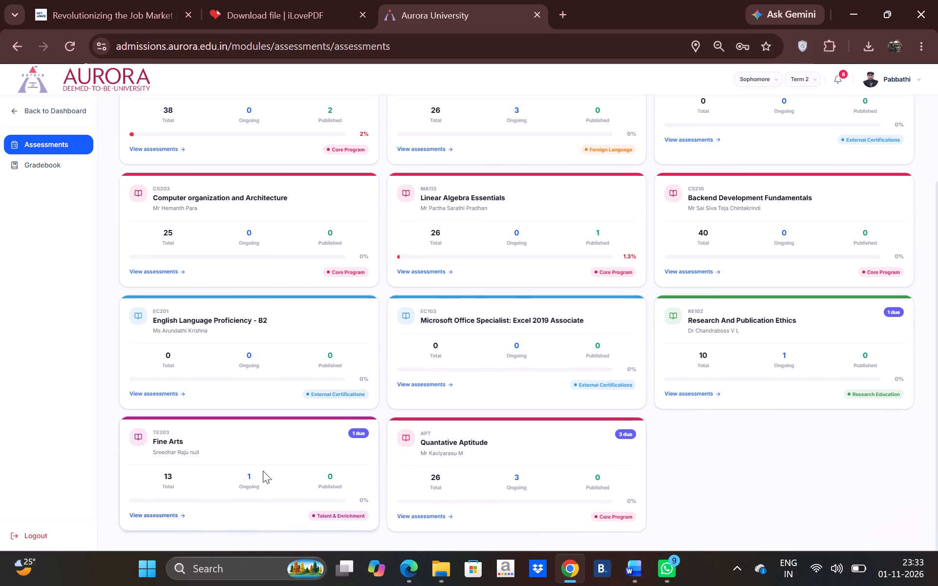
pyautogui.scroll(3, 489, 163)
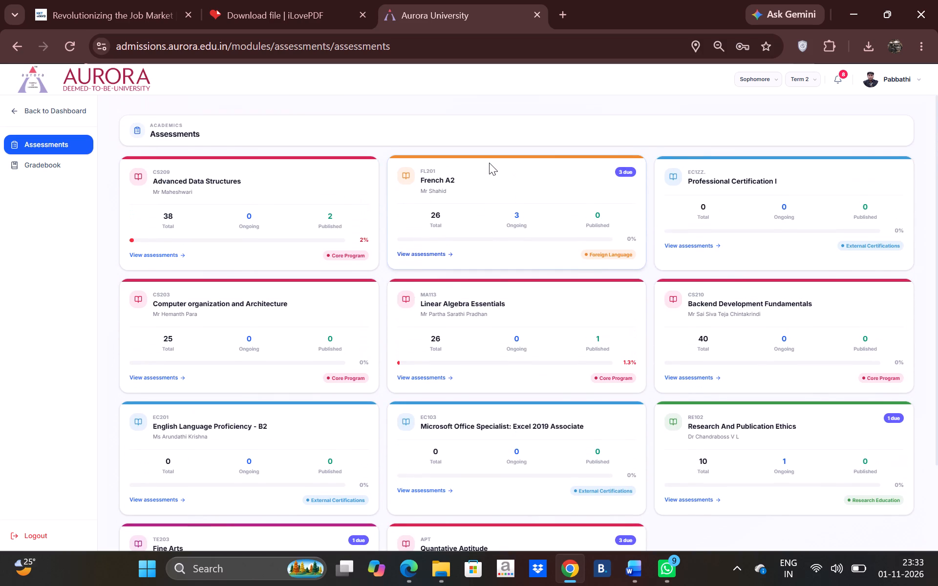
pyautogui.click(172, 320)
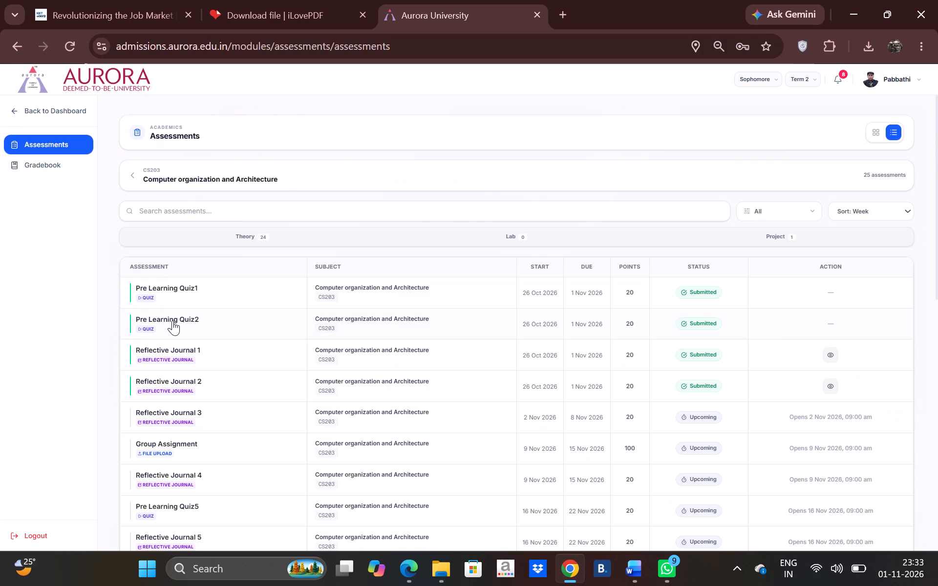
pyautogui.click(136, 179)
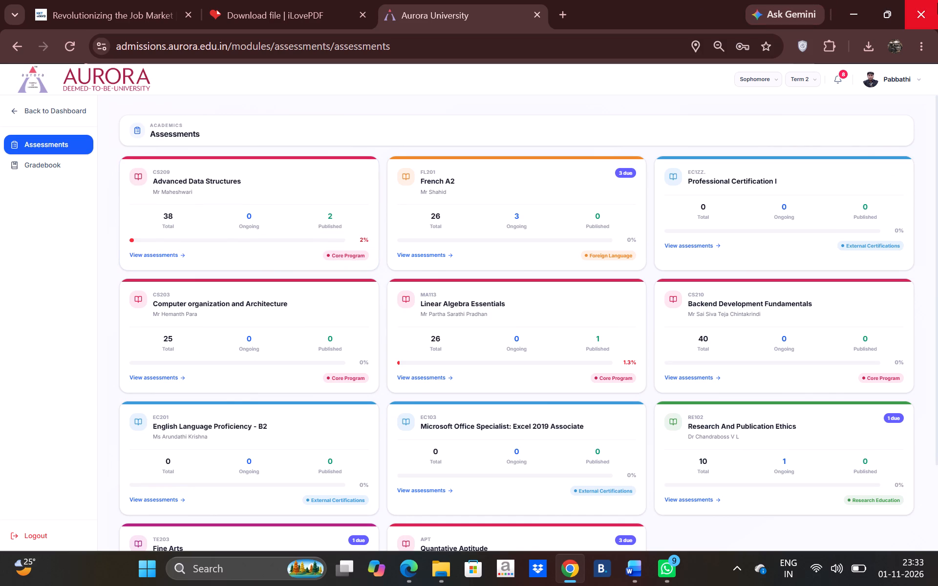
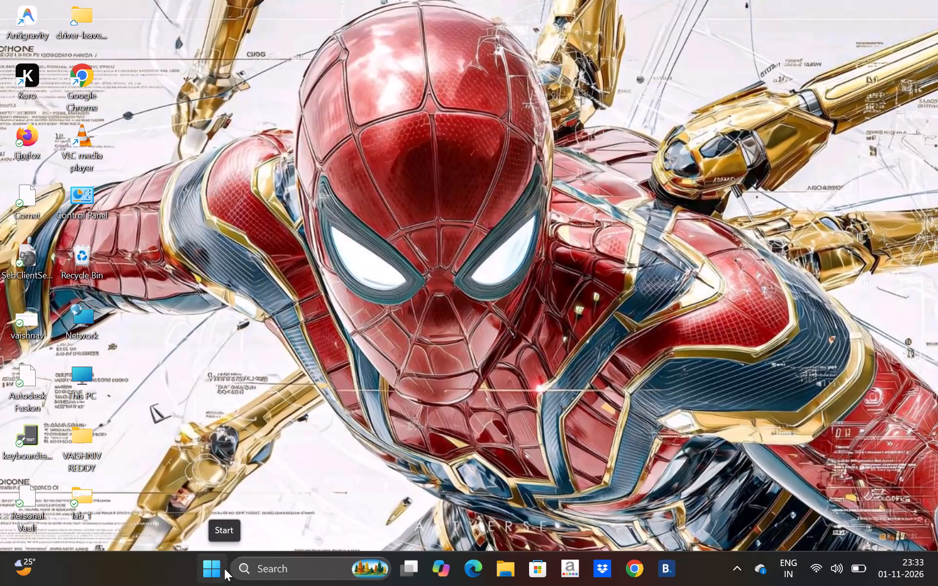
# Open File Explorer at its Home view to check the recently used ADS Lab report files.
pyautogui.click(209, 568)
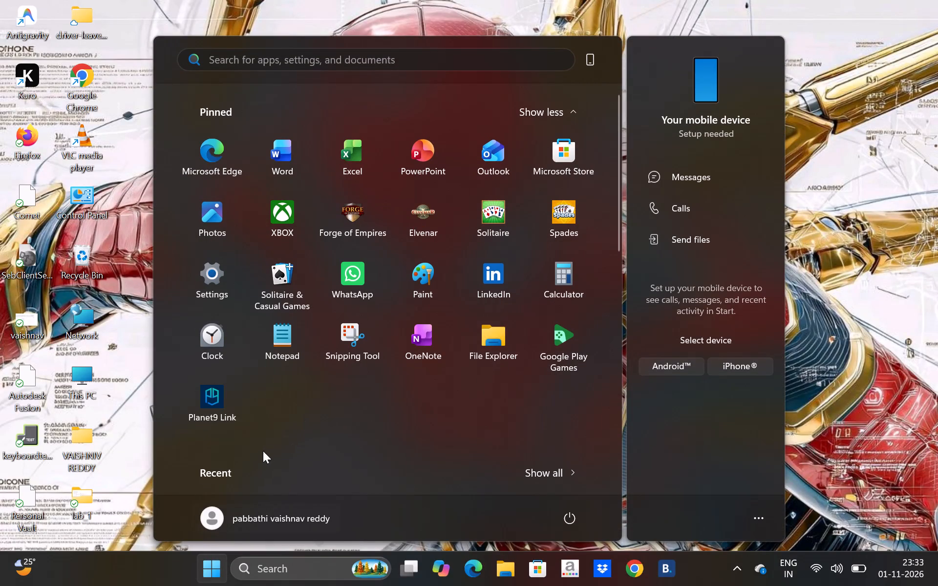
pyautogui.click(503, 552)
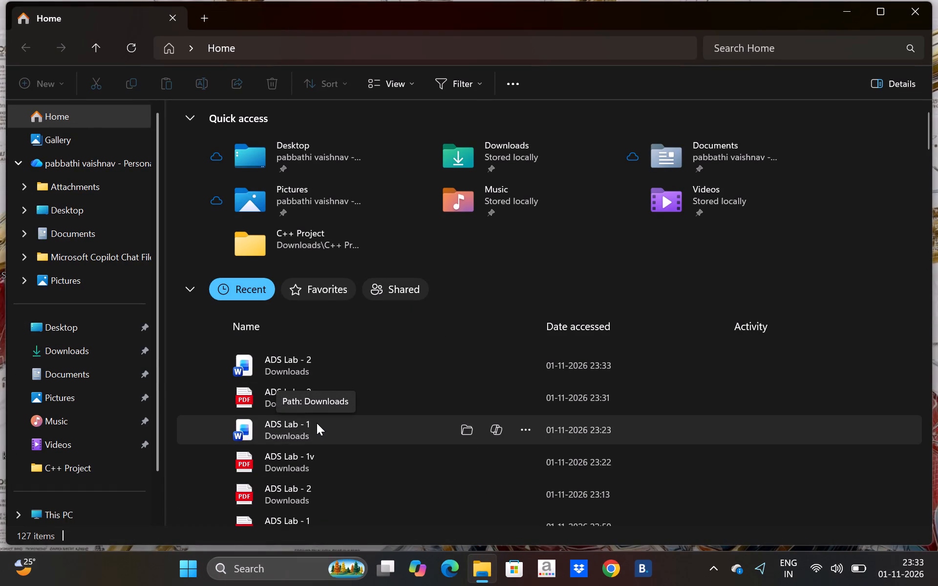
# Open the Downloads folder and group its files by Date modified.
pyautogui.click(108, 349)
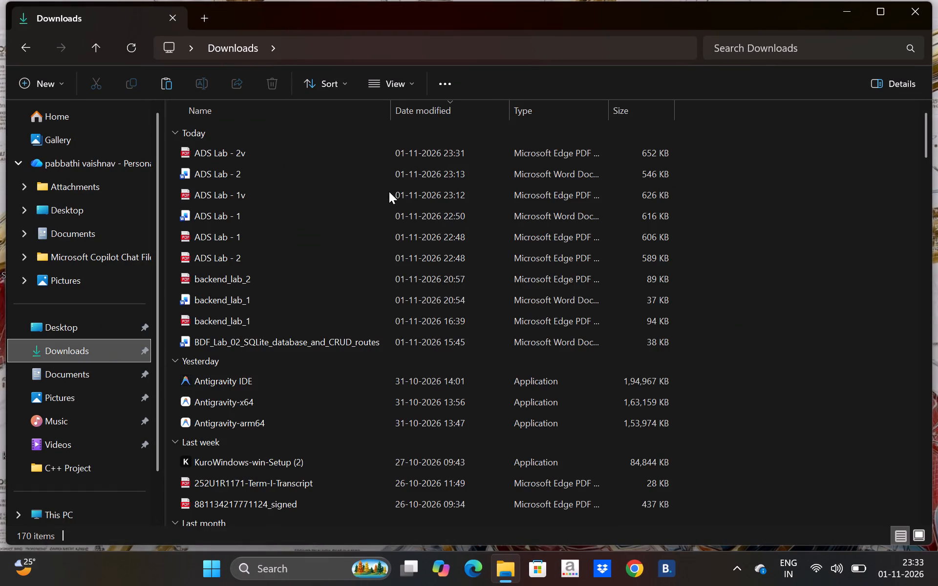
pyautogui.rightClick(366, 230)
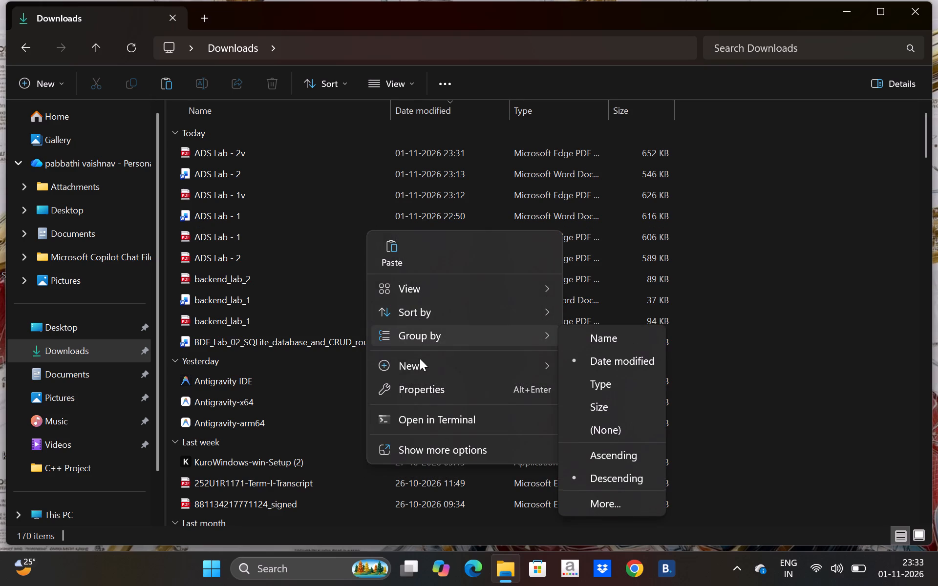
pyautogui.click(592, 367)
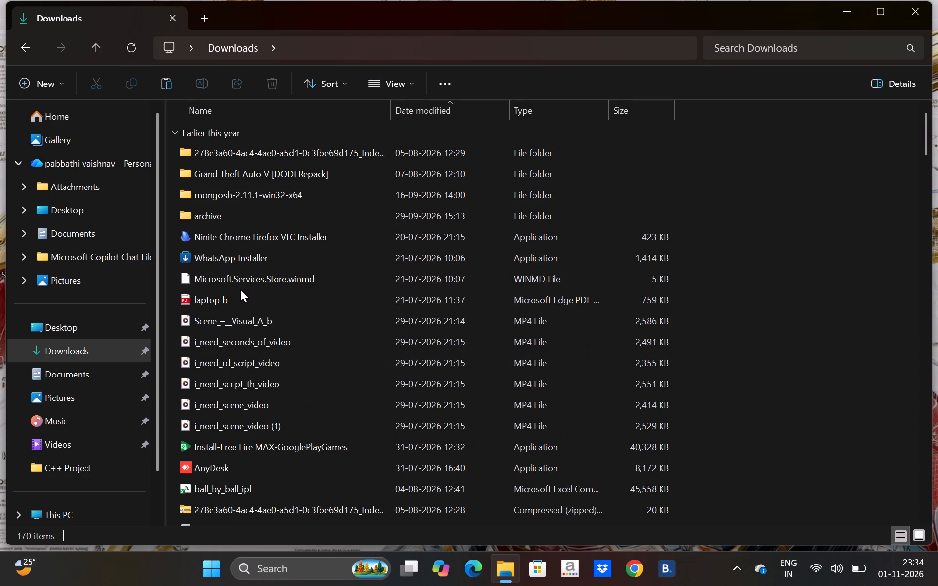
pyautogui.scroll(4, 240, 290)
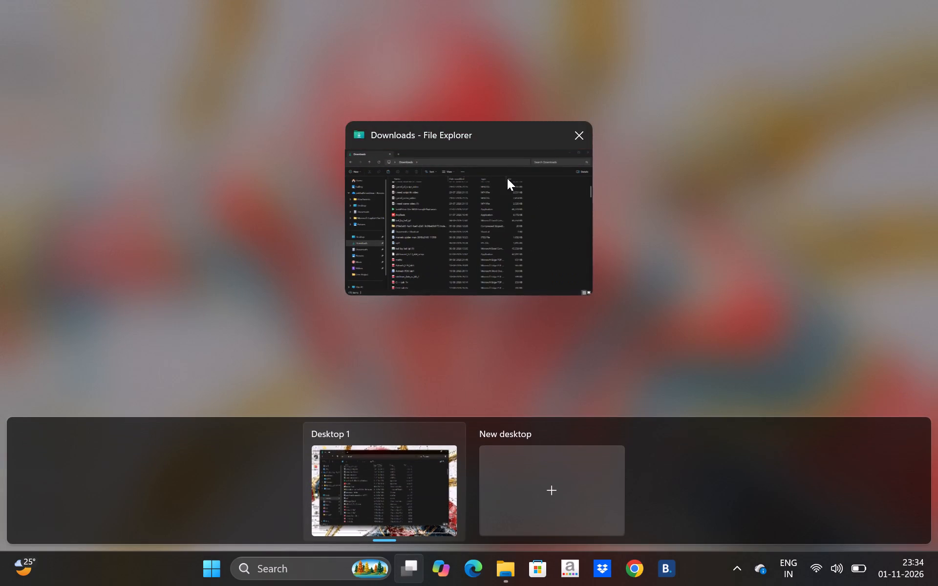
pyautogui.click(507, 178)
pyautogui.scroll(2, 507, 178)
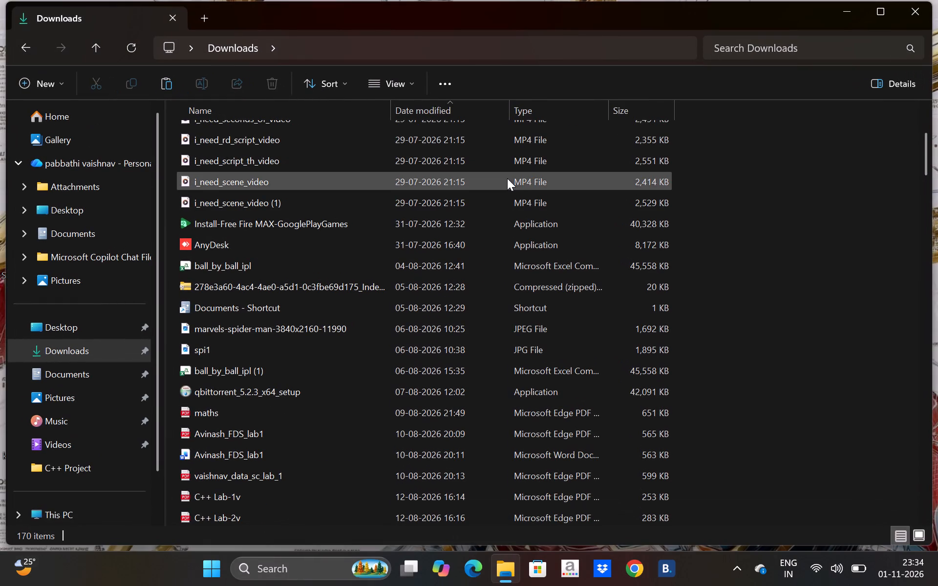
pyautogui.scroll(4, 507, 178)
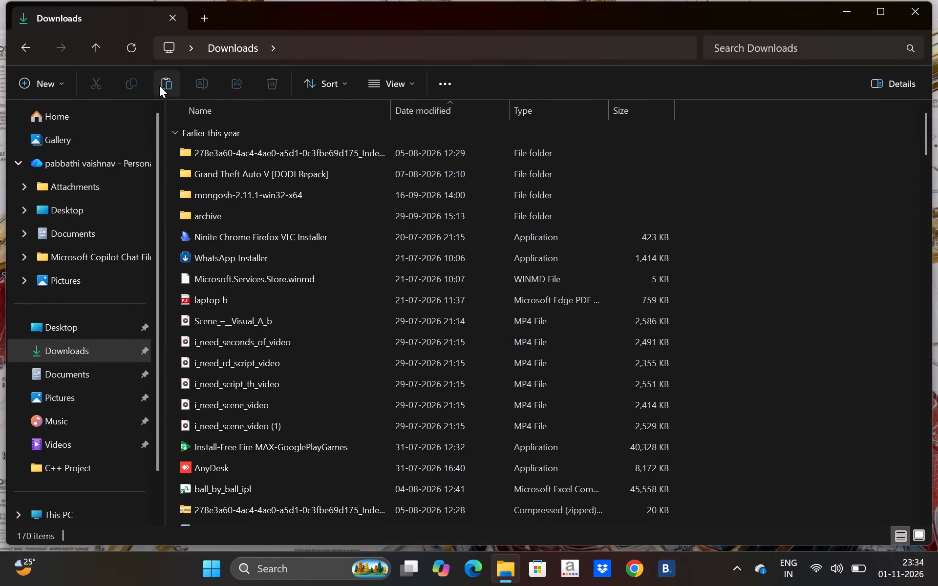
# Return to Home, remove the ADS Lab - 1 and ADS Lab - 2 Word documents and same-named PDFs from the recent files, and close File Explorer.
pyautogui.click(14, 49)
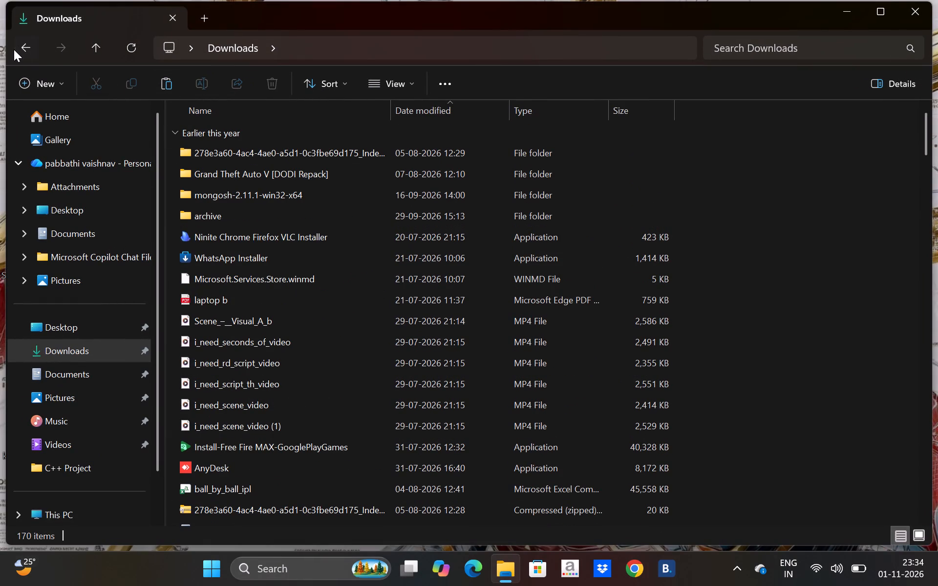
pyautogui.click(22, 49)
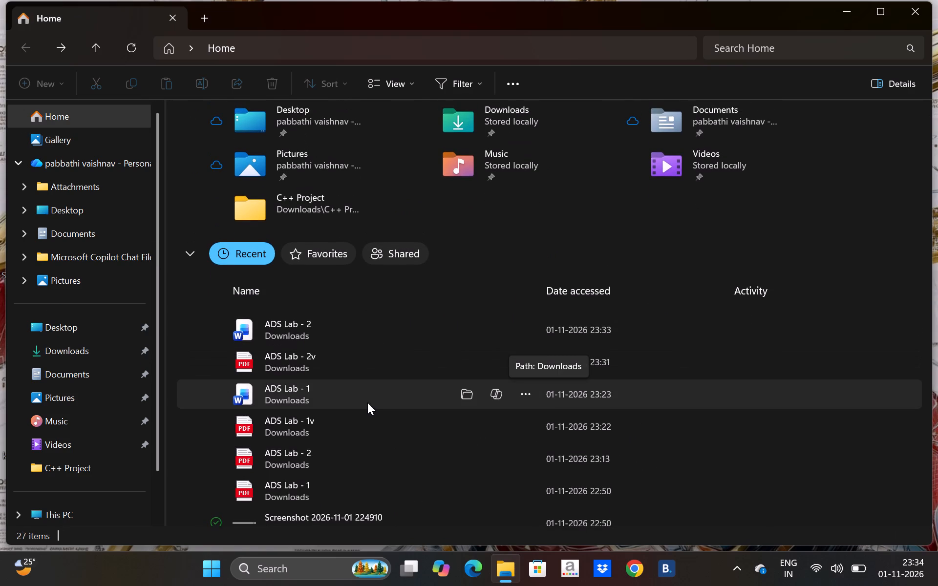
pyautogui.click(526, 393)
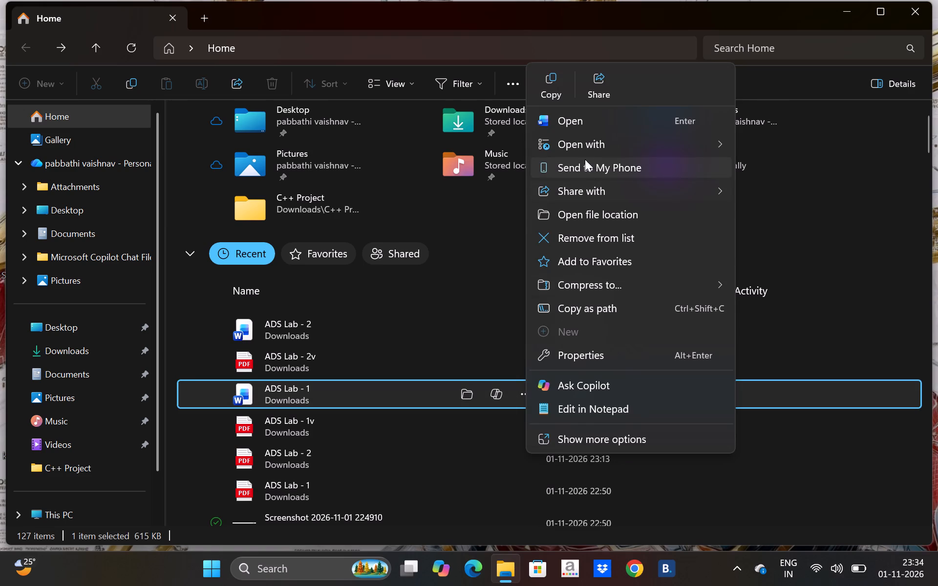
pyautogui.click(592, 244)
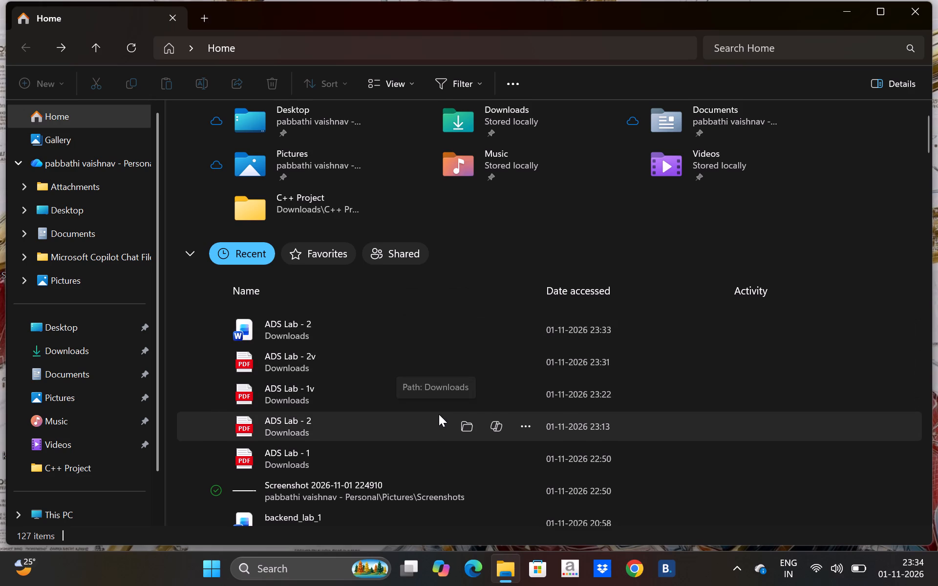
pyautogui.click(520, 428)
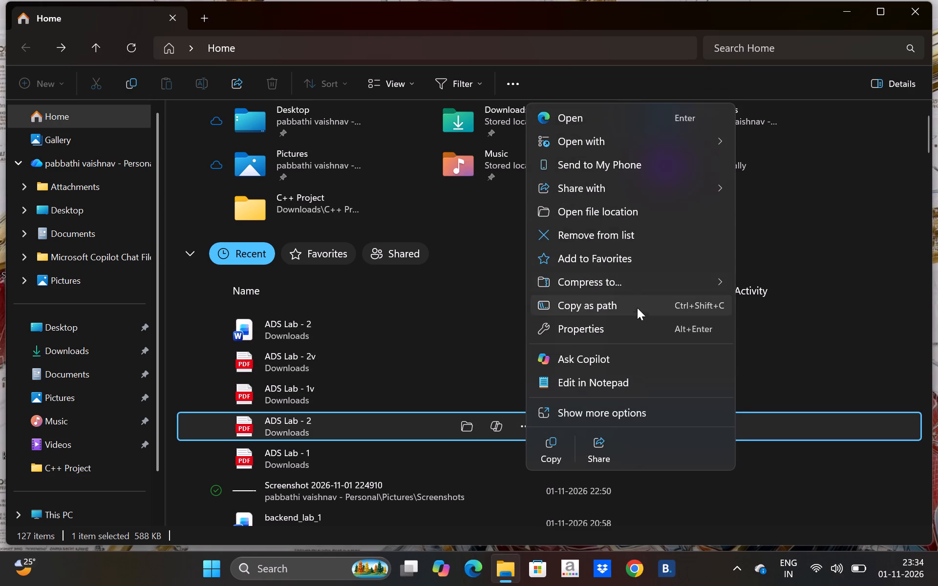
pyautogui.click(615, 245)
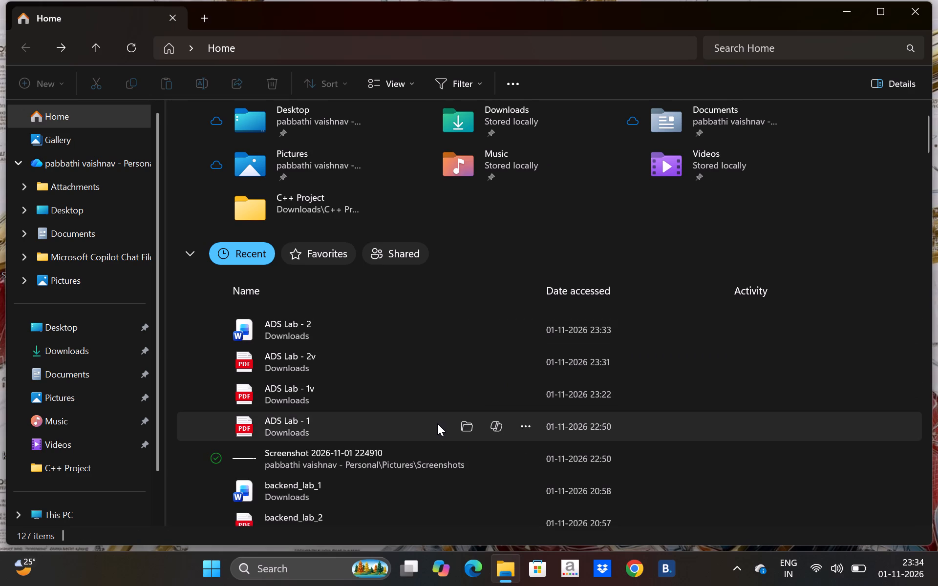
pyautogui.click(524, 427)
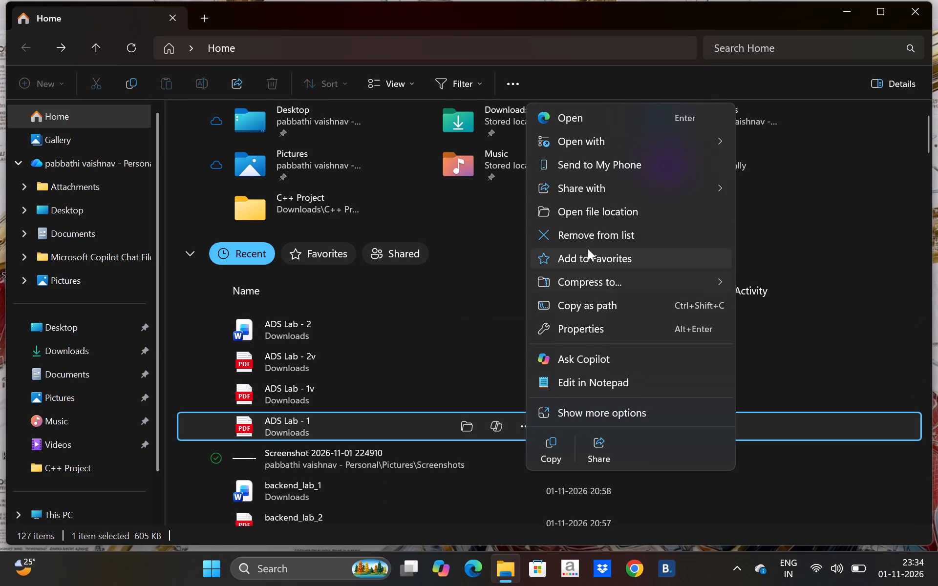
pyautogui.click(588, 231)
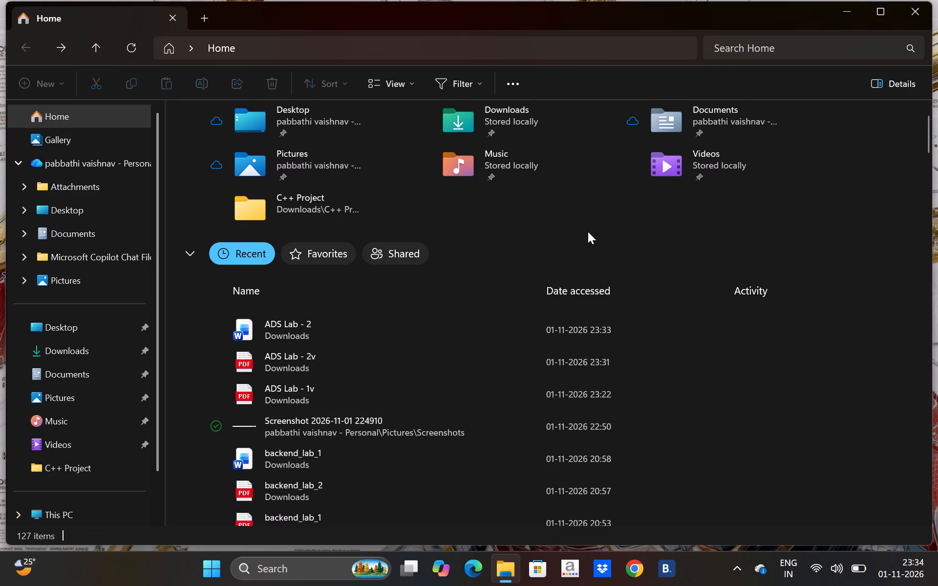
pyautogui.click(529, 324)
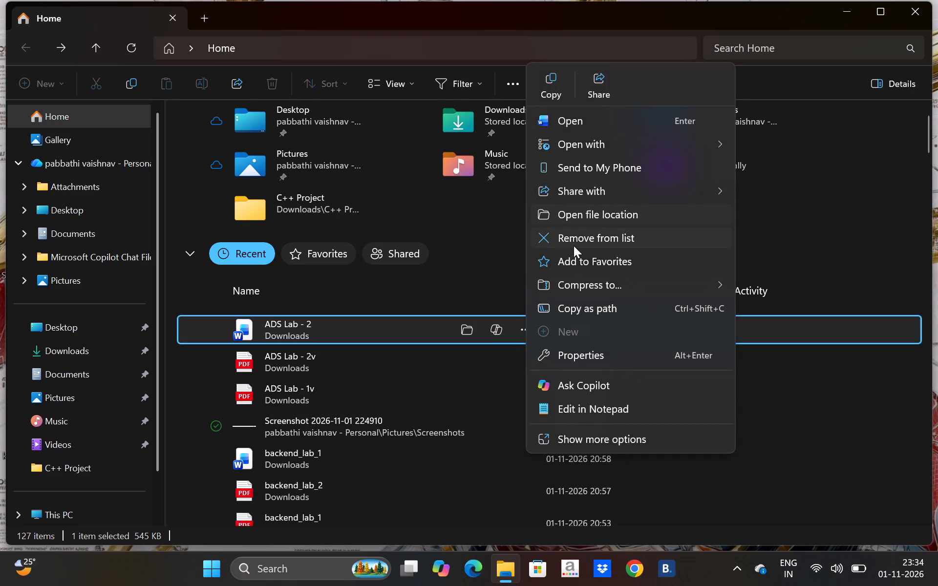
pyautogui.click(574, 246)
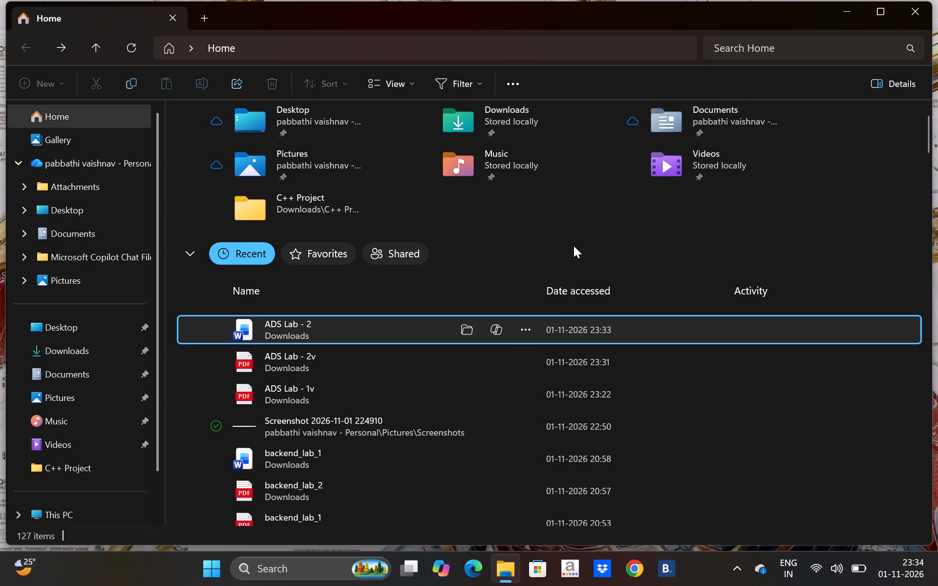
pyautogui.scroll(-3, 574, 246)
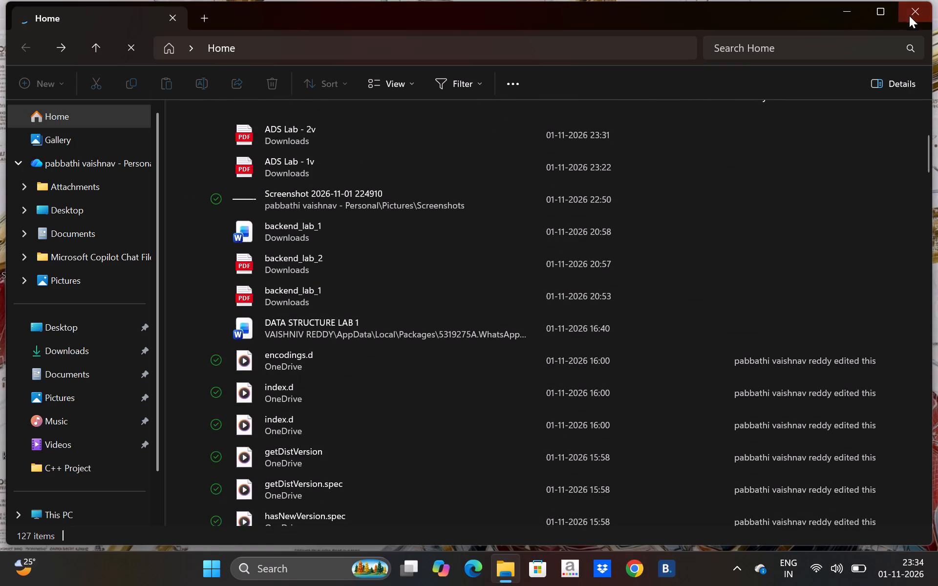
pyautogui.click(909, 15)
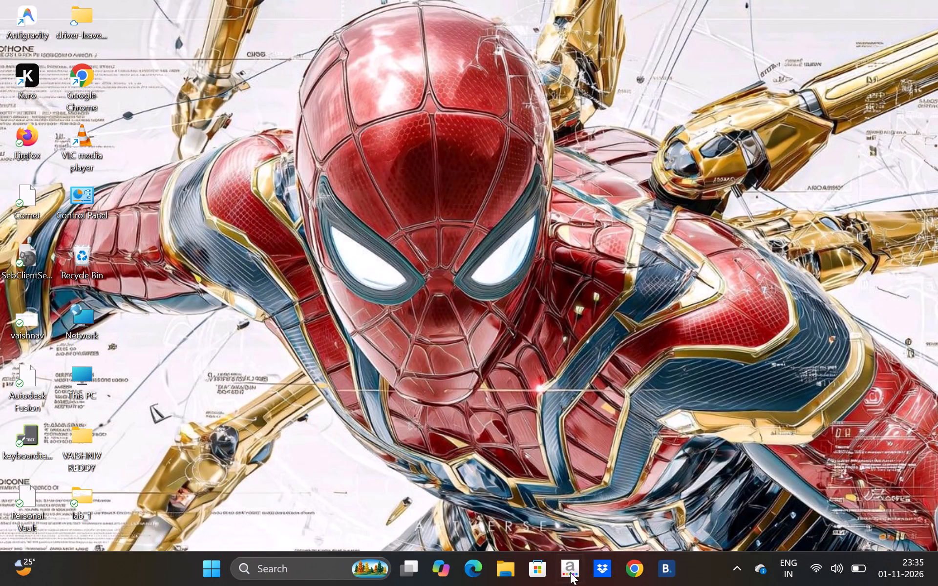
# Shut down the computer.
pyautogui.click(208, 575)
pyautogui.click(565, 528)
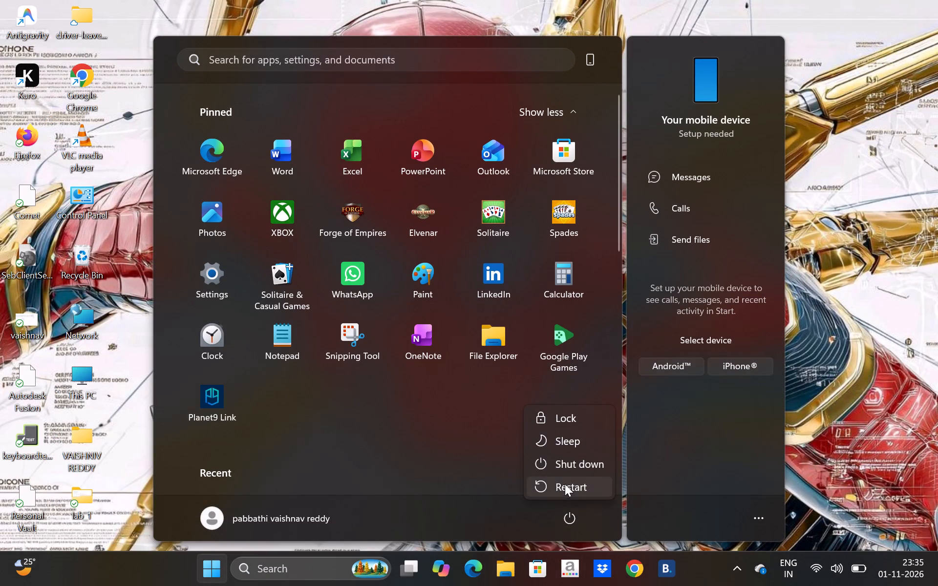
pyautogui.click(562, 458)
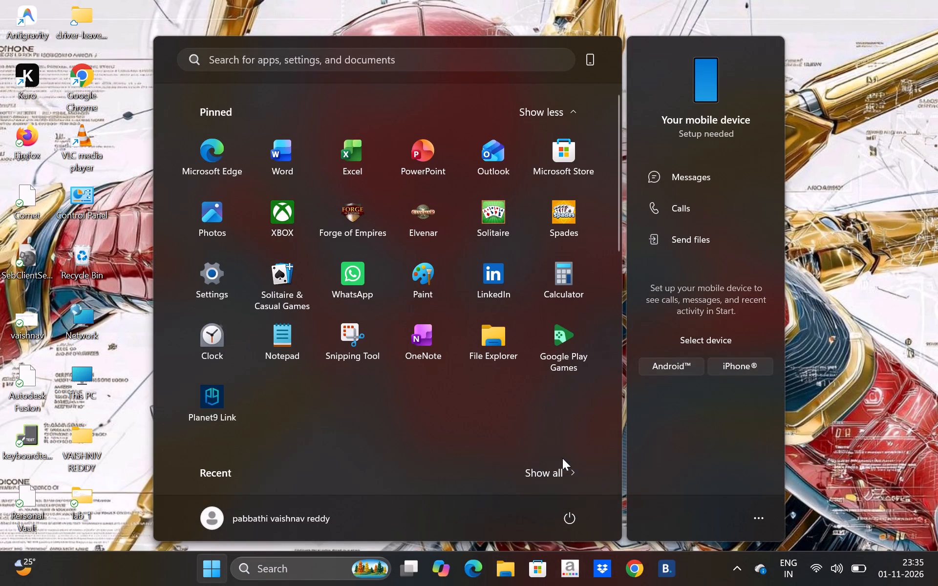